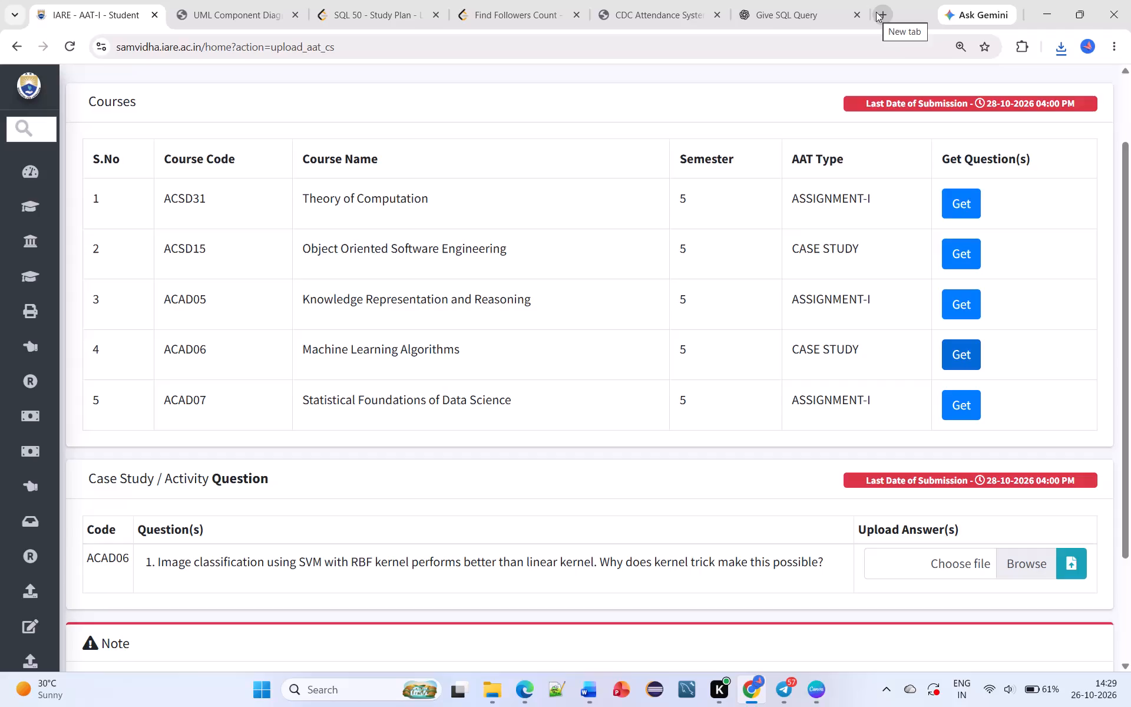
Search the web for "pdf to word" in a new browser tab and open iLovePDF's PDF to Word converter.
click(876, 12)
text(pdf to word)
key(Return)
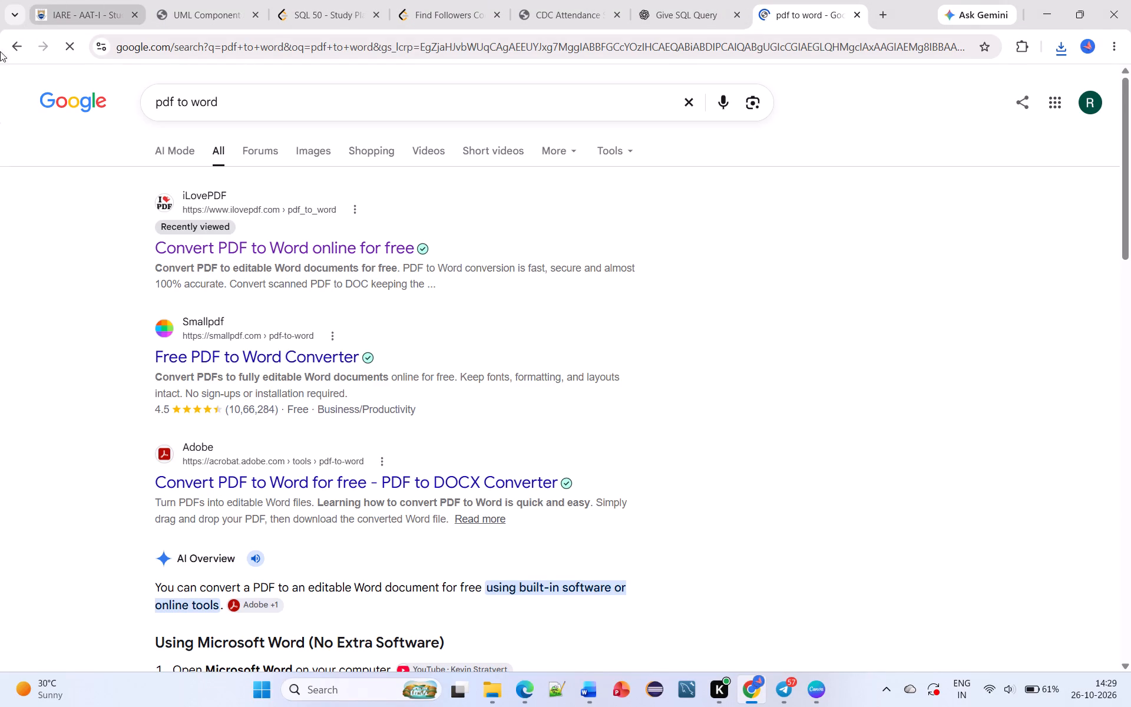
click(288, 244)
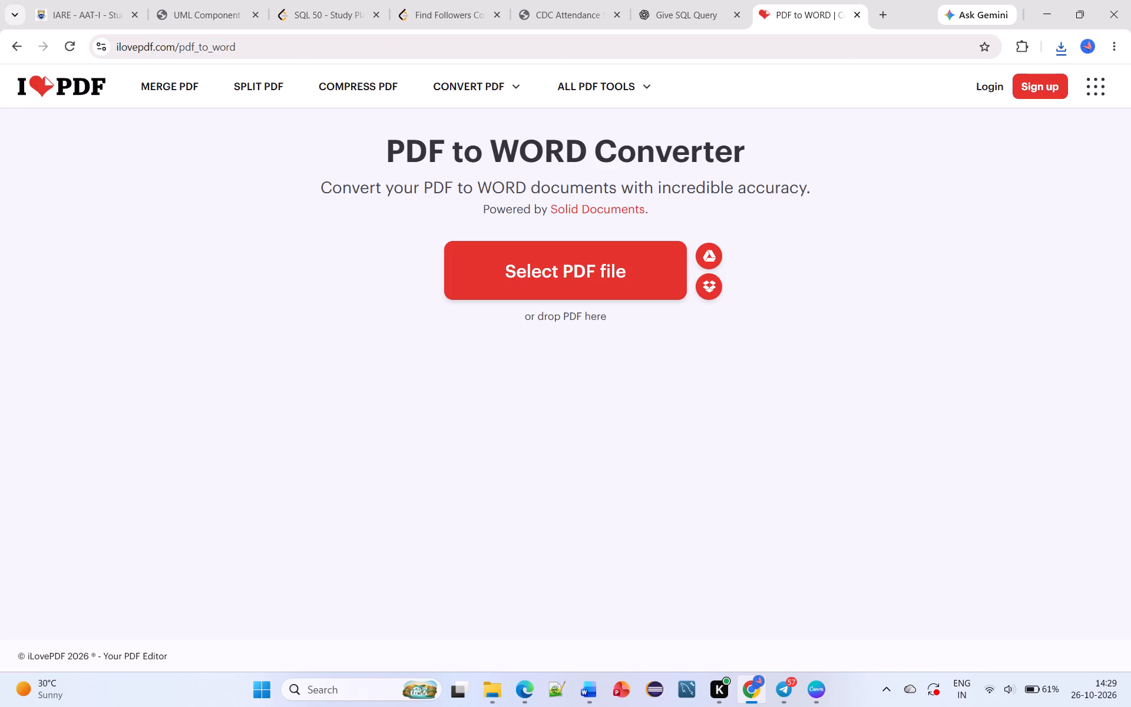
Load mla_casestudy.pdf from the COLLEGE DOCS folder into the PDF to Word converter.
click(560, 282)
click(560, 282)
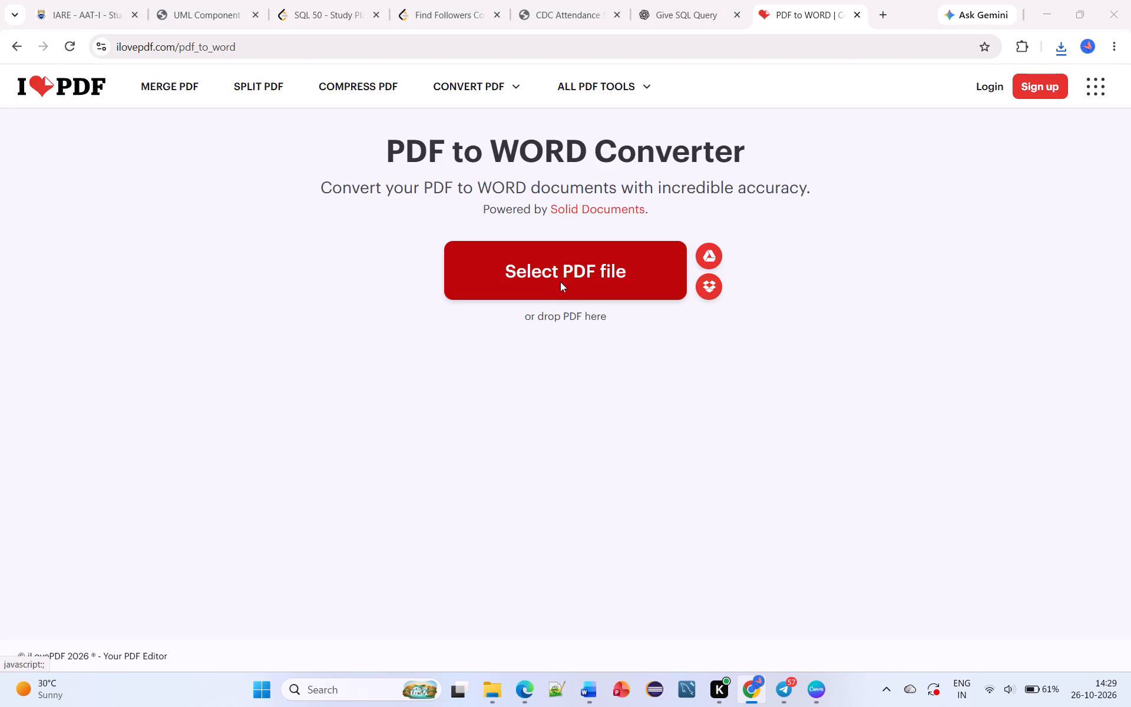
click(560, 282)
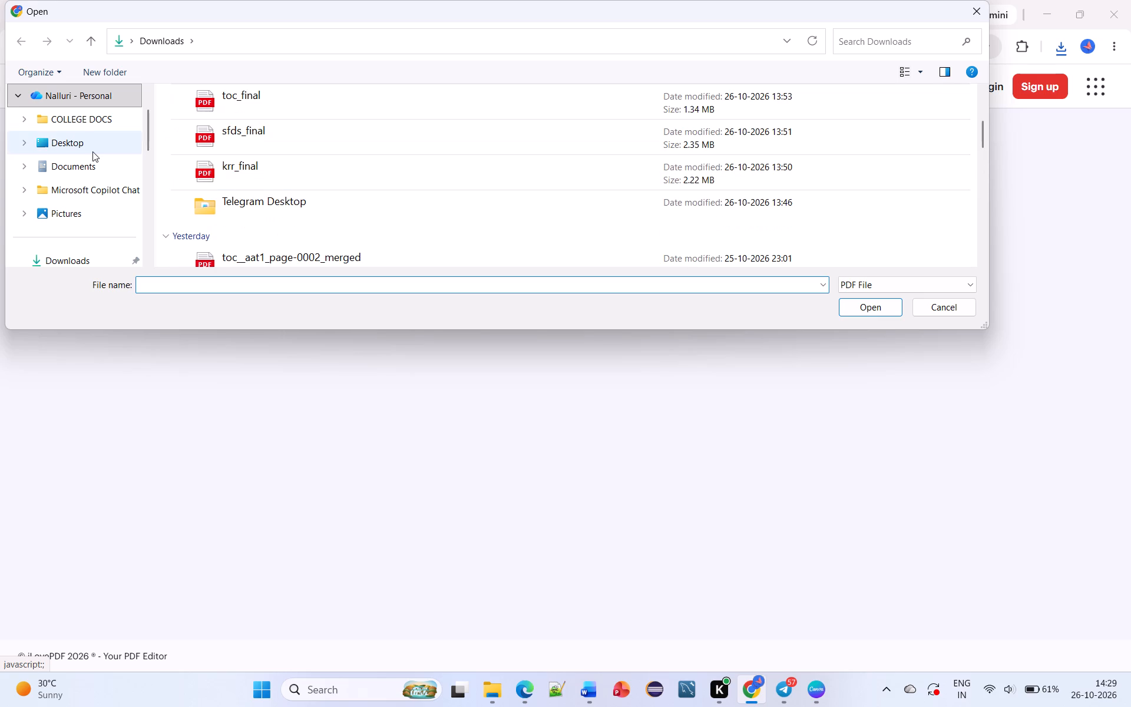
double_click(79, 115)
scroll(275, 197, down, 1)
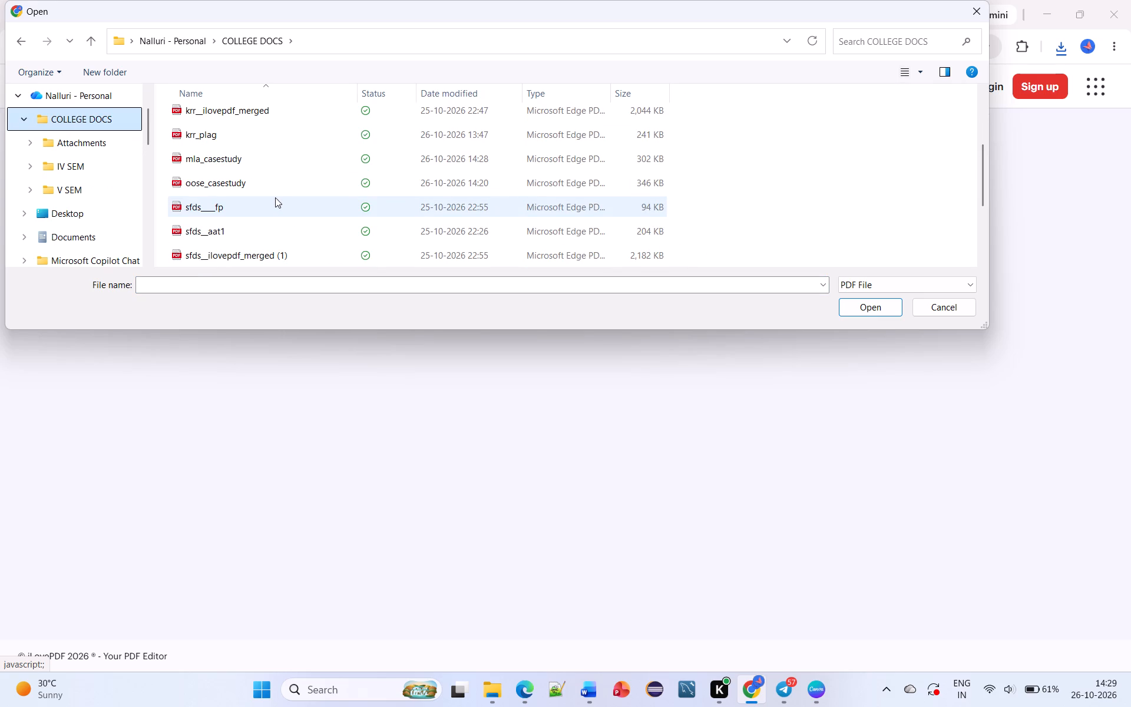
scroll(275, 197, down, 2)
click(259, 167)
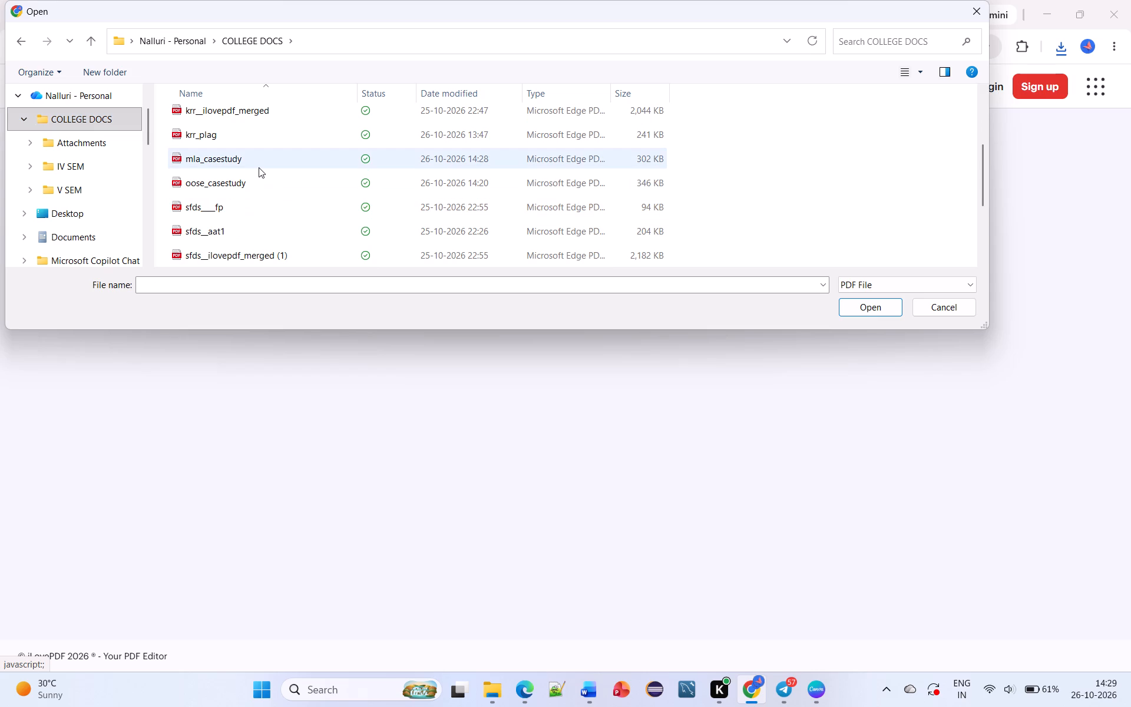
click(867, 308)
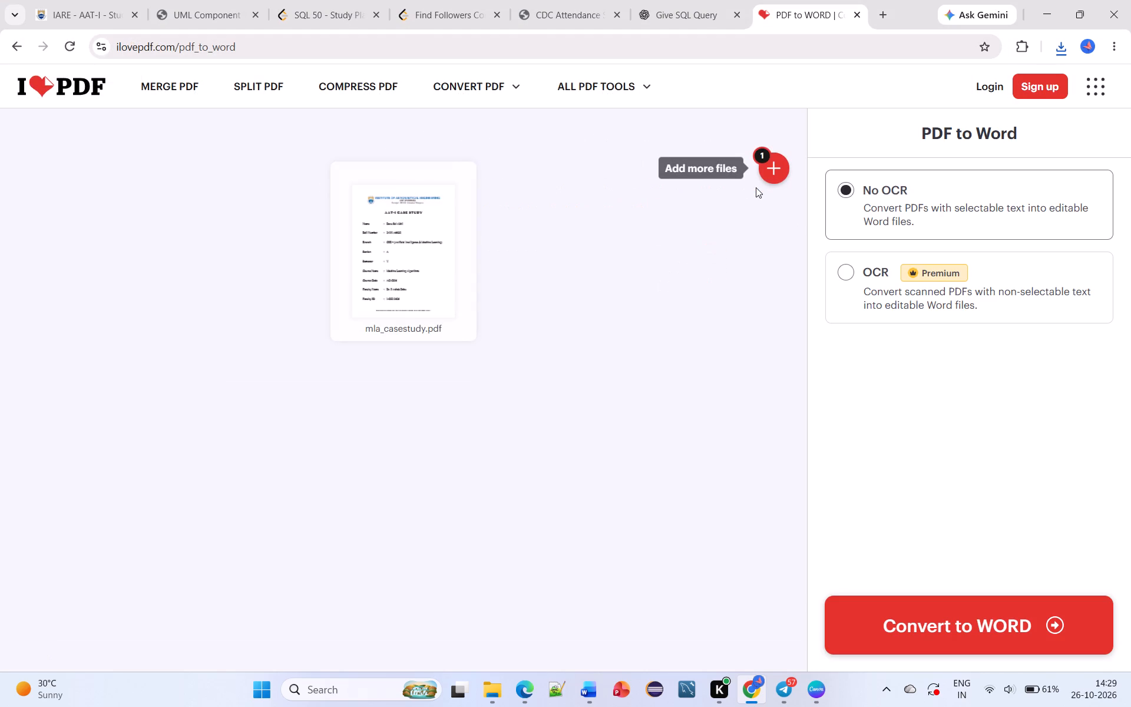
Convert mla_casestudy.pdf to Word without OCR and download the resulting document.
click(1030, 627)
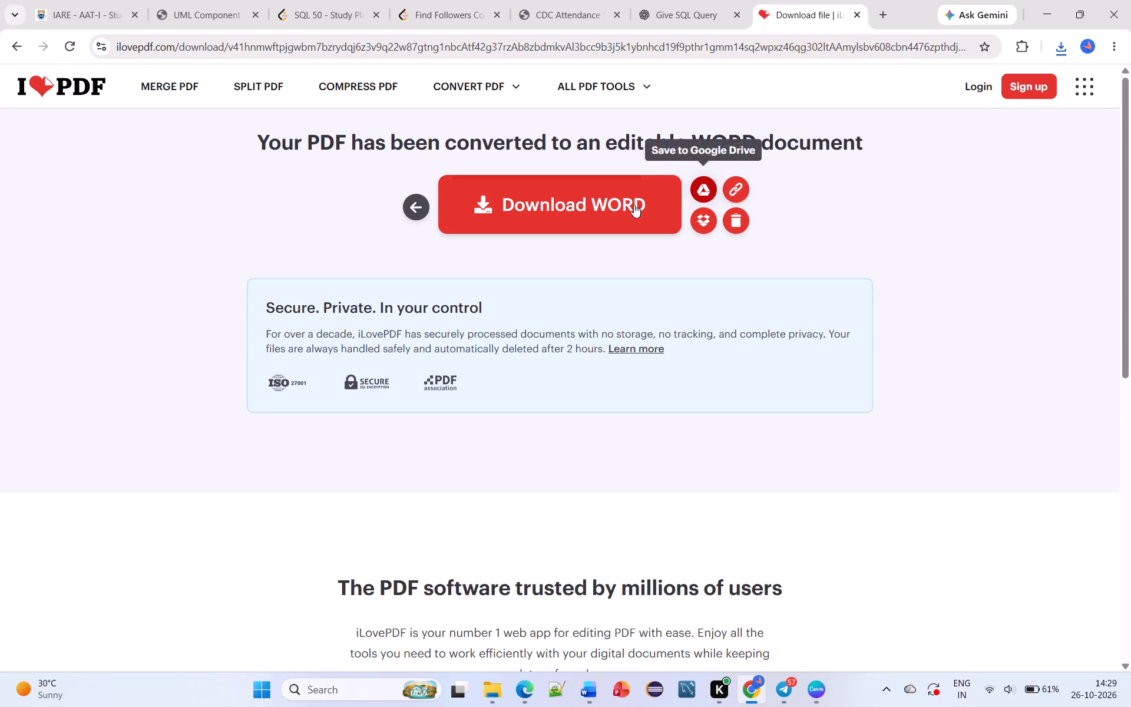
click(626, 207)
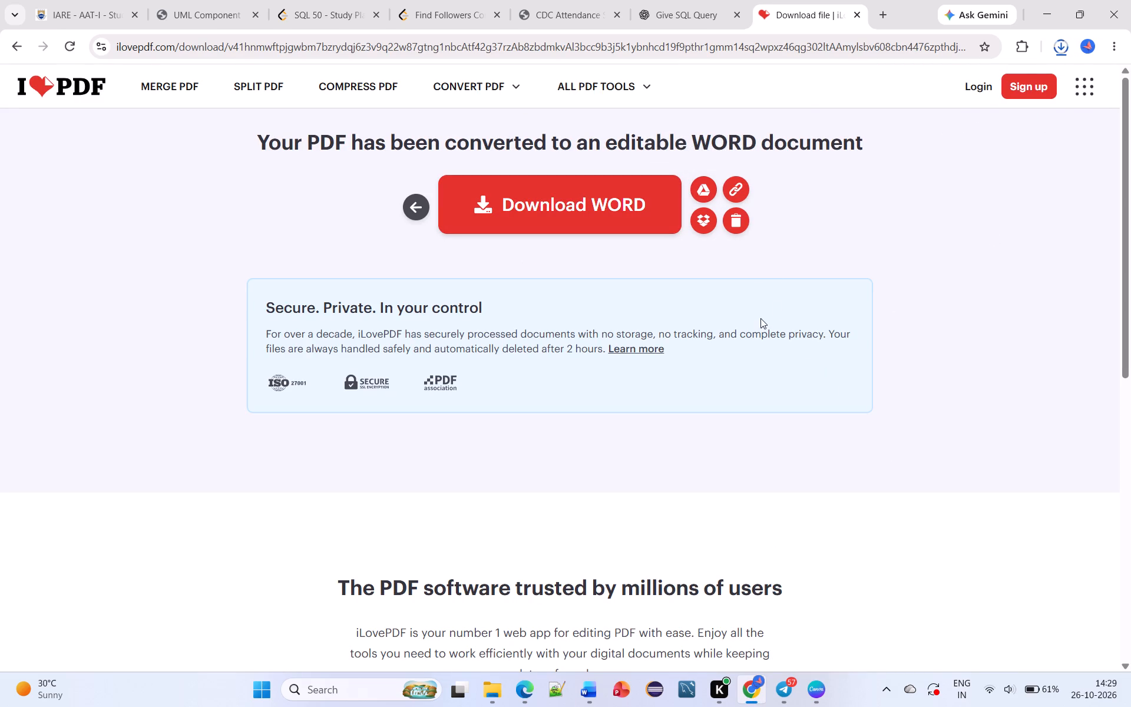
Open the downloaded mla_casestudy document in Word and enable editing.
click(943, 84)
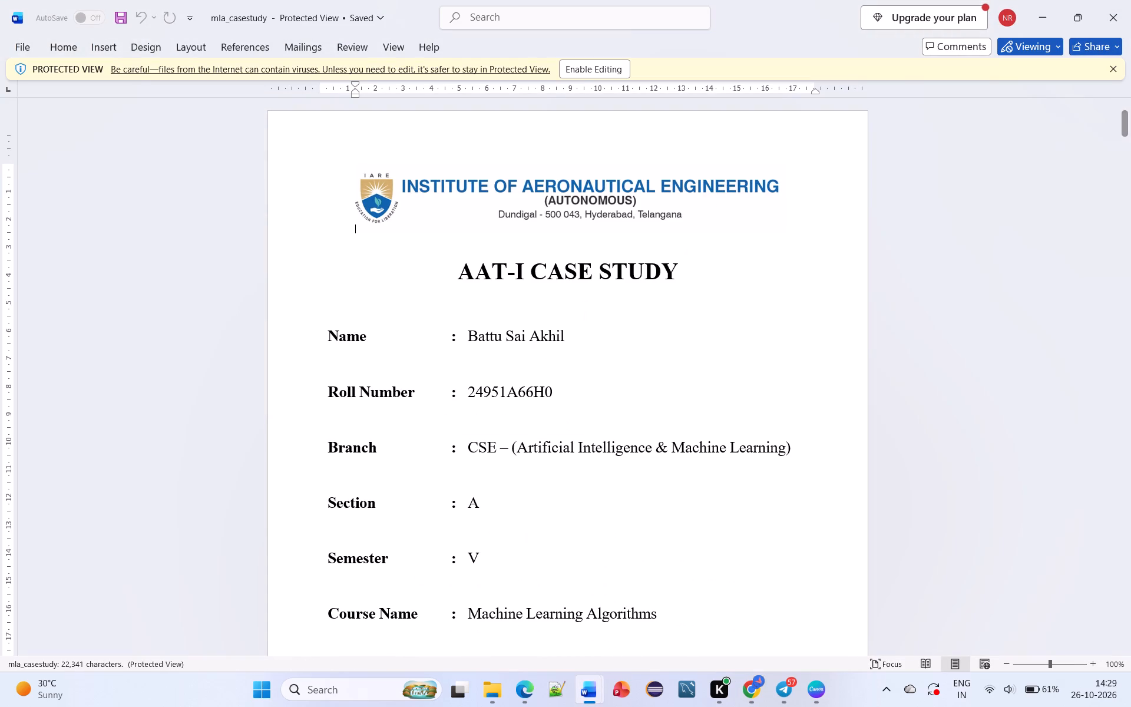
click(581, 67)
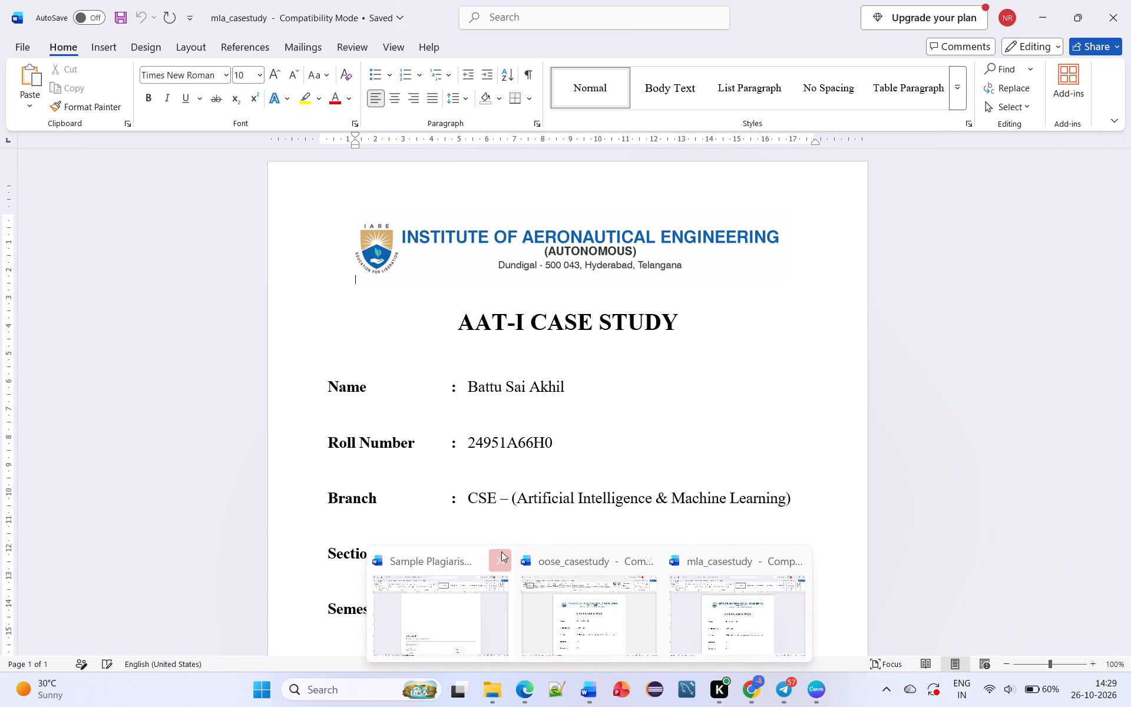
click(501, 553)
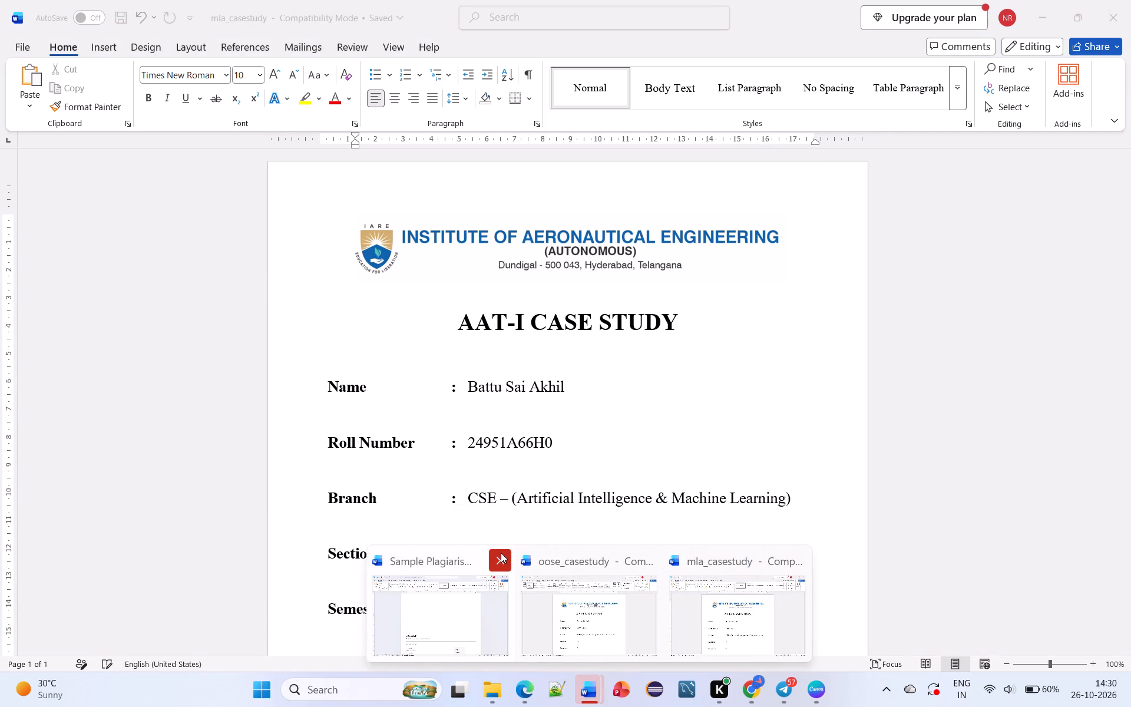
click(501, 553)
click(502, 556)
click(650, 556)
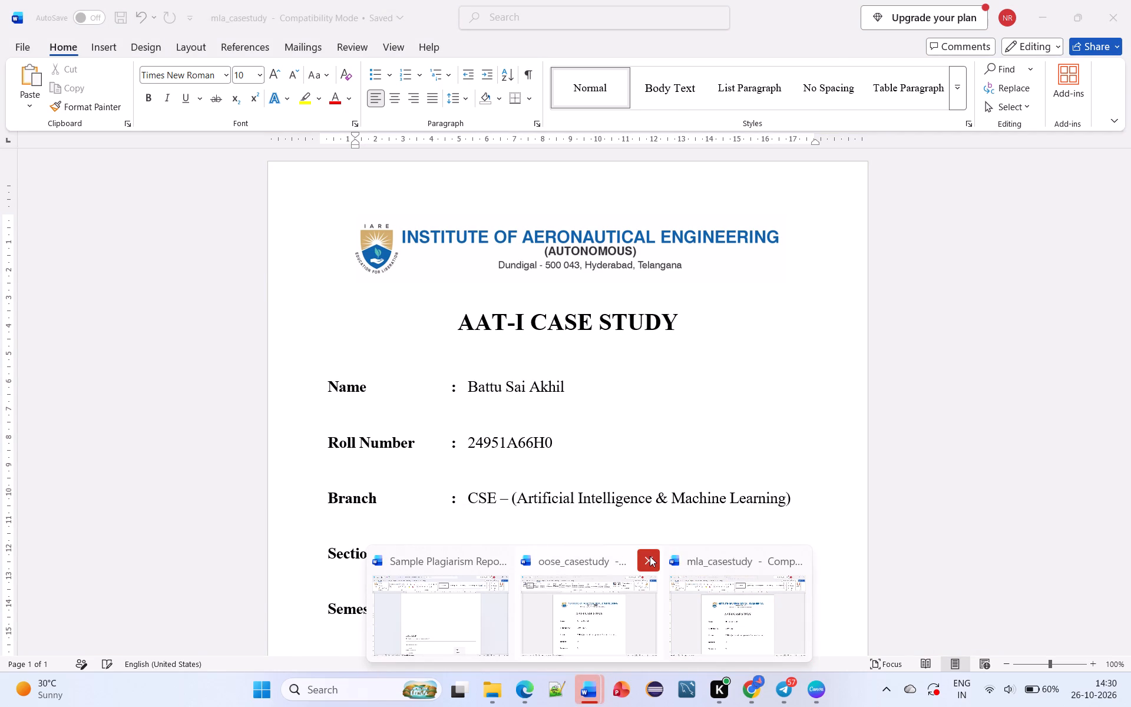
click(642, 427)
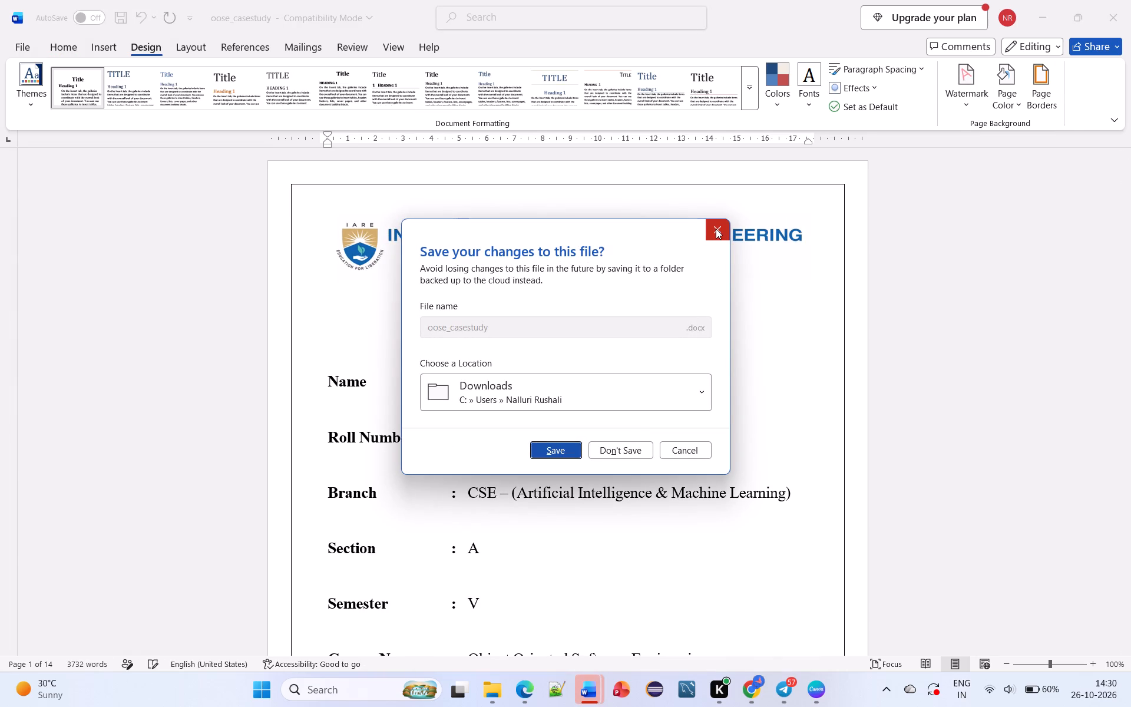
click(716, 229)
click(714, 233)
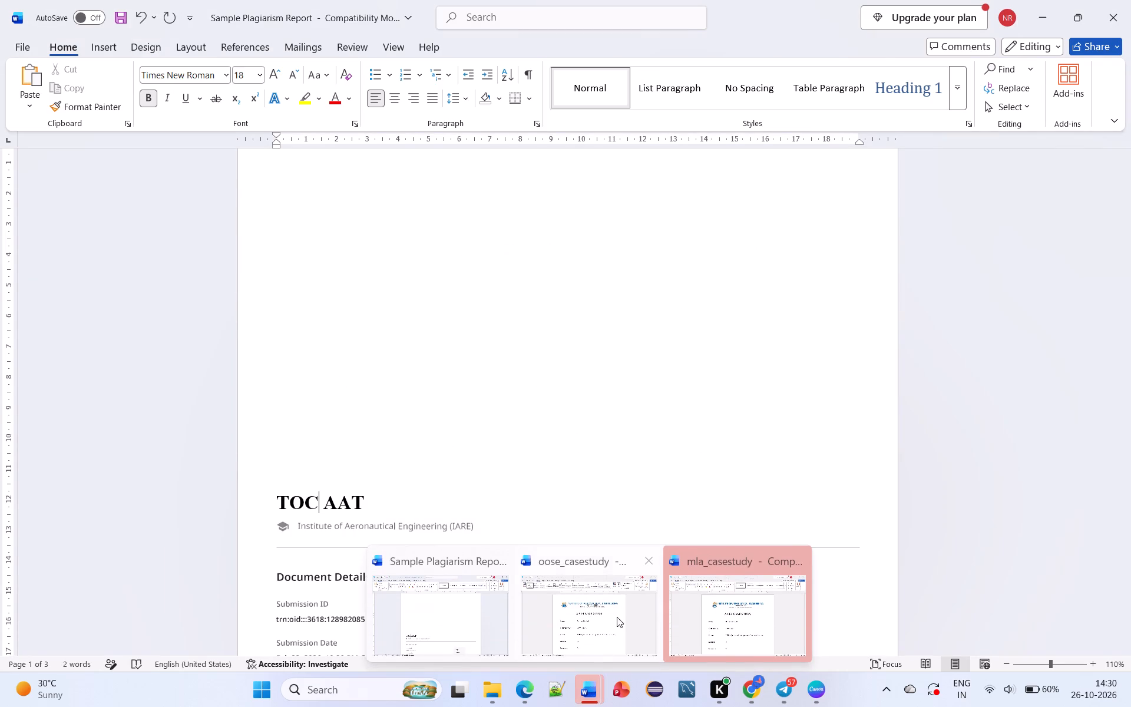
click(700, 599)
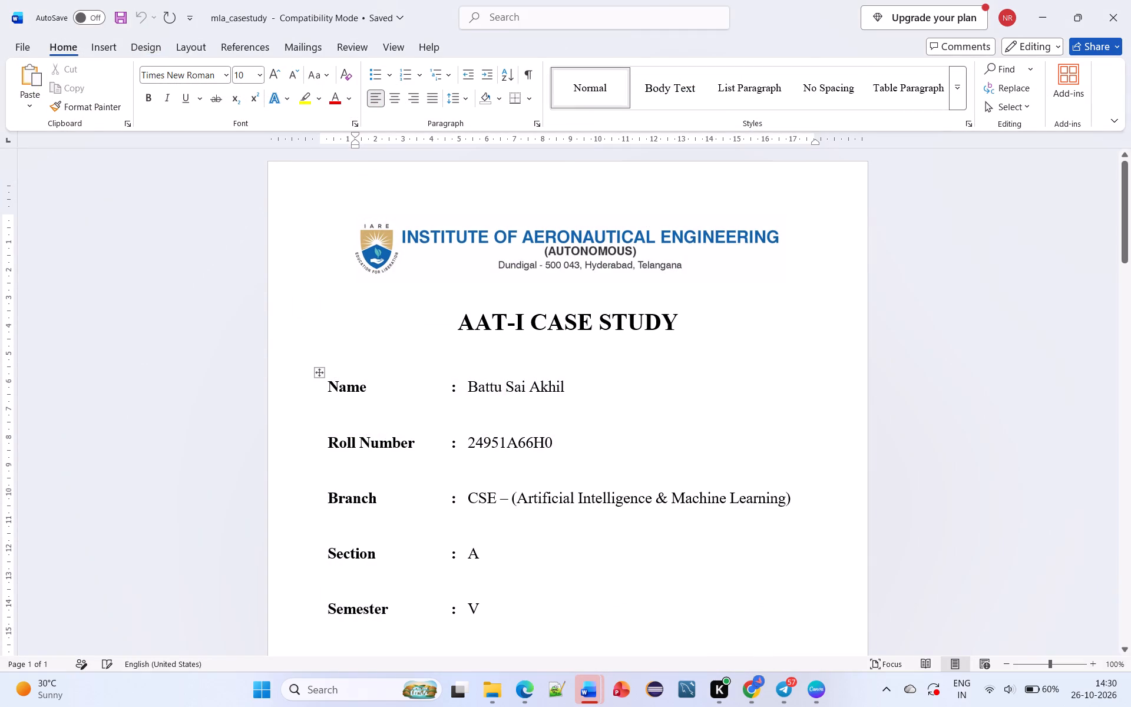
Replace the student name on the AAT-I Case Study cover page with the document owner's own name.
click(573, 397)
key(BackSpace)
key(BackSpace)
key(BackSpace)
key(BackSpace)
key(BackSpace)
key(BackSpace)
key(BackSpace)
key(BackSpace)
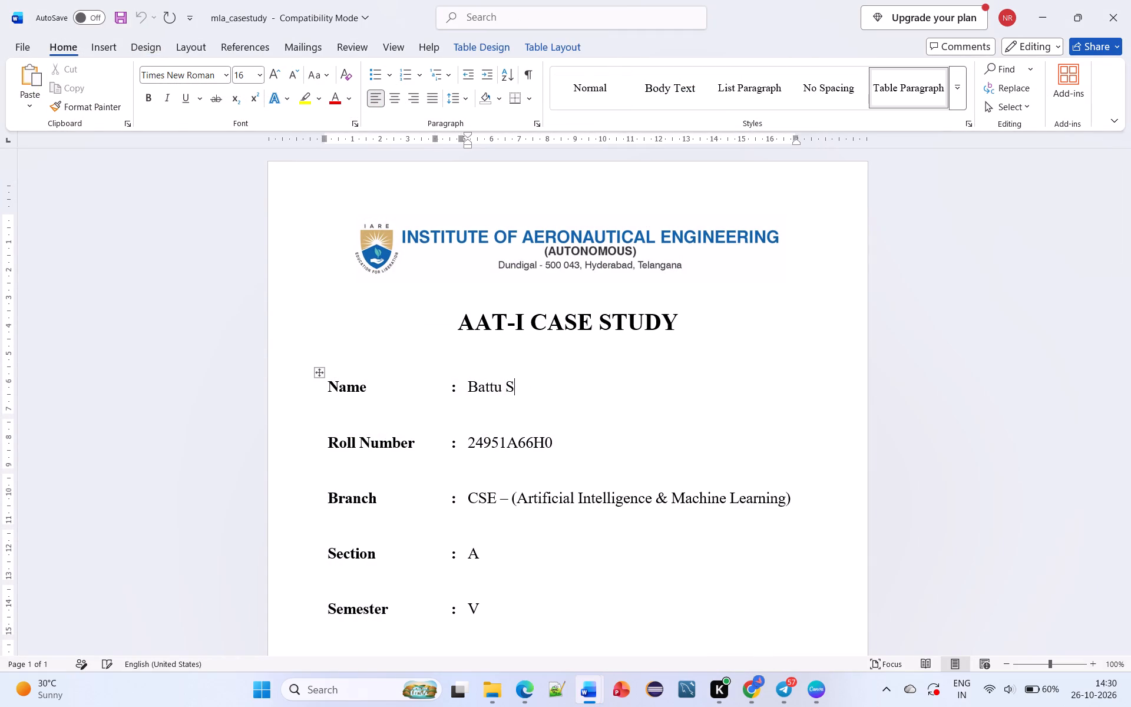
key(BackSpace)
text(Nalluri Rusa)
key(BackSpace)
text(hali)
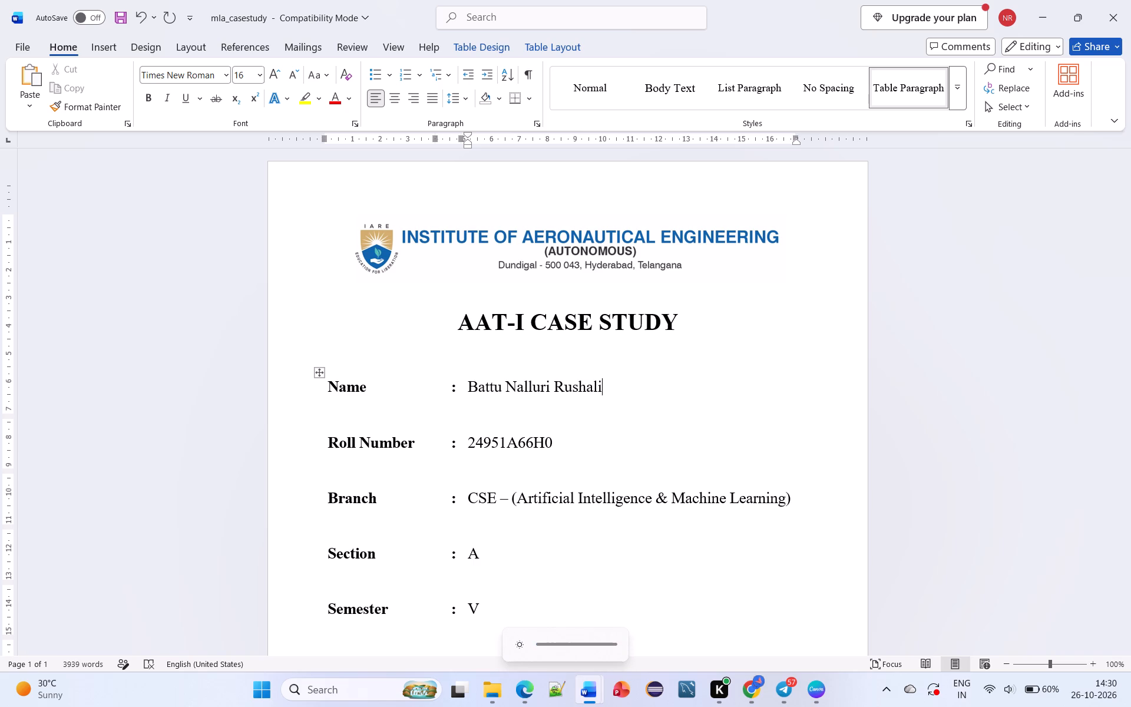
click(502, 384)
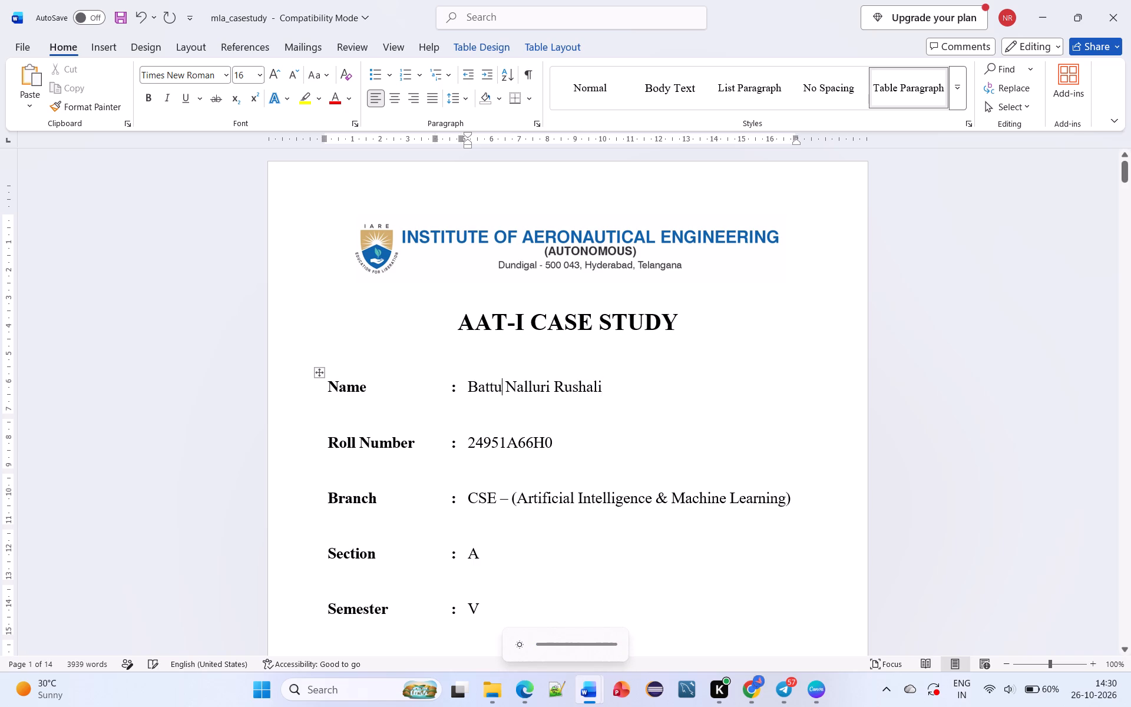
key(Right)
key(BackSpace)
key(BackSpace)
key(BackSpace)
key(BackSpace)
key(BackSpace)
key(BackSpace)
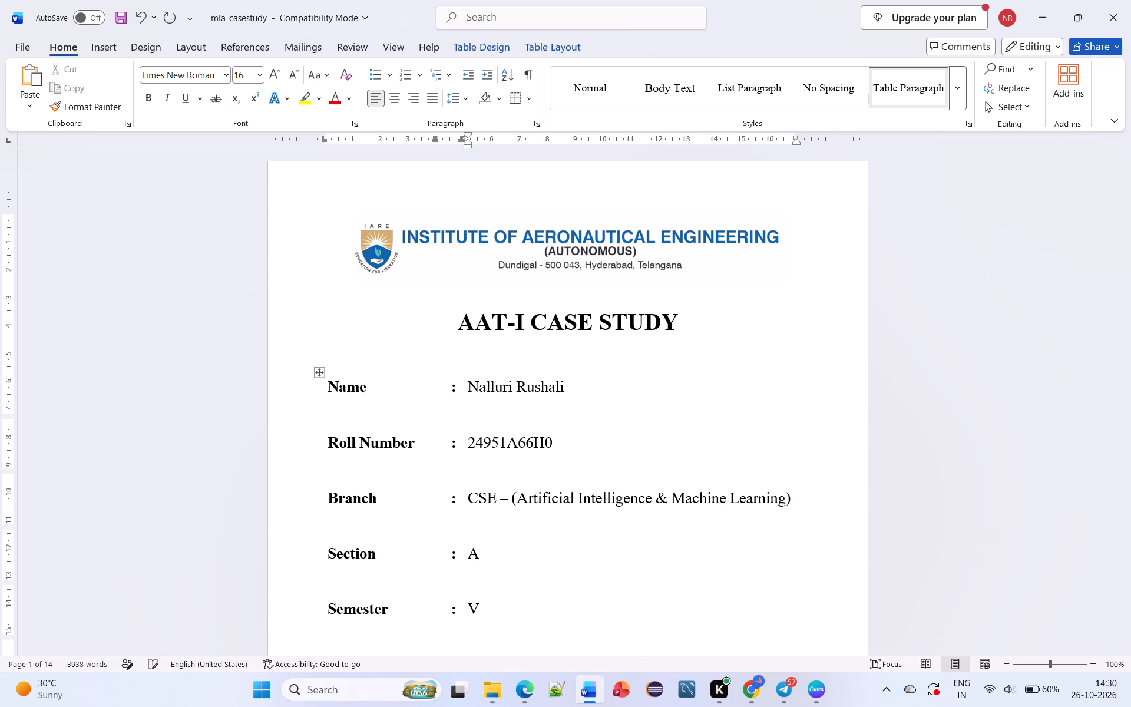
Change the last two characters of the cover page roll number to match the document owner's own roll number.
click(560, 444)
key(BackSpace)
key(BackSpace)
text(G2)
Review the remaining cover page fields, the page footer, and the case study title and abstract on the second page.
scroll(560, 454, down, 6)
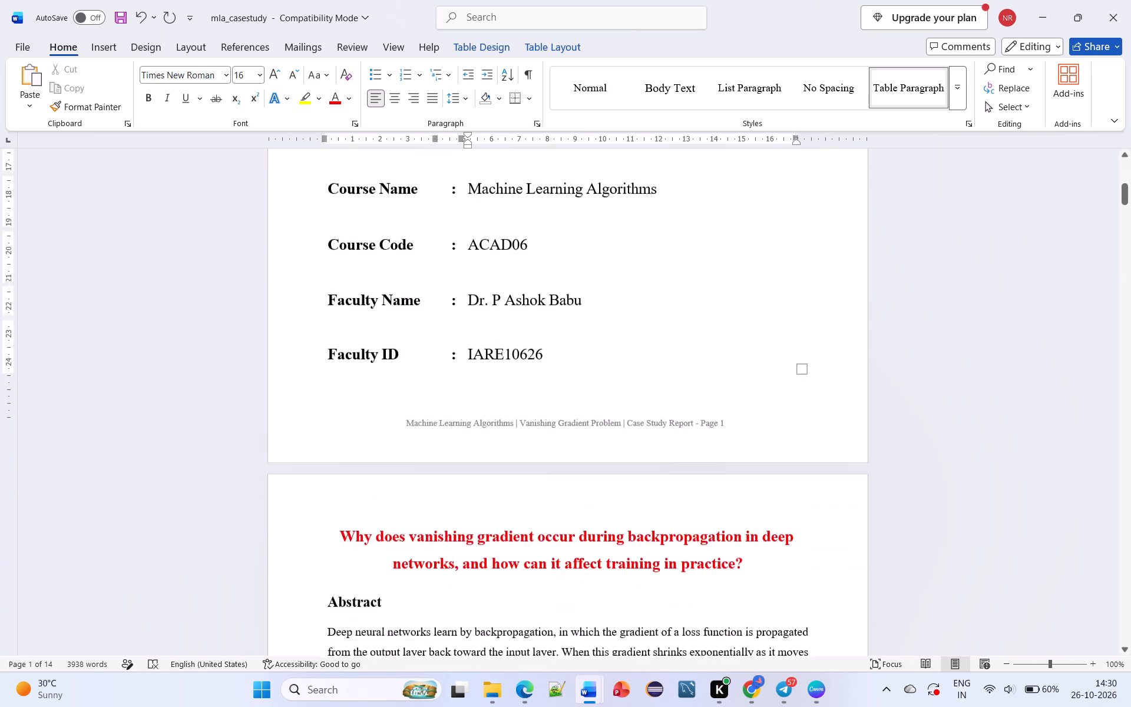
scroll(560, 454, down, 3)
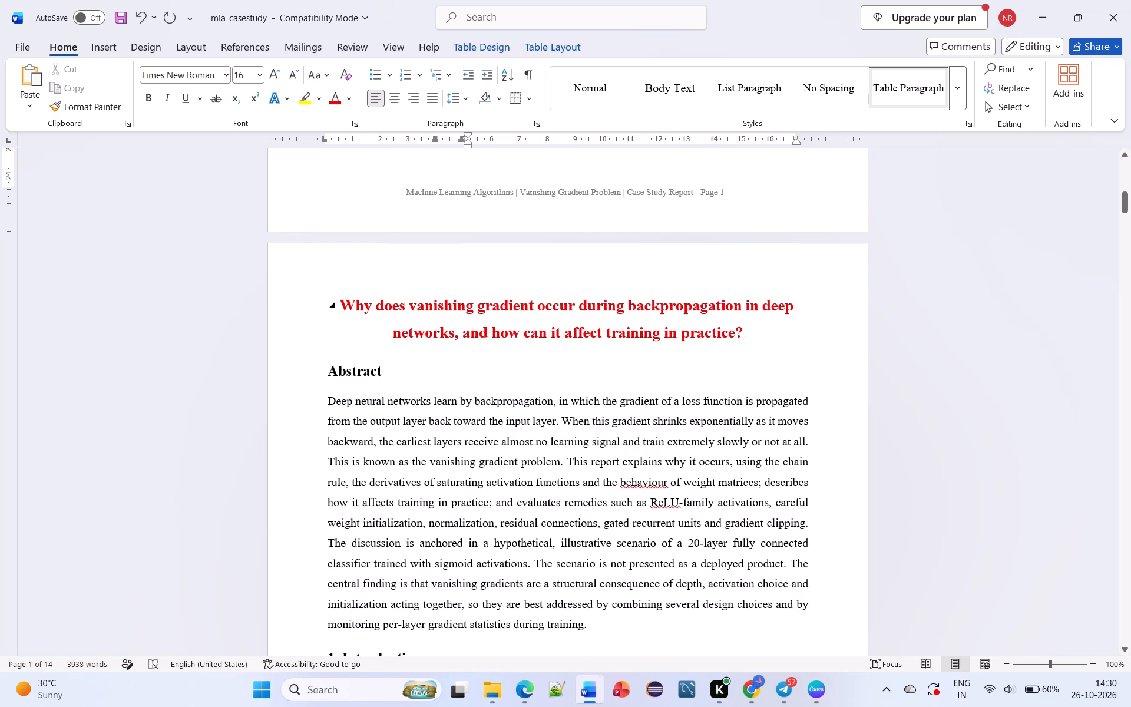
scroll(581, 306, up, 1)
scroll(581, 306, down, 3)
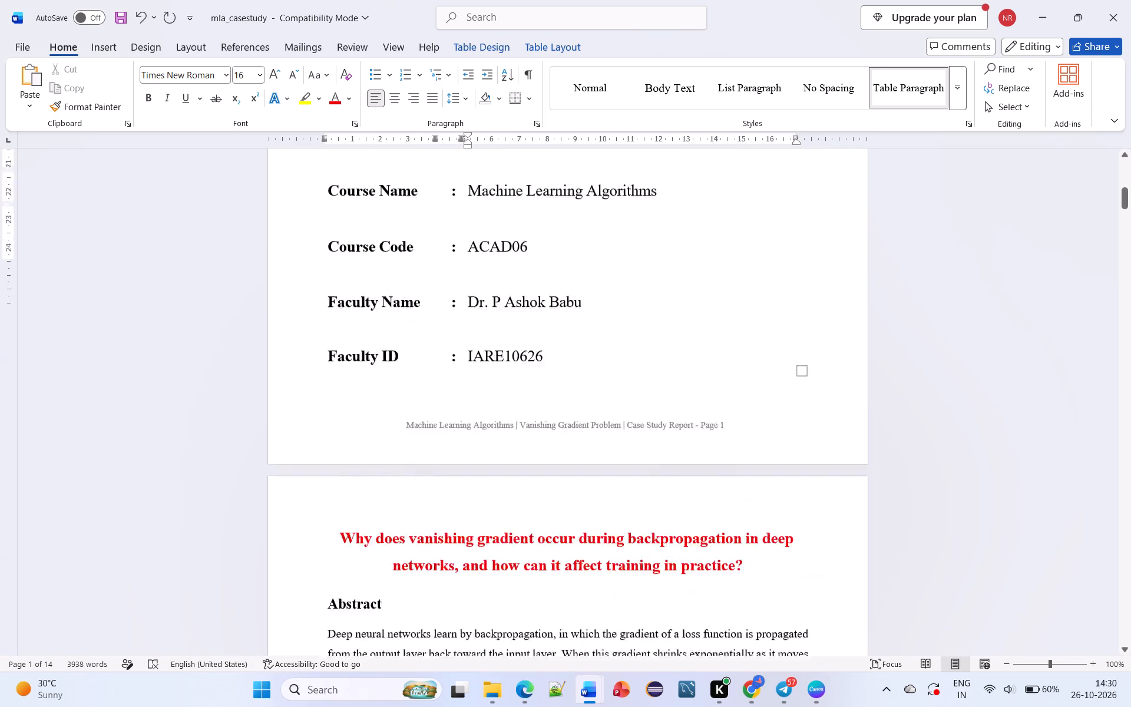
scroll(581, 306, down, 1)
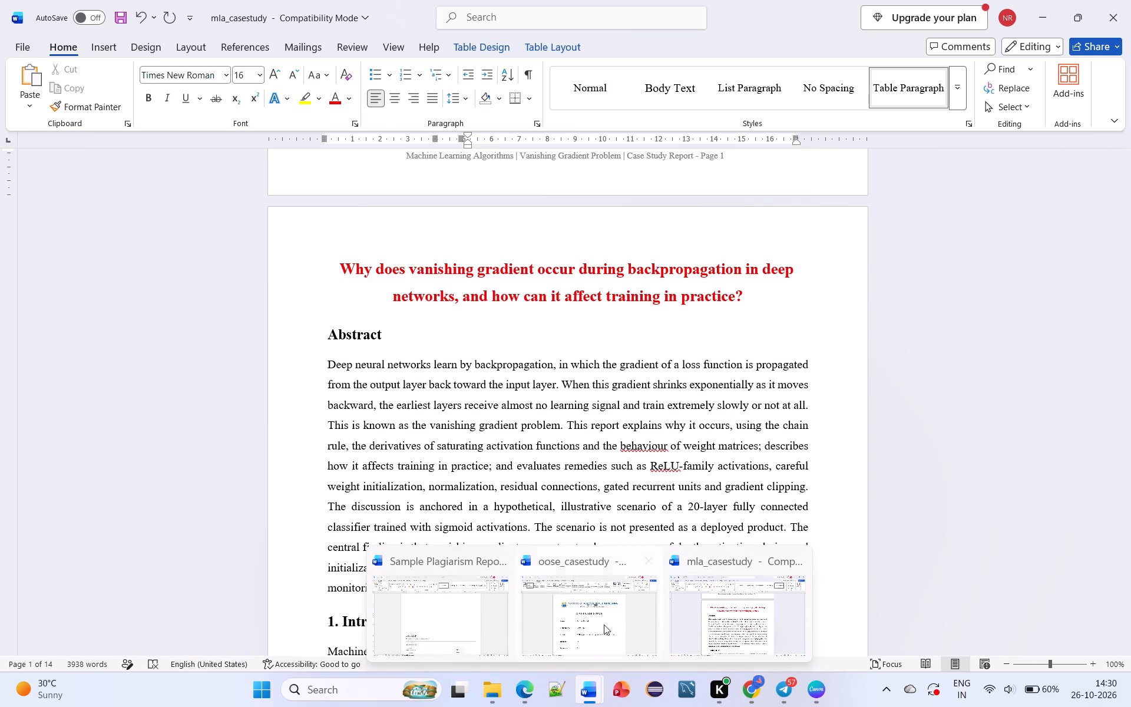
Close the oose_casestudy document without saving its changes.
click(651, 557)
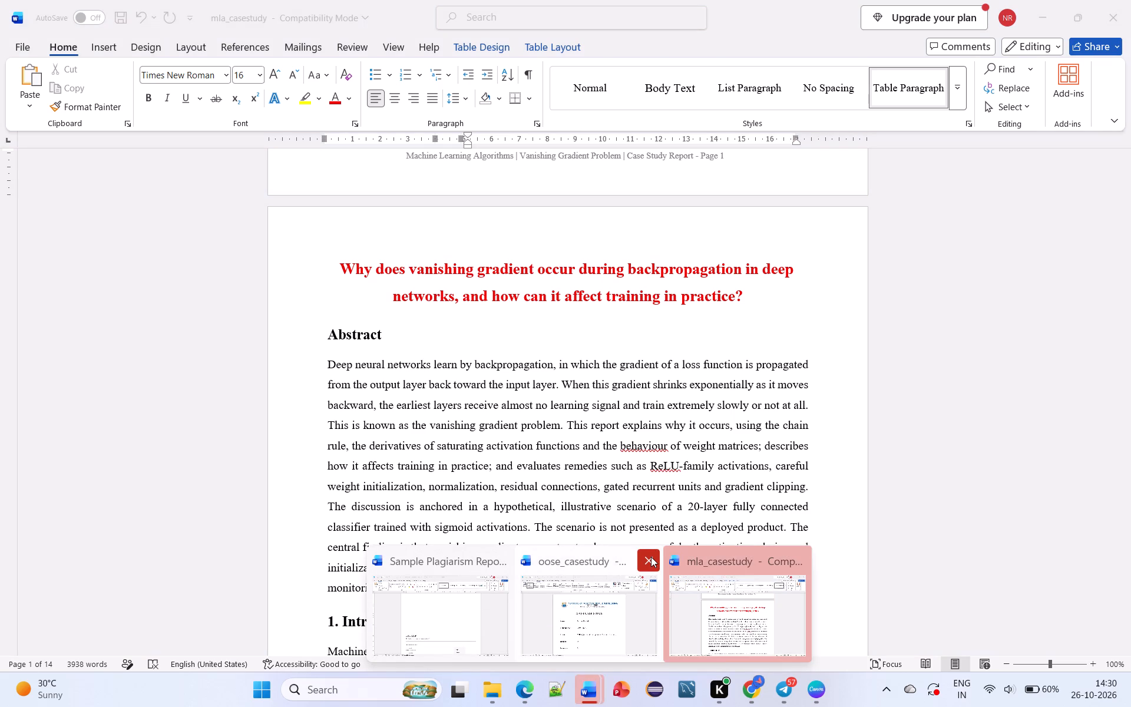
click(781, 434)
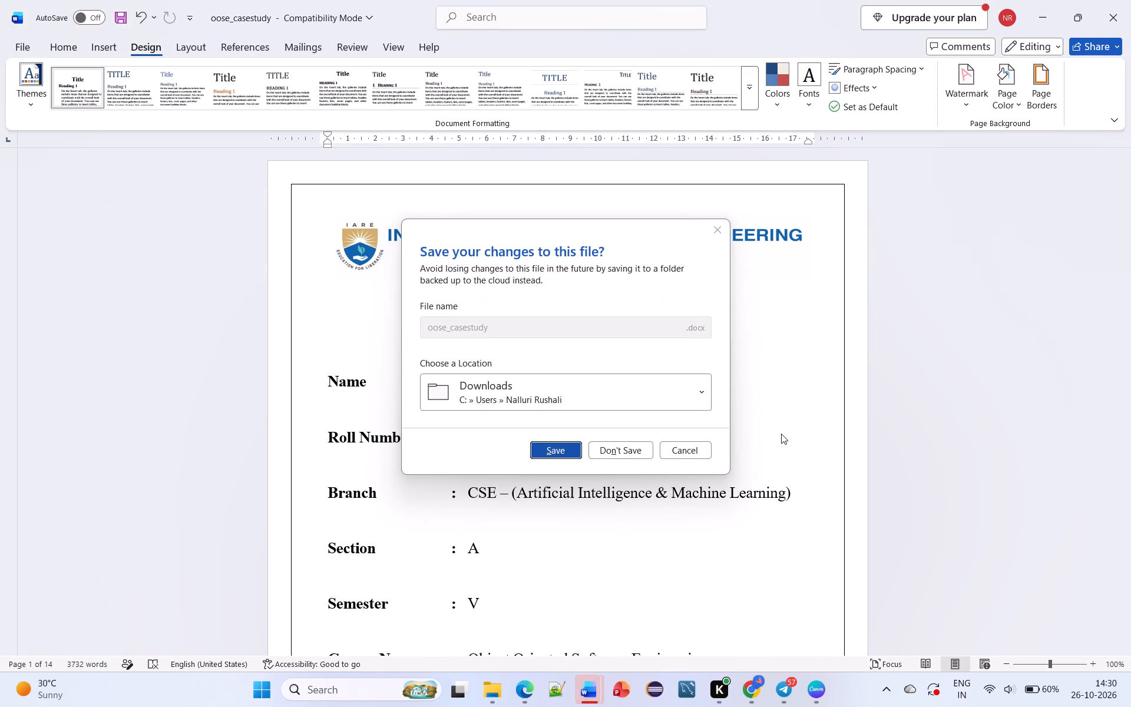
click(643, 448)
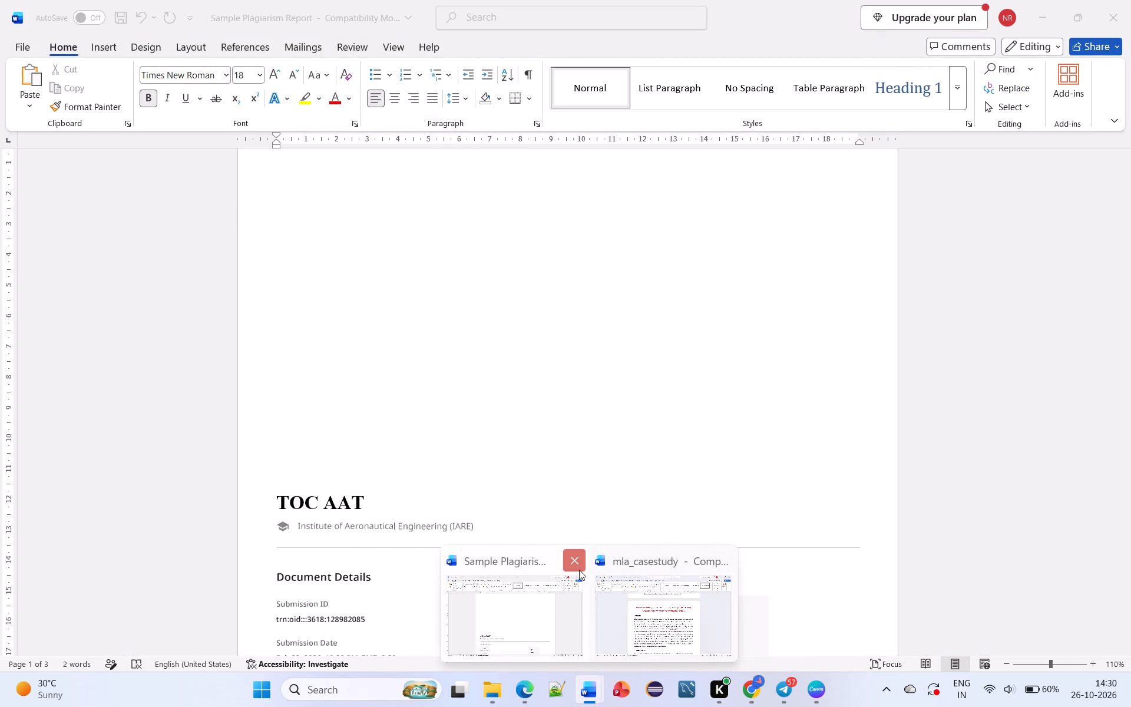
Close the Sample Plagiarism Report document without saving its changes.
click(579, 570)
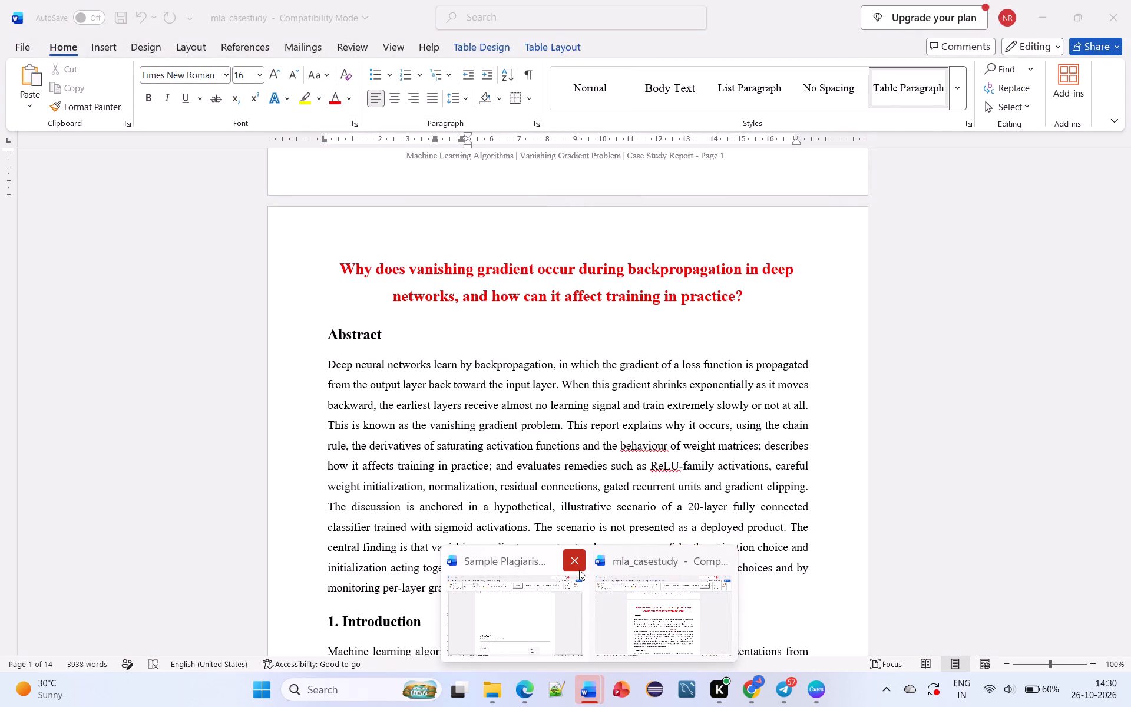
click(655, 412)
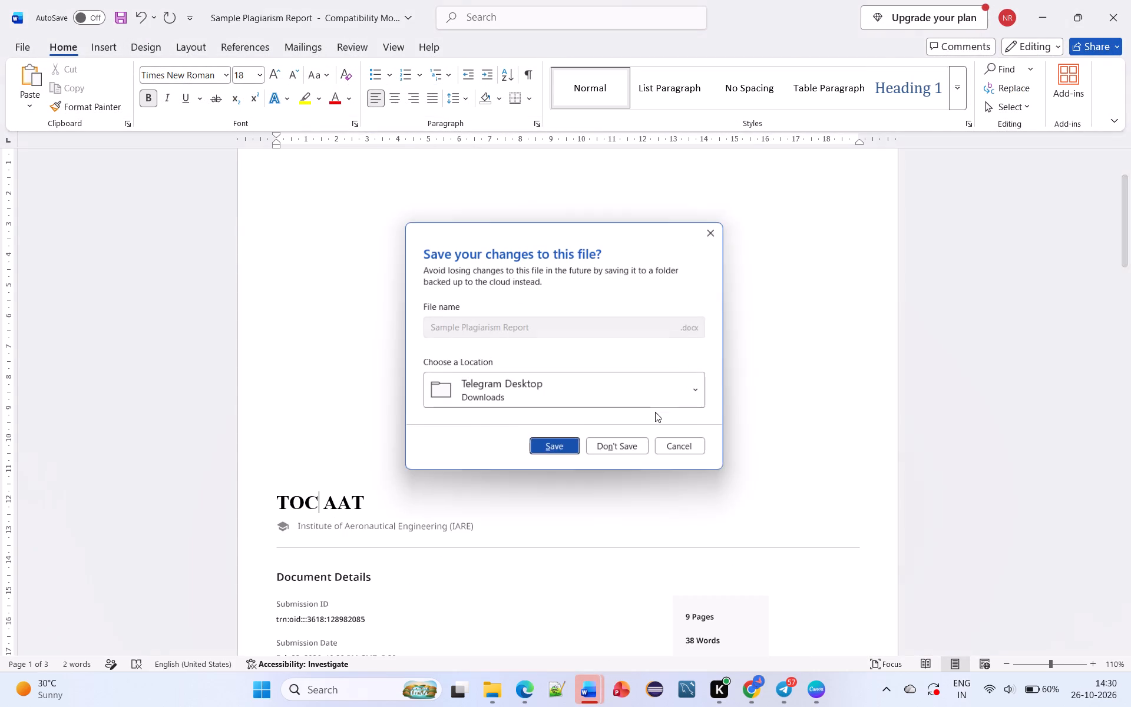
click(636, 446)
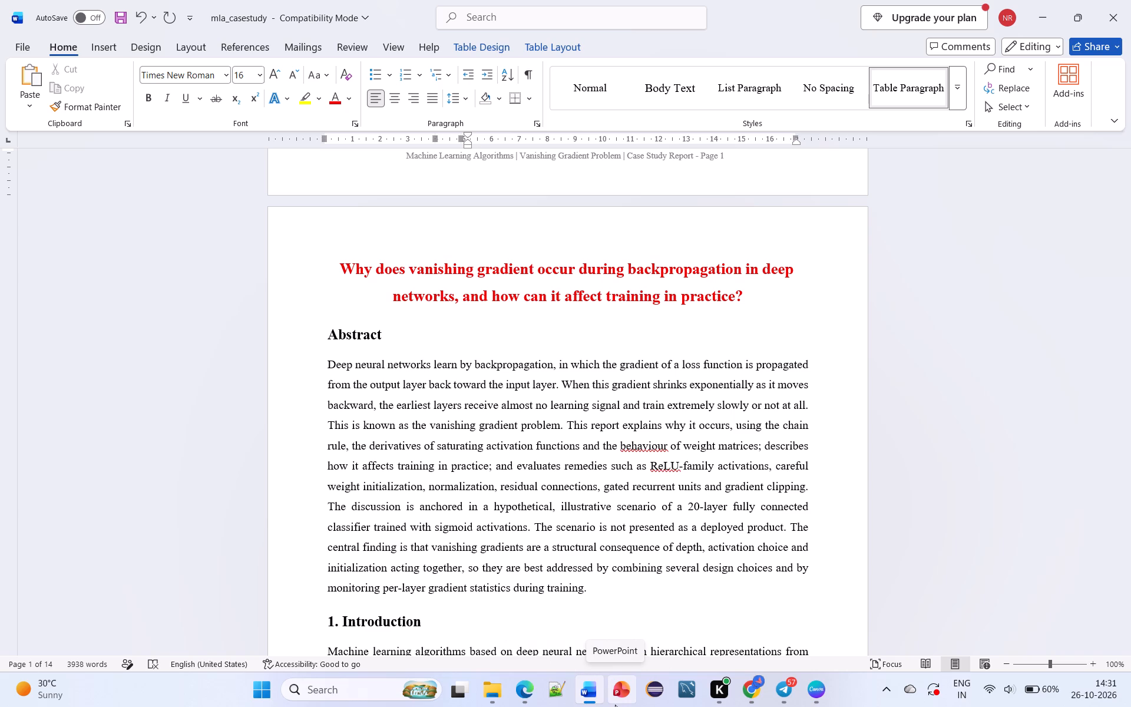
Switch to Chrome and close the iLovePDF download tab, returning to the AAT-I upload page.
click(763, 695)
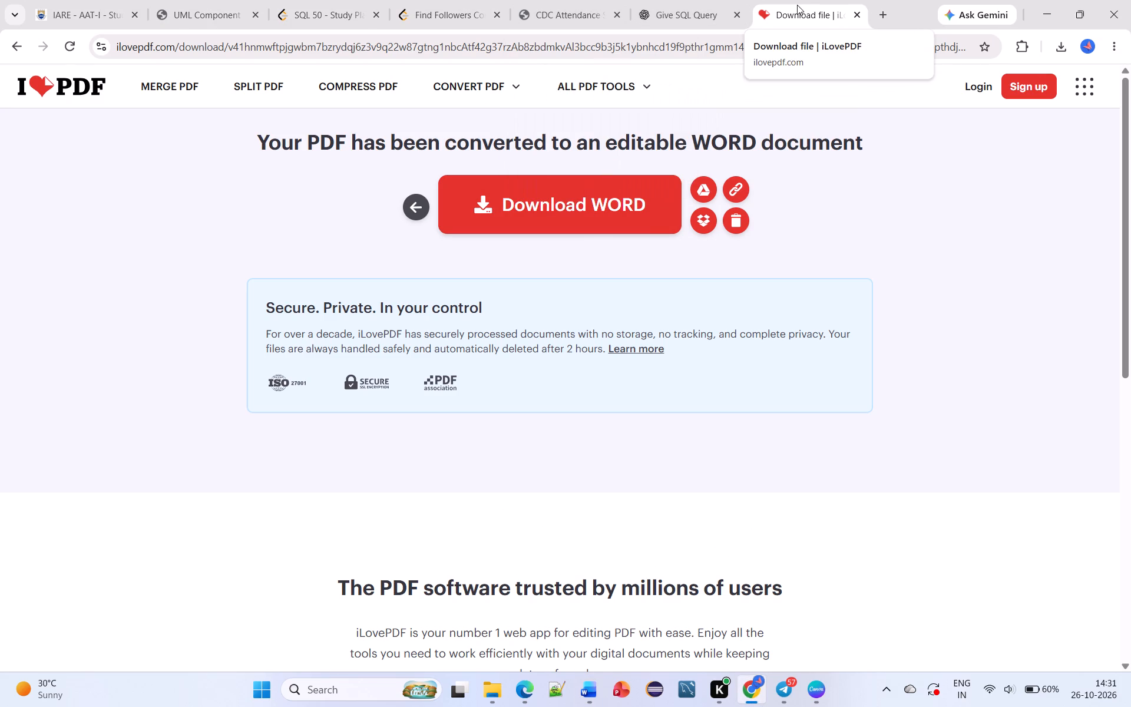
click(852, 9)
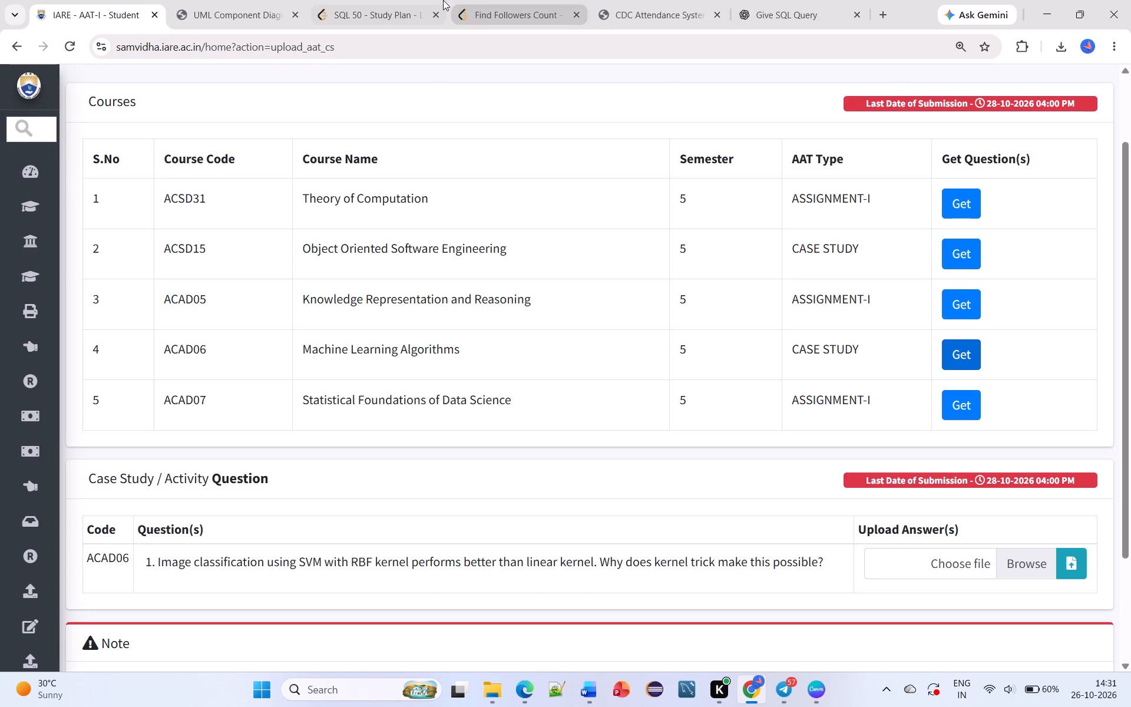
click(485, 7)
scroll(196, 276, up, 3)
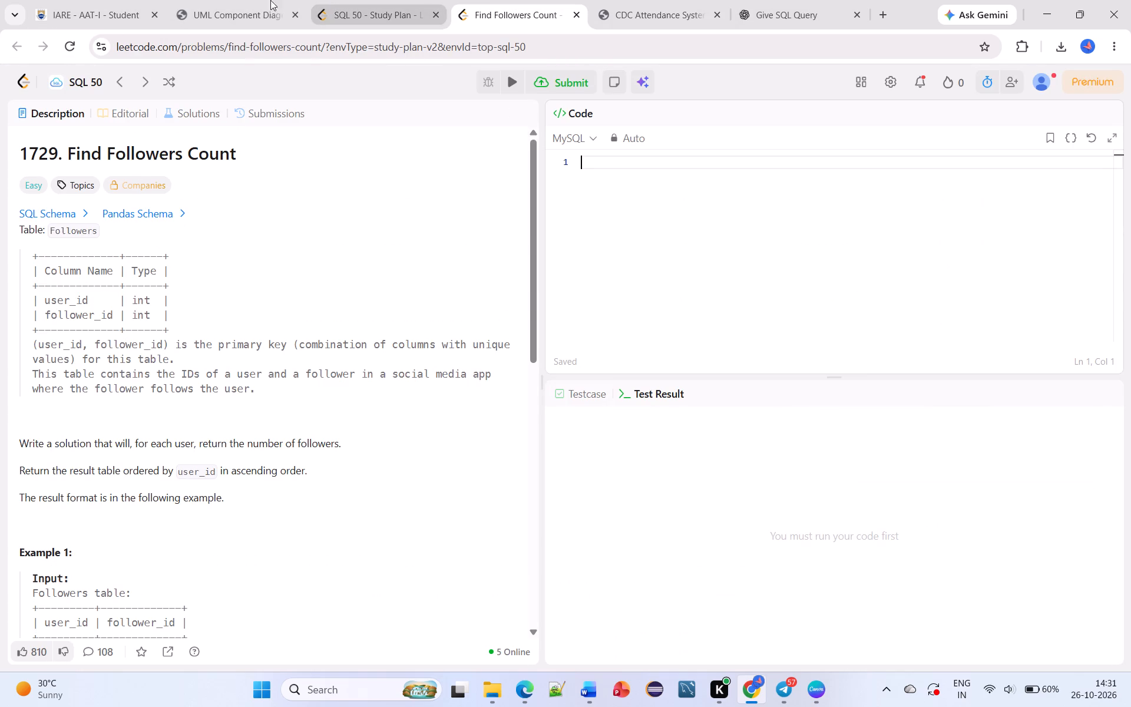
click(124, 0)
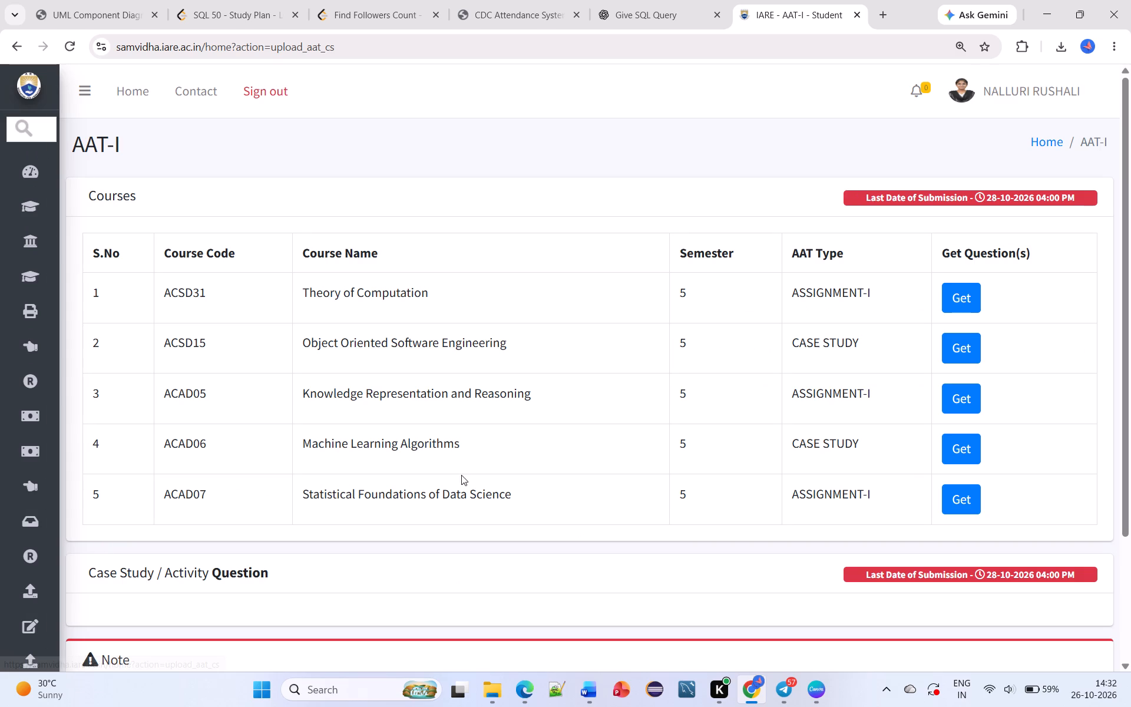
Get the ACAD06 Machine Learning Algorithms case study question and copy its full text.
click(970, 448)
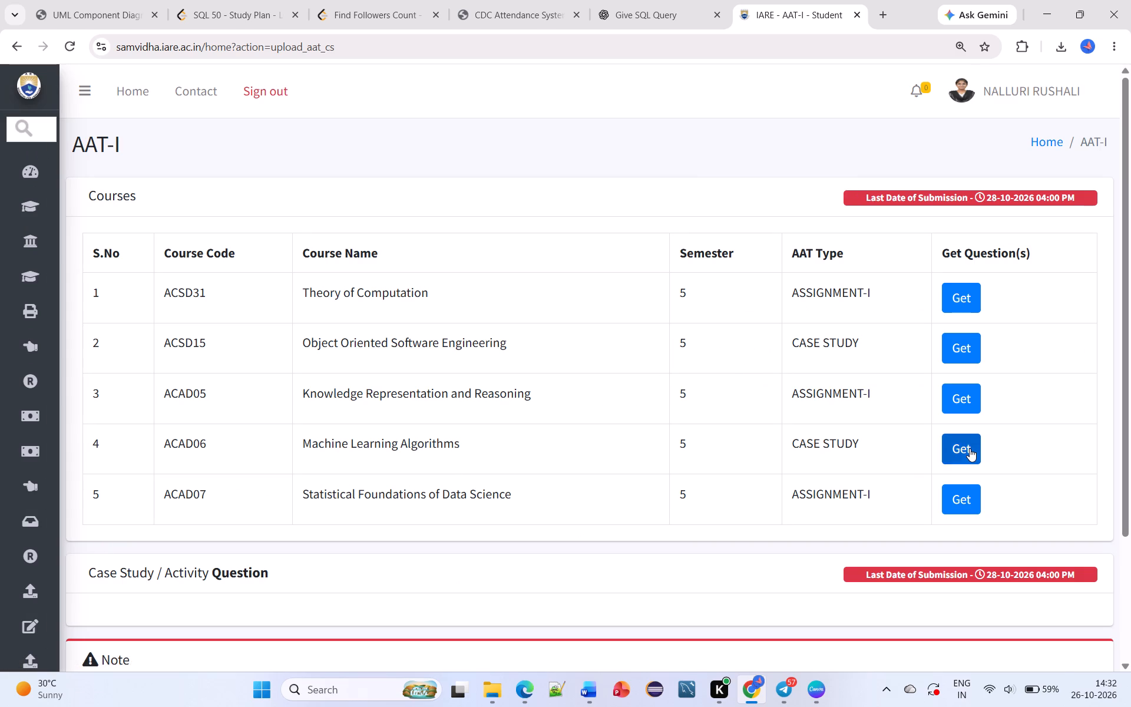
click(561, 467)
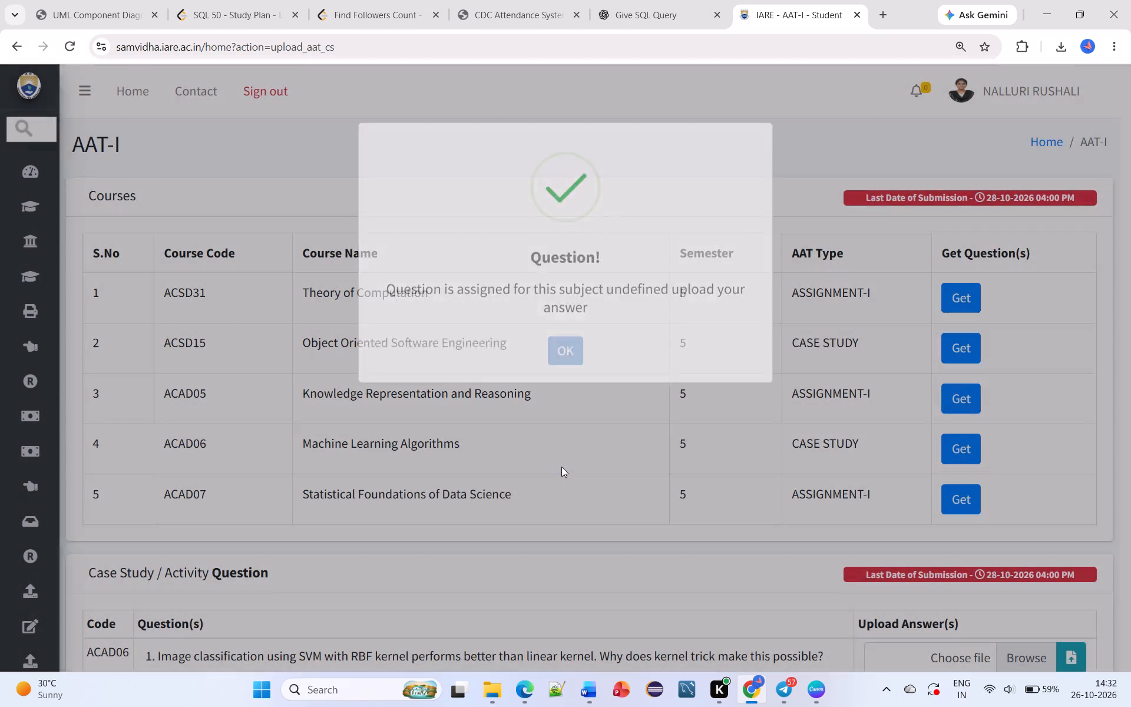
scroll(561, 467, down, 5)
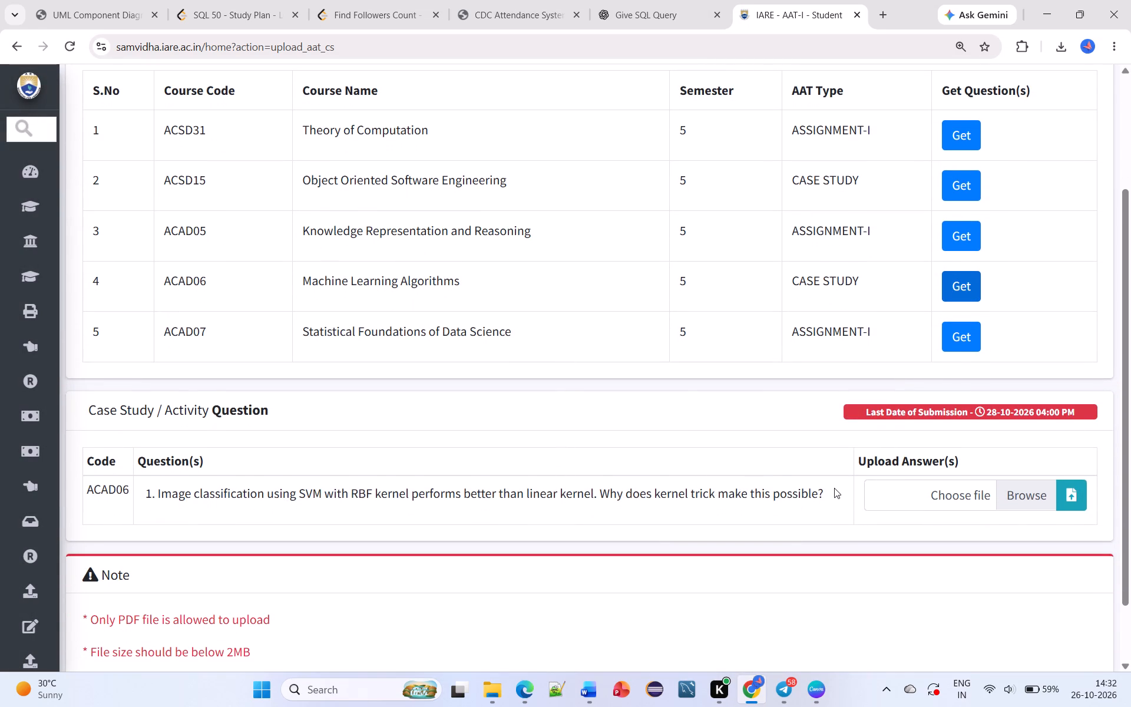
drag(834, 488, 193, 505)
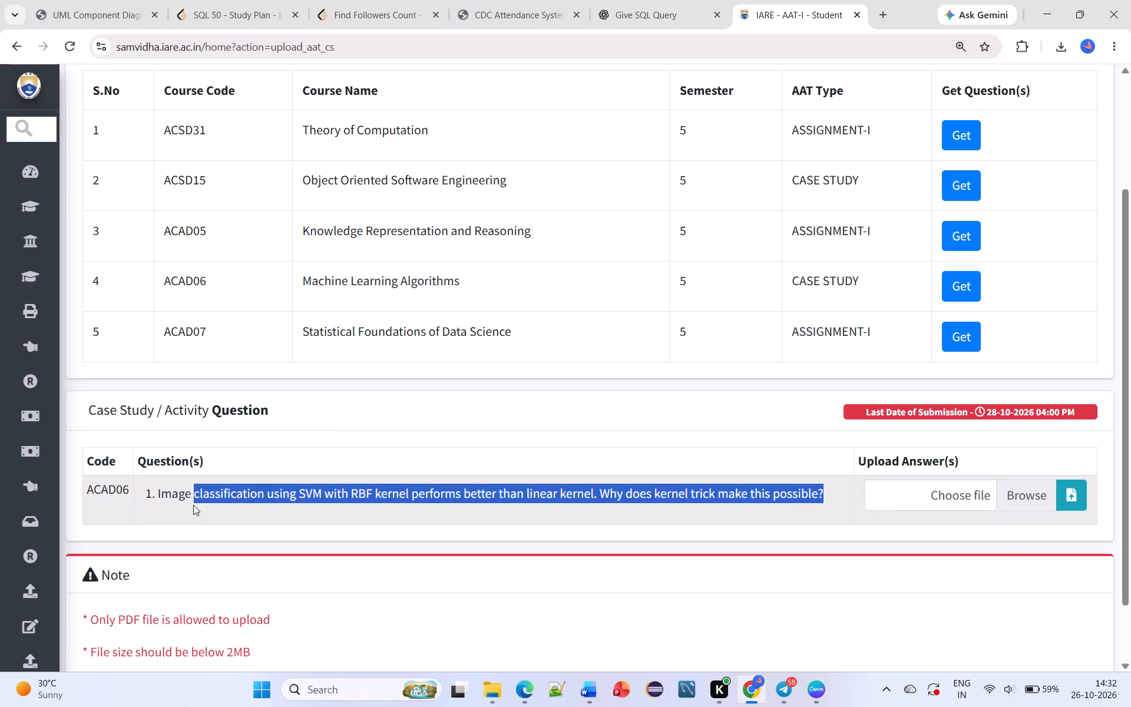
drag(193, 505, 151, 493)
key(ctrl+c)
click(328, 412)
scroll(328, 412, down, 1)
scroll(318, 161, up, 1)
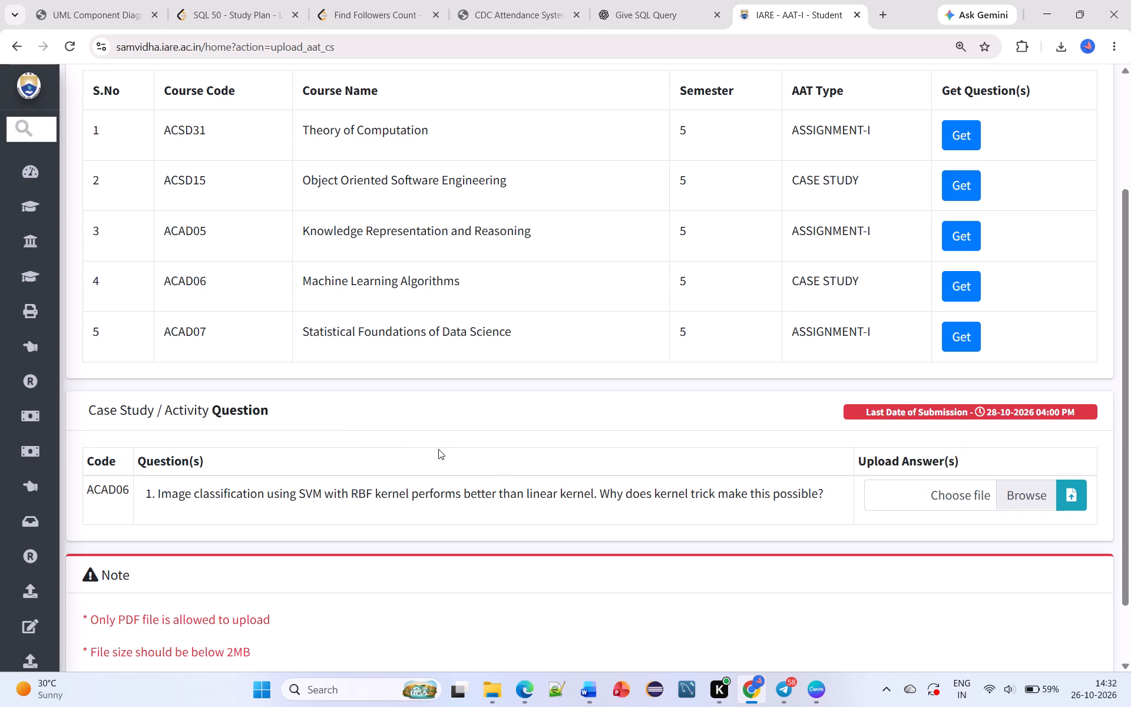
Switch to Word and replace the red title on page 2 with the copied SVM RBF kernel question, removing its list number.
key(alt+Tab)
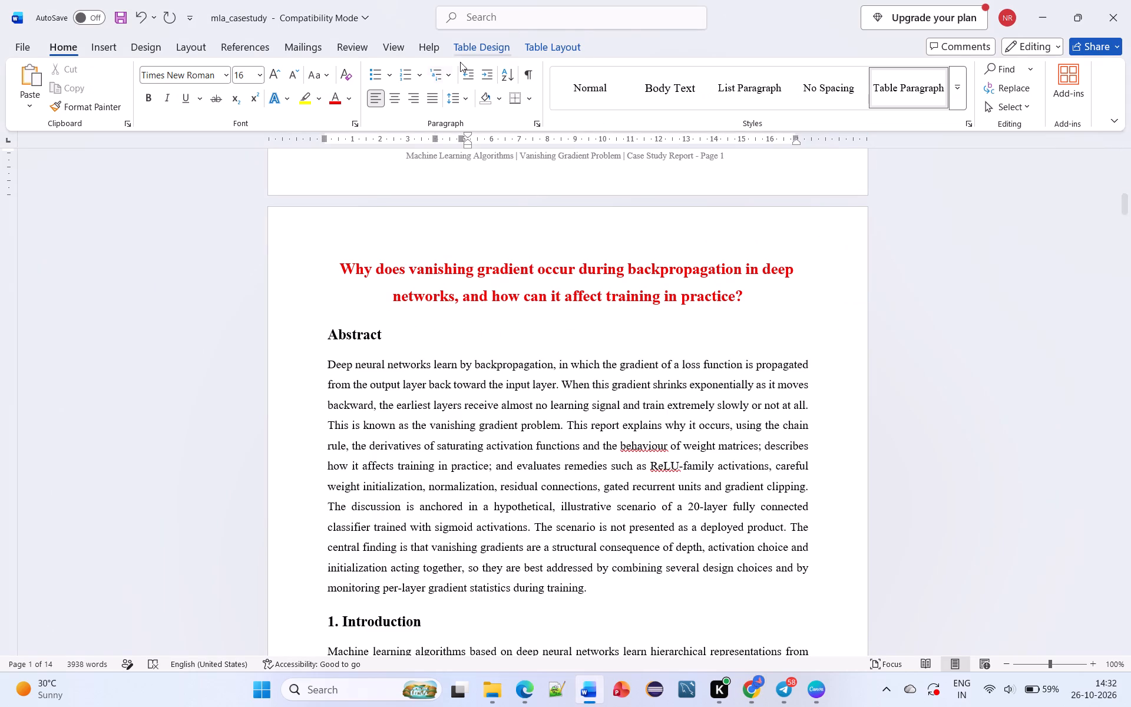
drag(745, 301, 620, 279)
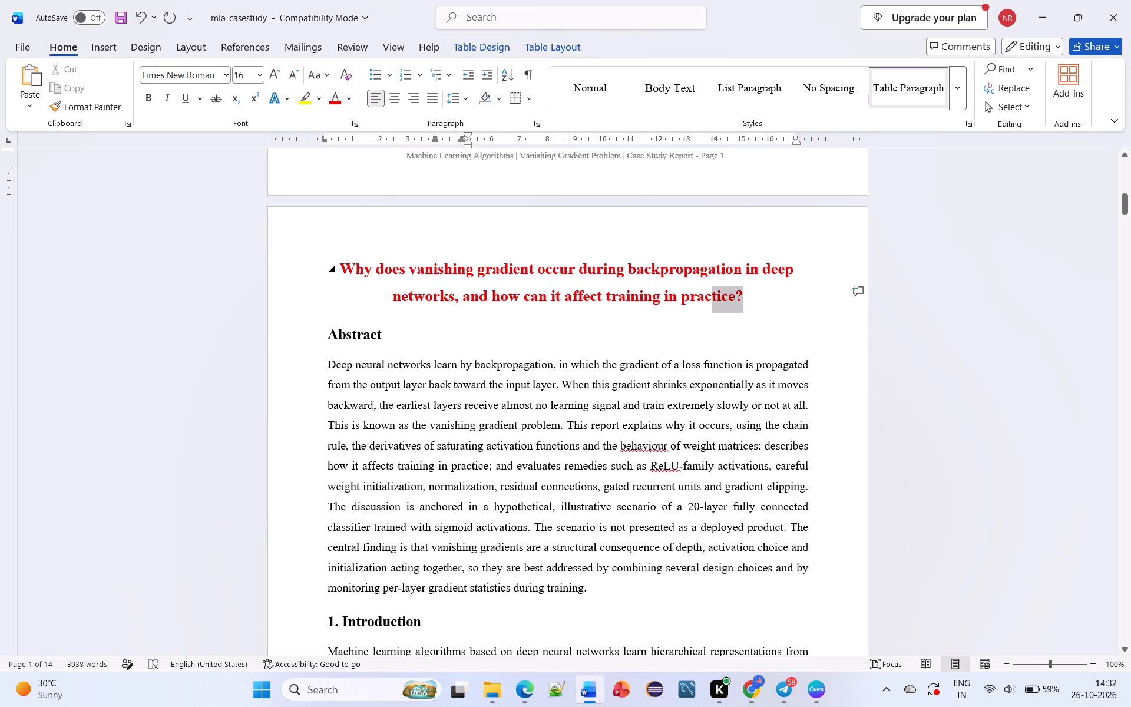
drag(620, 279, 359, 249)
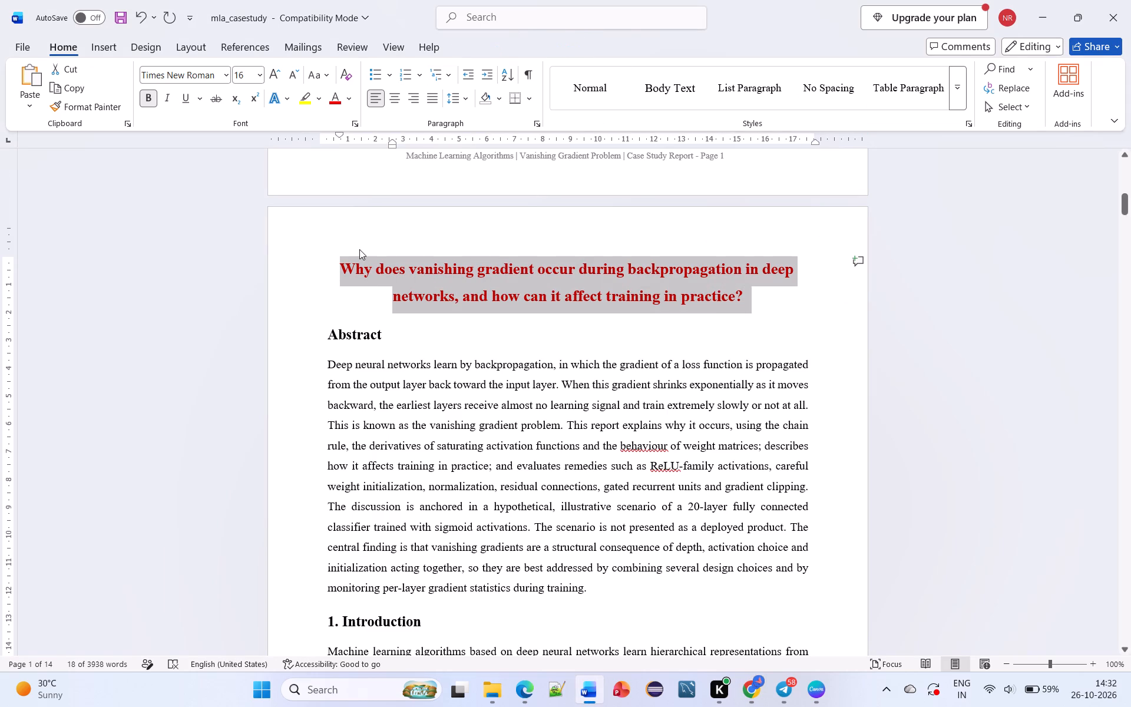
key(ctrl+v)
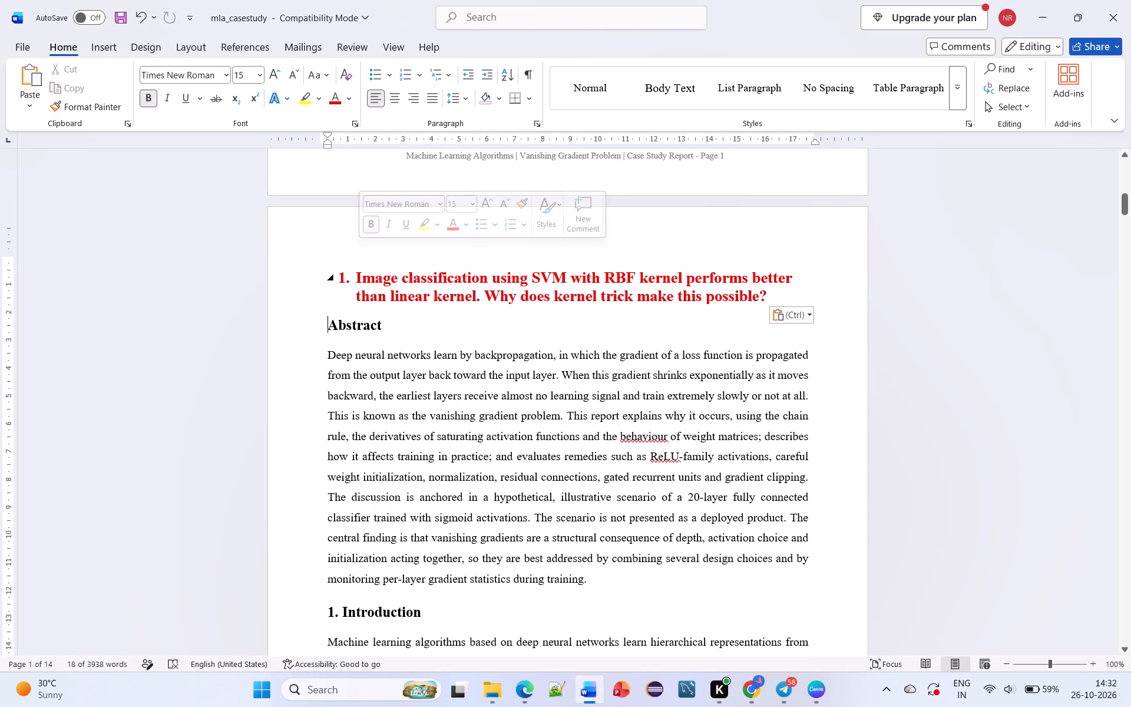
click(353, 279)
key(BackSpace)
key(BackSpace)
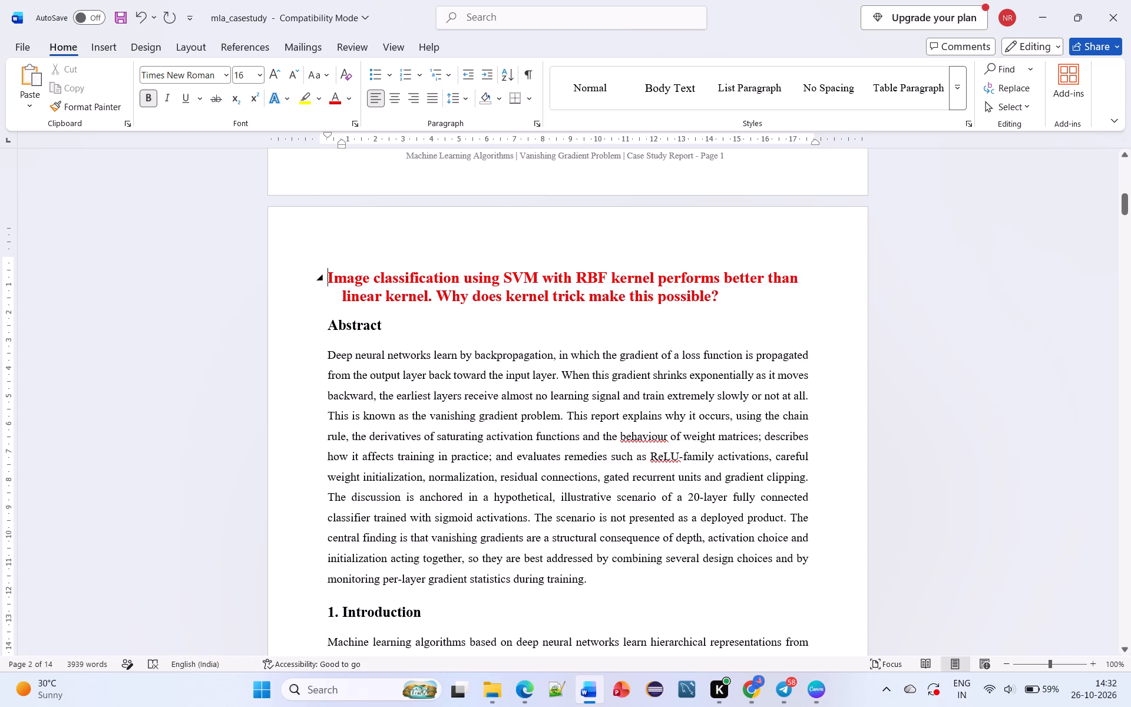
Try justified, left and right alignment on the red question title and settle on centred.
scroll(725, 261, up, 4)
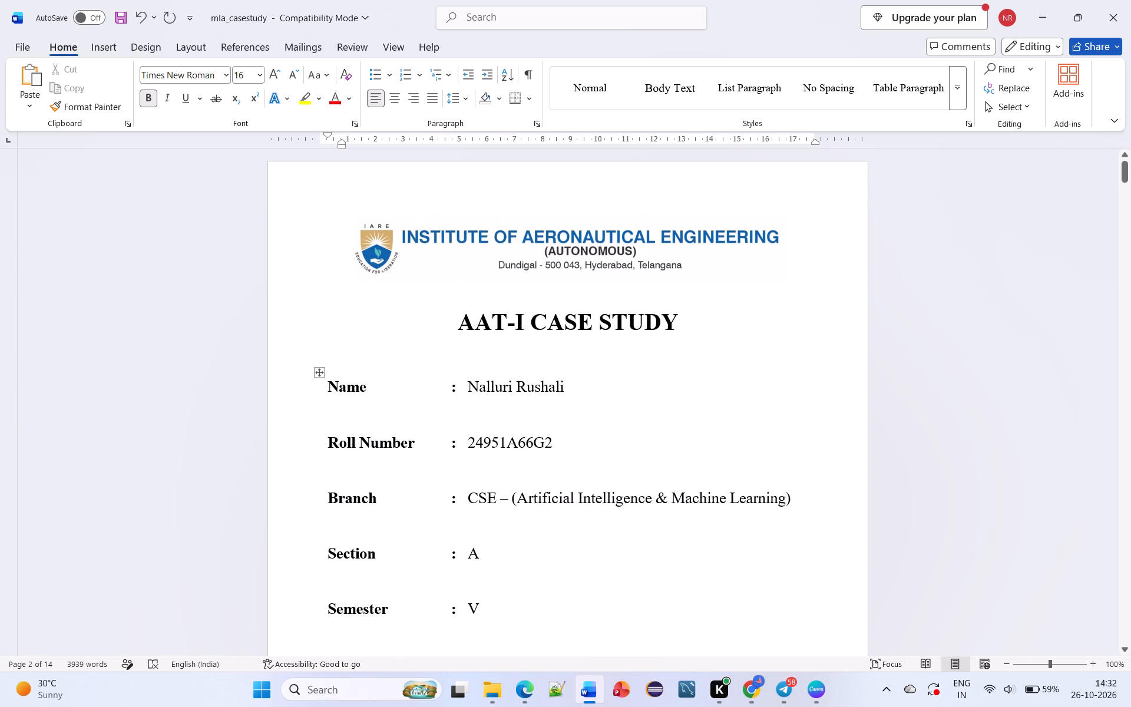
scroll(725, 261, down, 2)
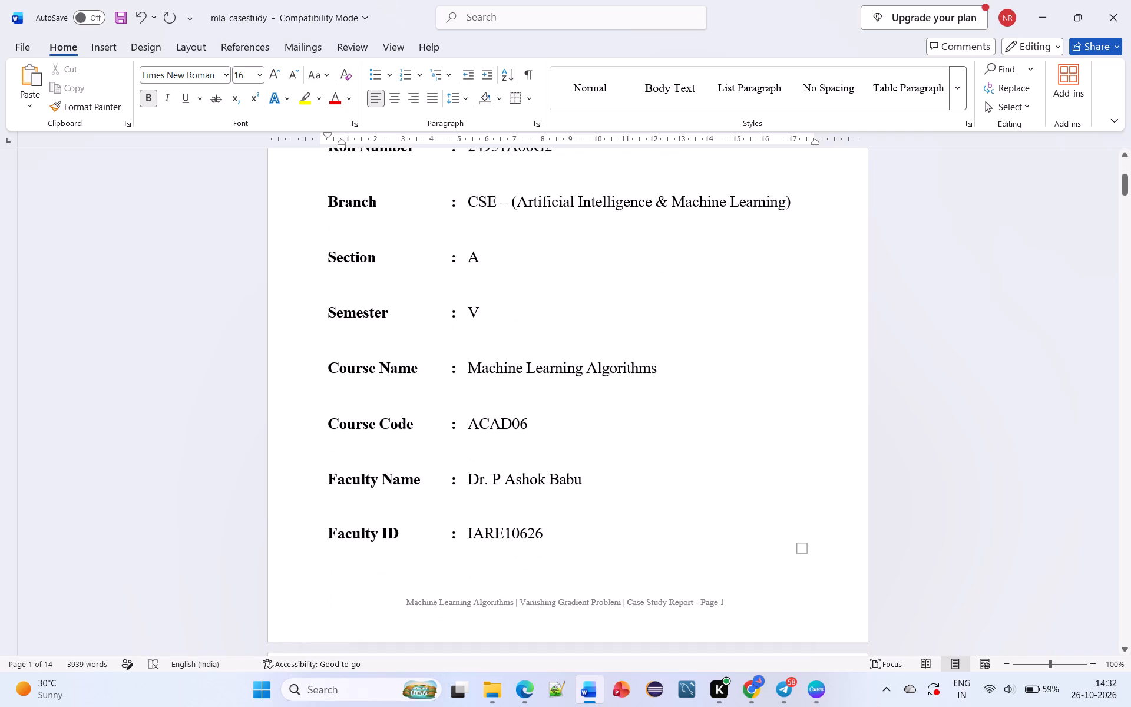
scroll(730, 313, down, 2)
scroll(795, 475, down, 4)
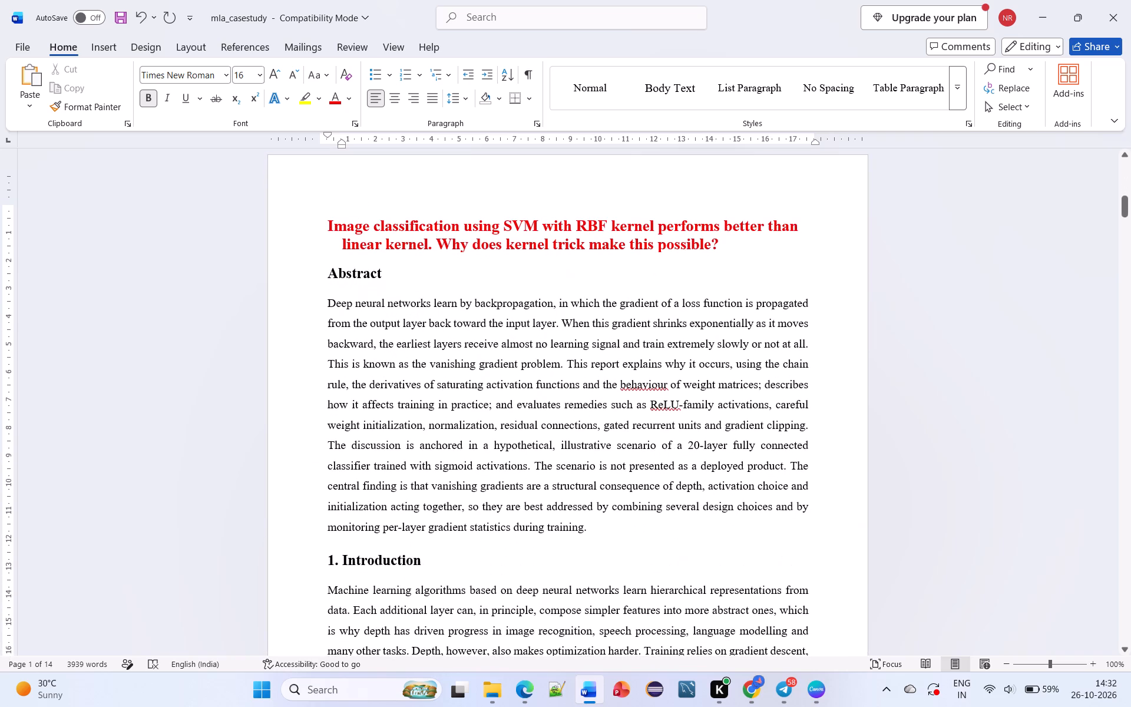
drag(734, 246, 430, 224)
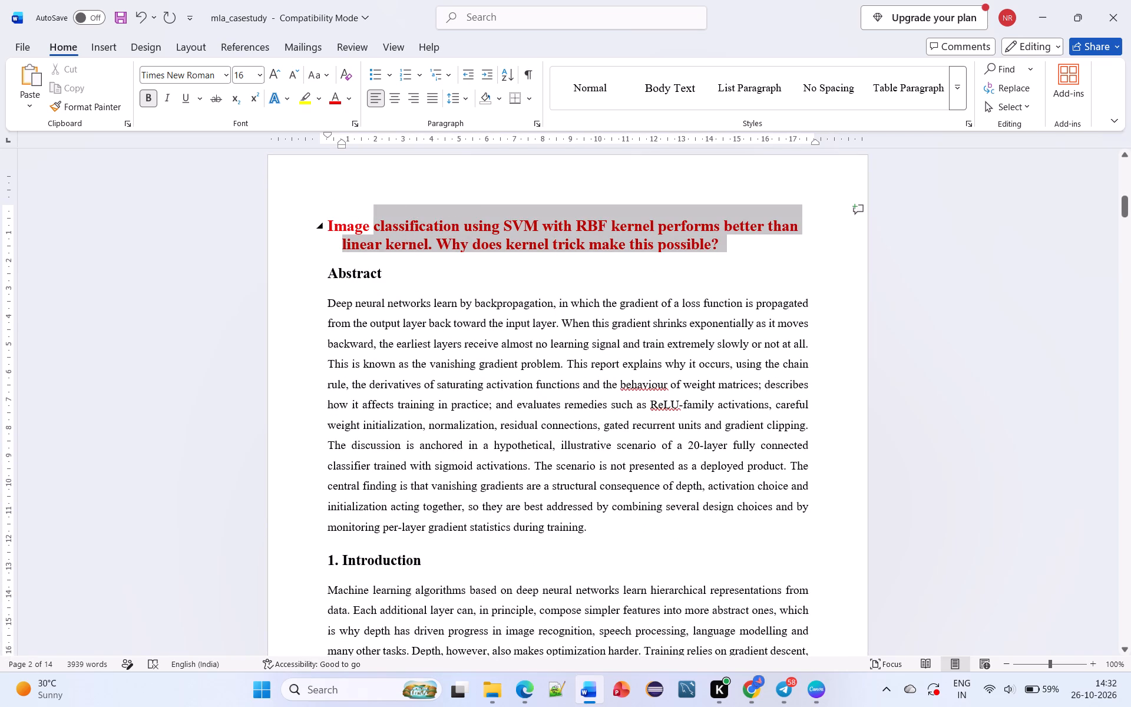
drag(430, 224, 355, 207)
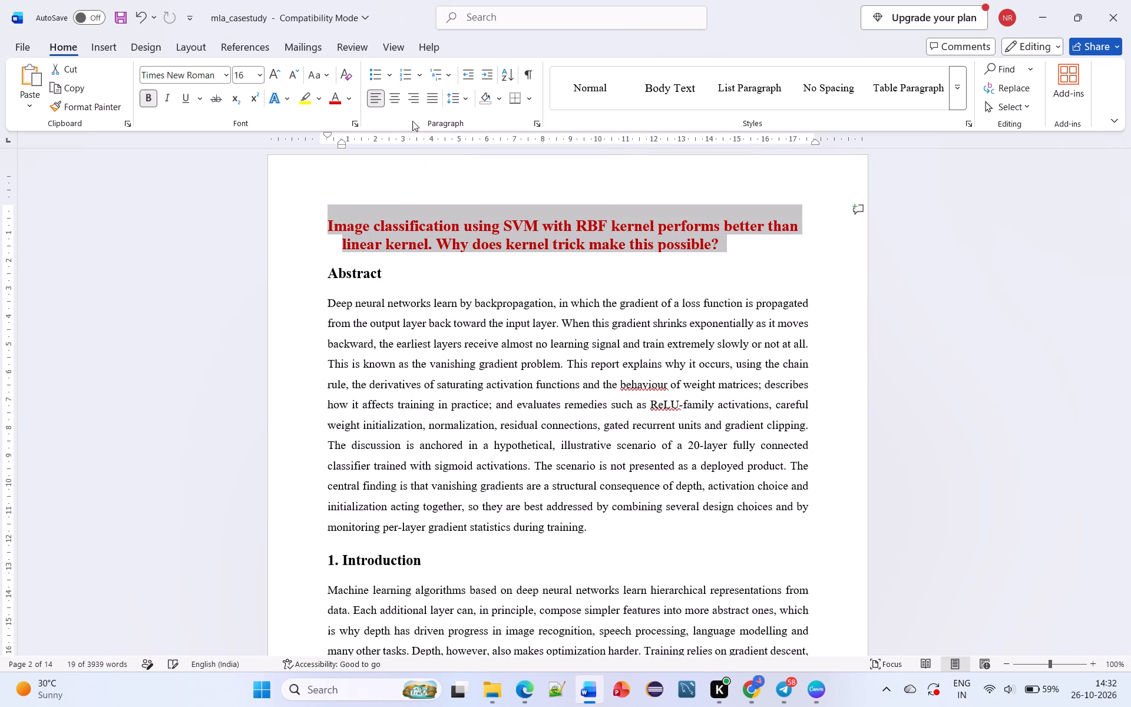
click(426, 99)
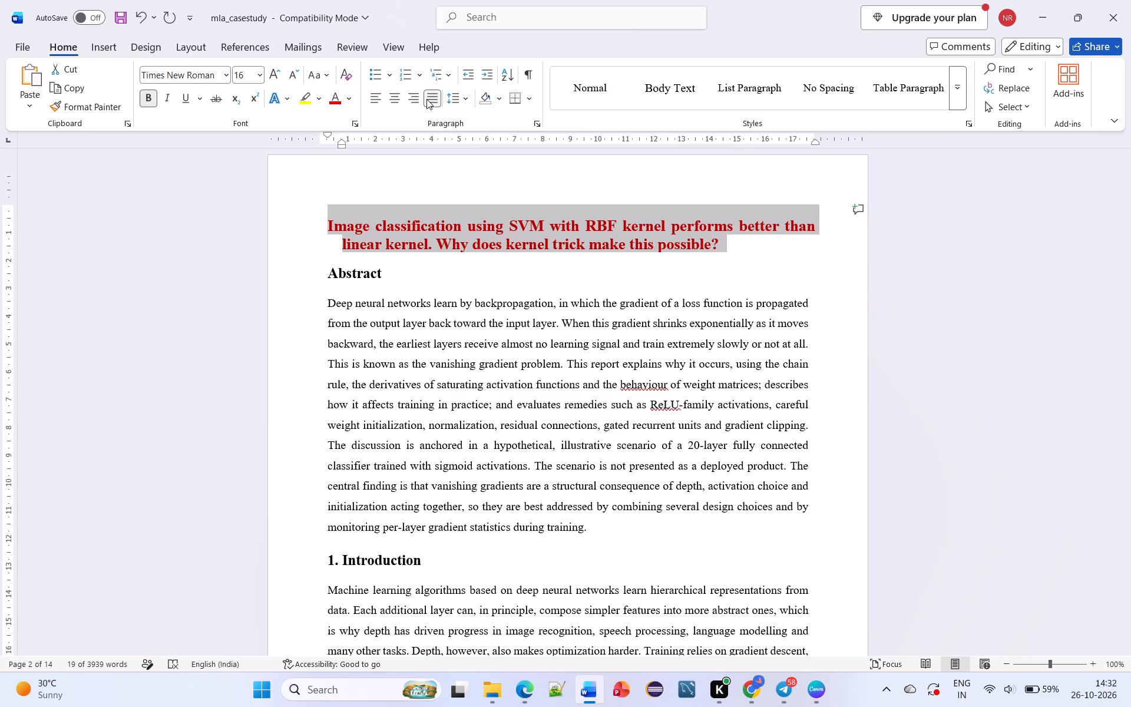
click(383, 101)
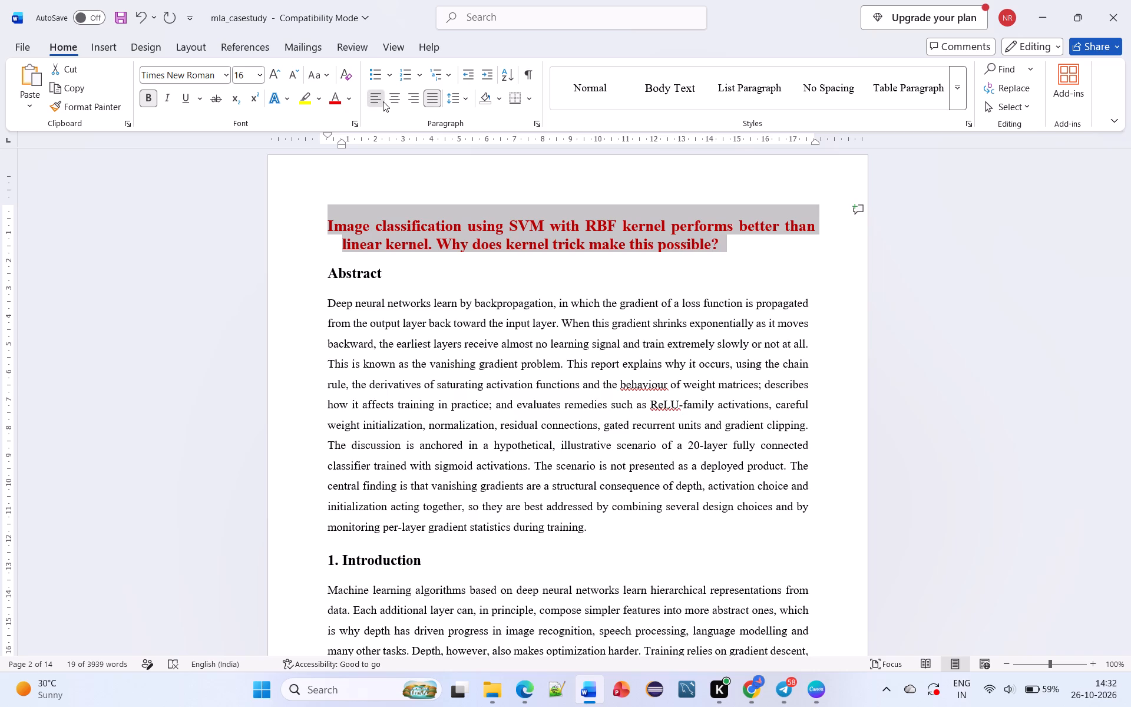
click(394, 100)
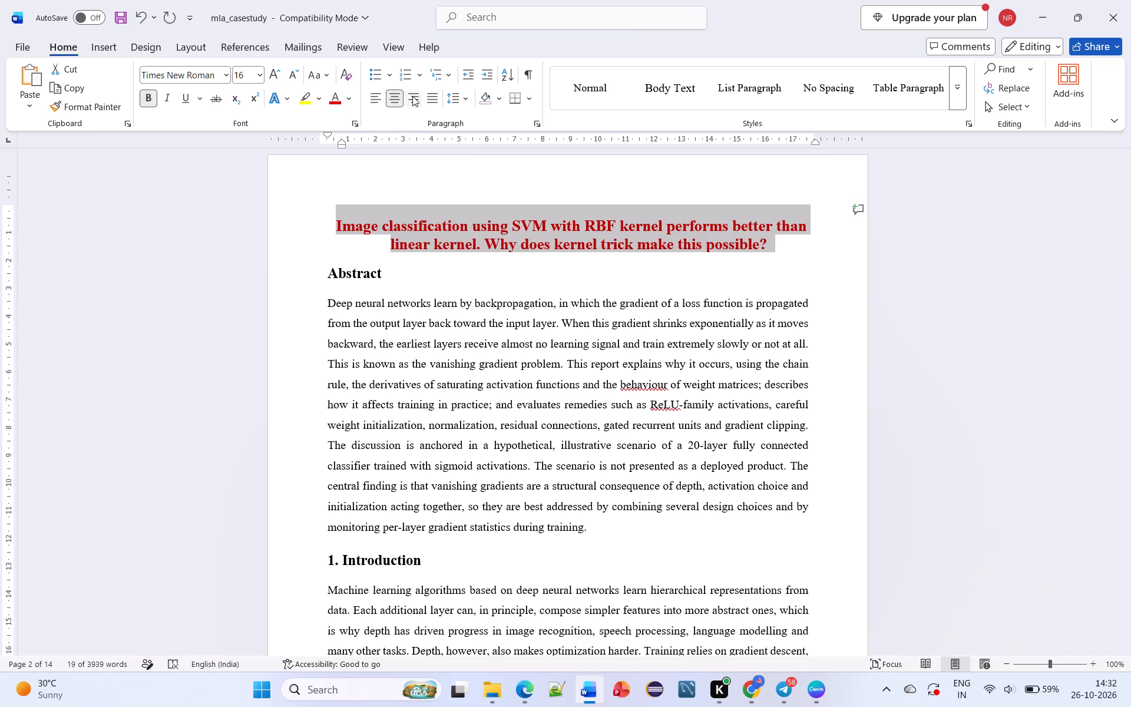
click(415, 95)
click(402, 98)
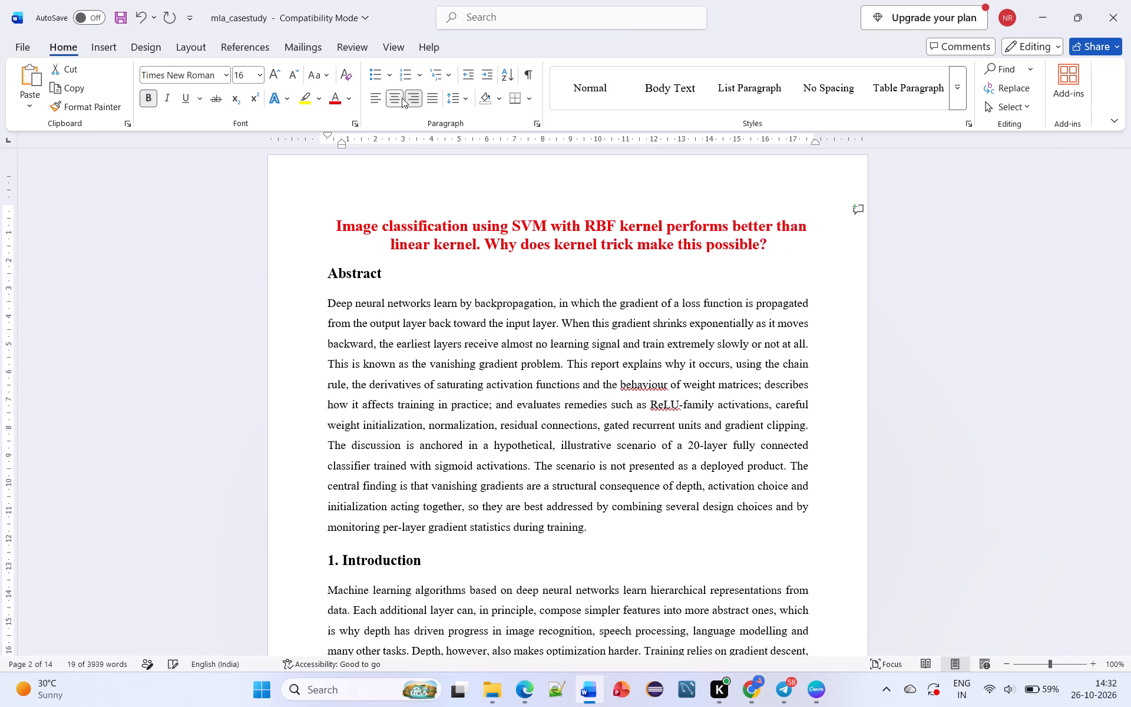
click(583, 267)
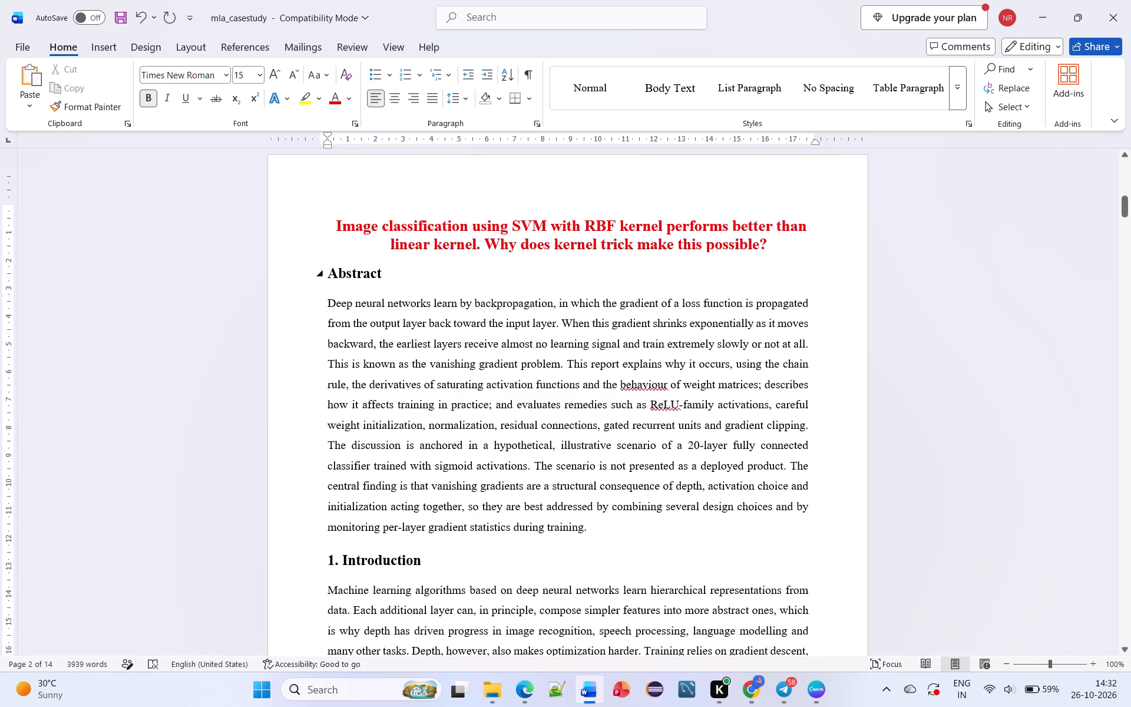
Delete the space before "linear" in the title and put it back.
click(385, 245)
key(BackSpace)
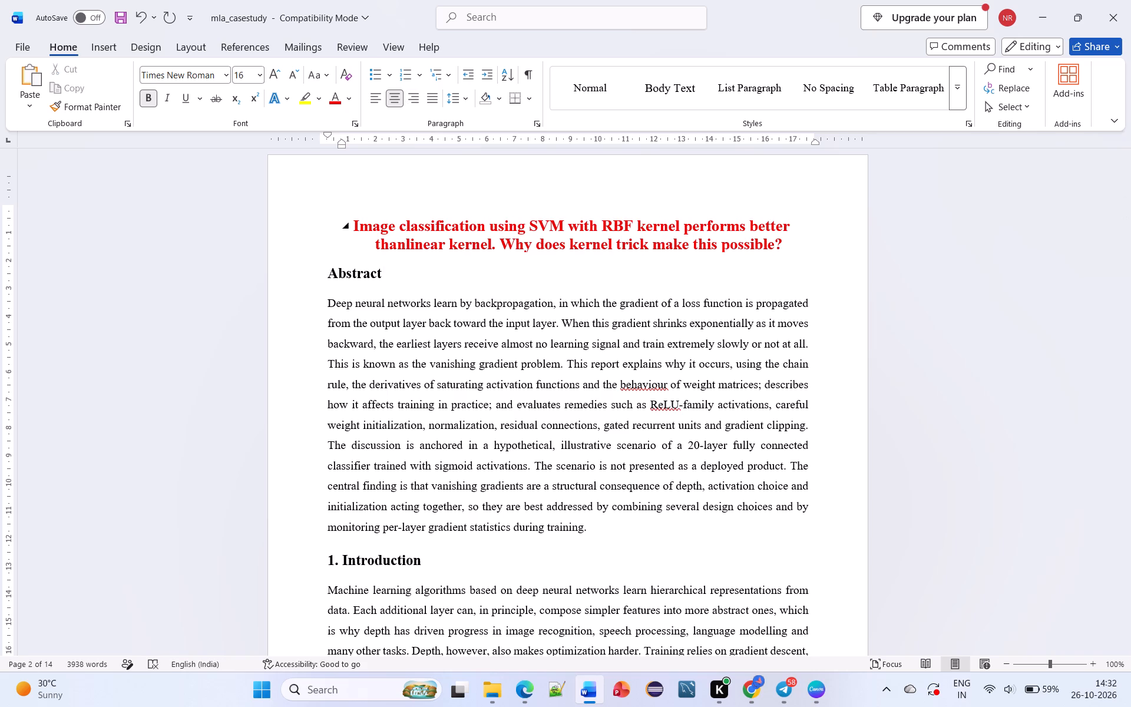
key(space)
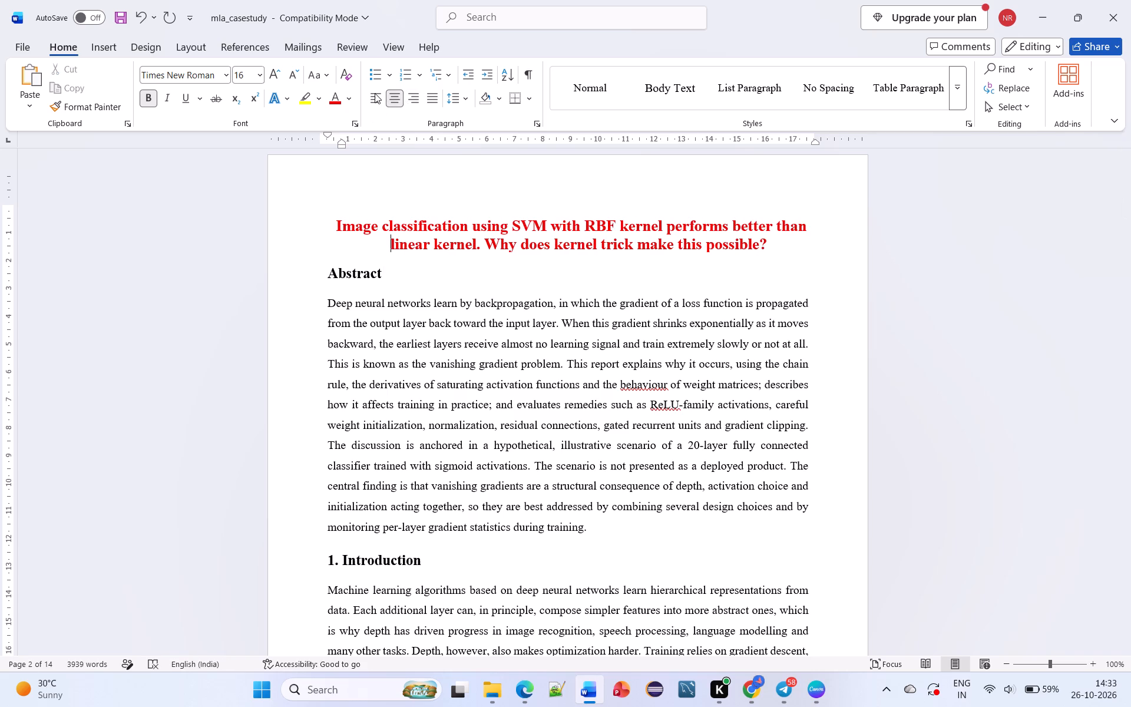
Left-align the question title and try to shift its second line with extra spaces before "linear".
click(375, 93)
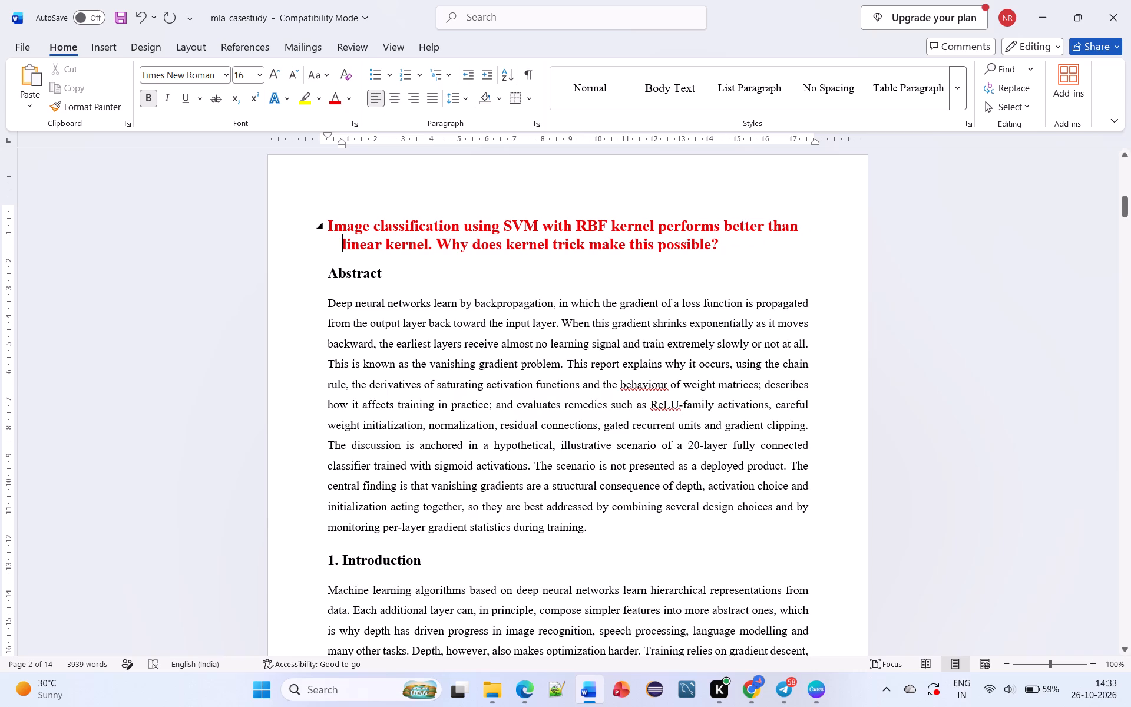
key(space)
key(space)
key(space)
key(space)
key(space)
key(BackSpace)
key(BackSpace)
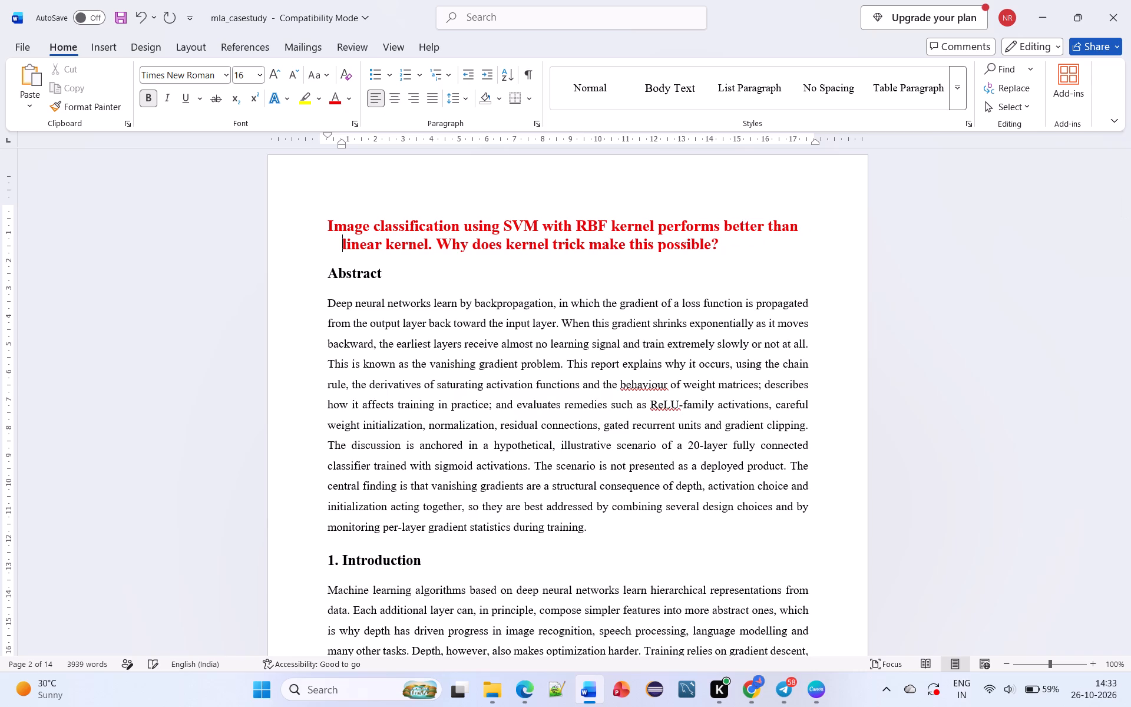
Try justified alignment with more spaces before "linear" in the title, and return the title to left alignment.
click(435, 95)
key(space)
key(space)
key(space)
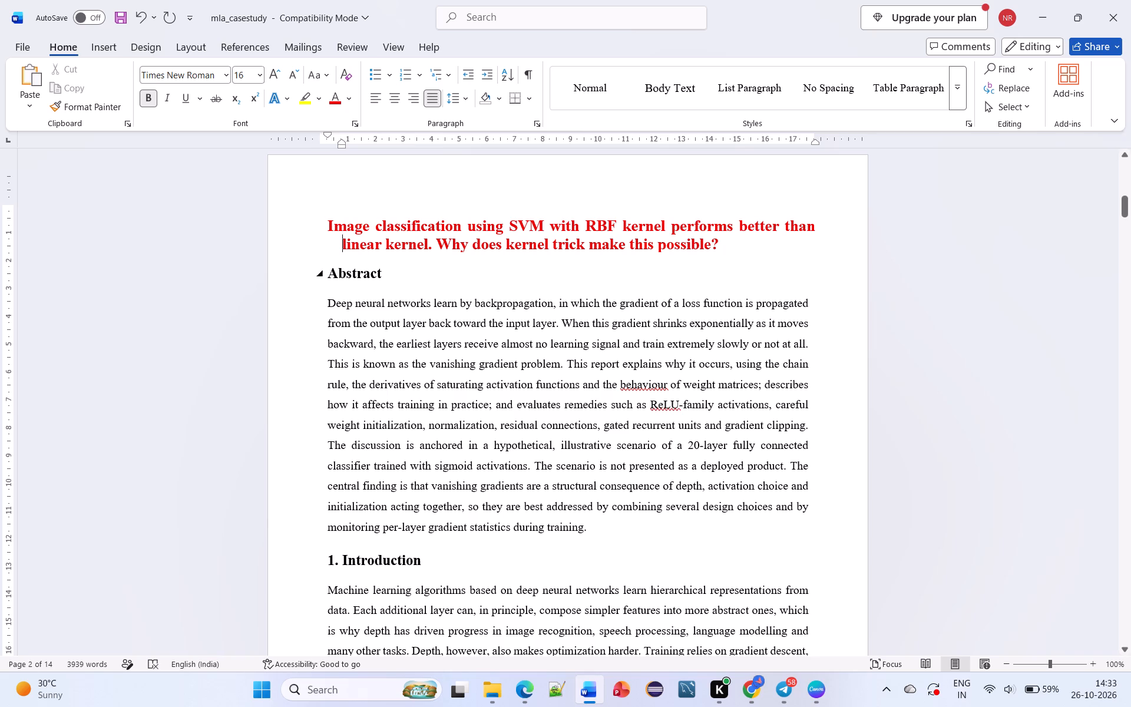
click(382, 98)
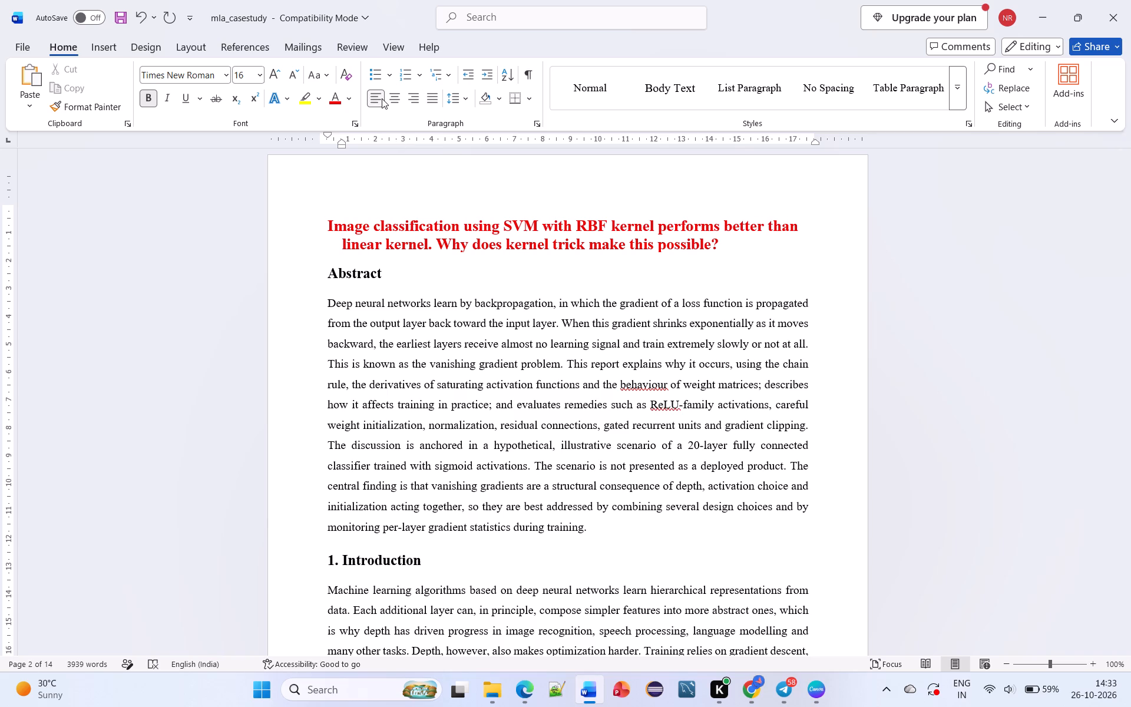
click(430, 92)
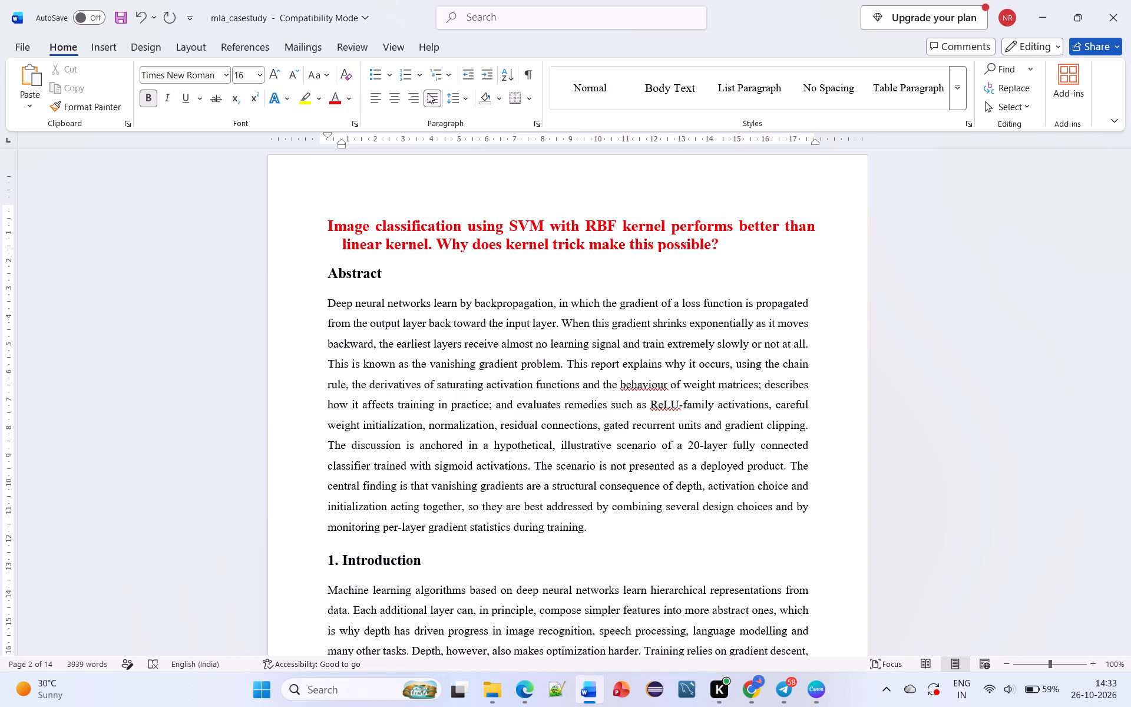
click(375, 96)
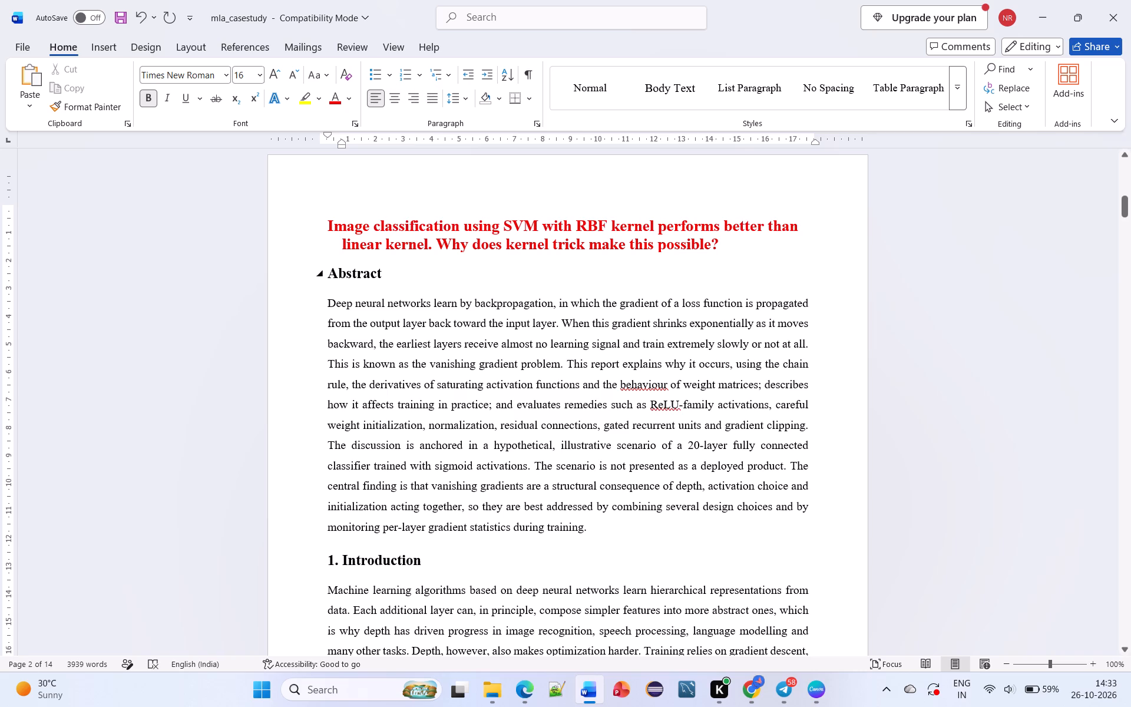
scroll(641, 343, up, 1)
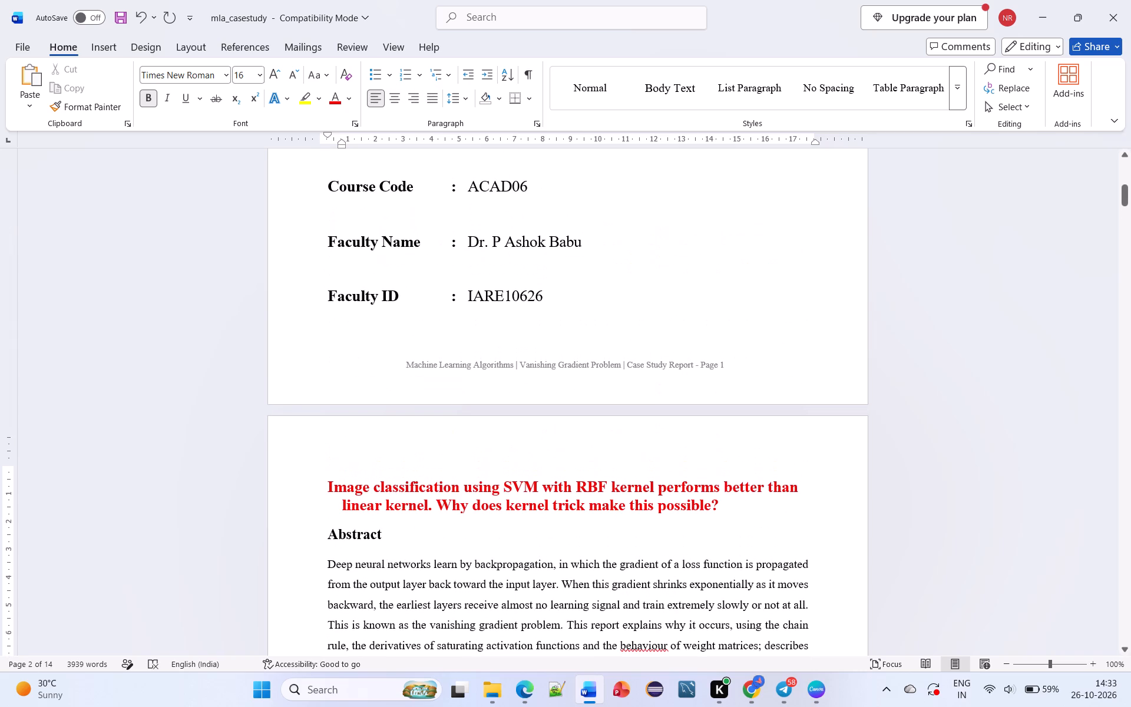
Add a box page border to the whole document with the default line style.
scroll(641, 343, up, 10)
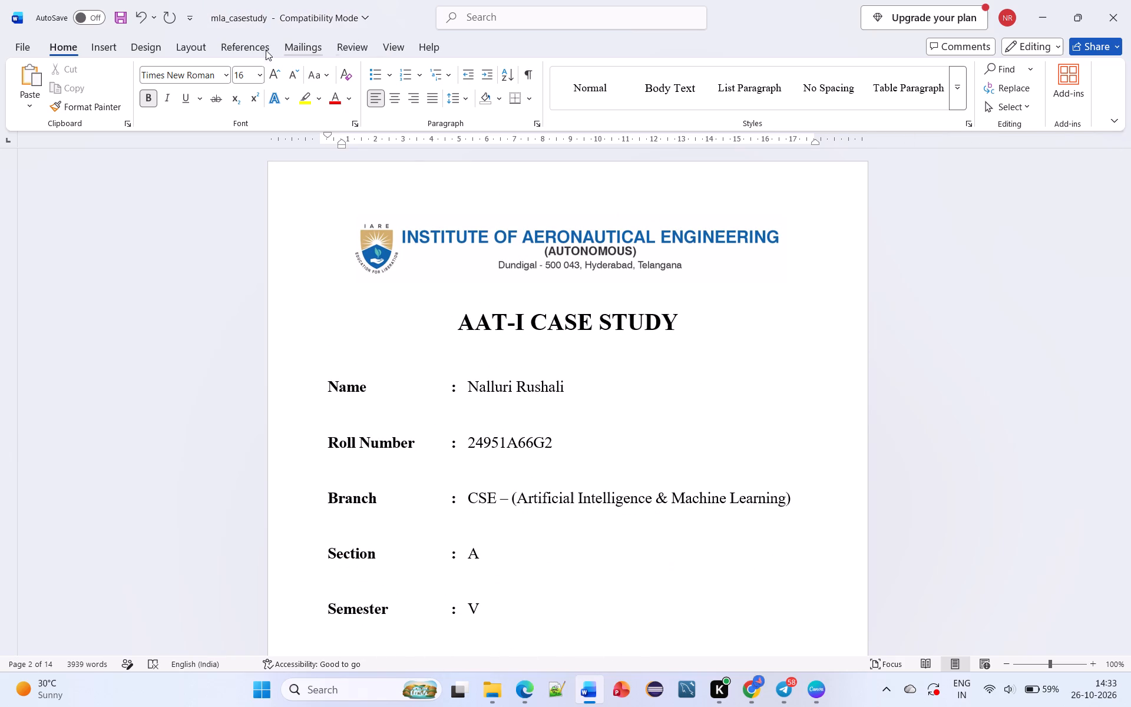
click(153, 49)
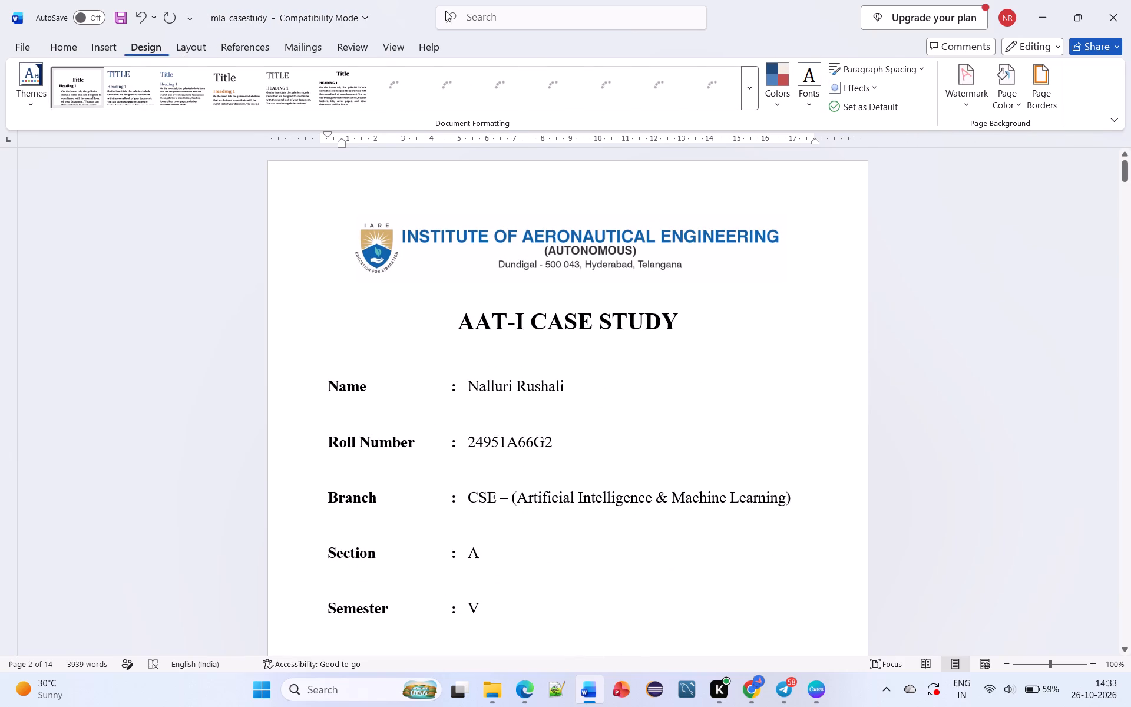
click(1046, 79)
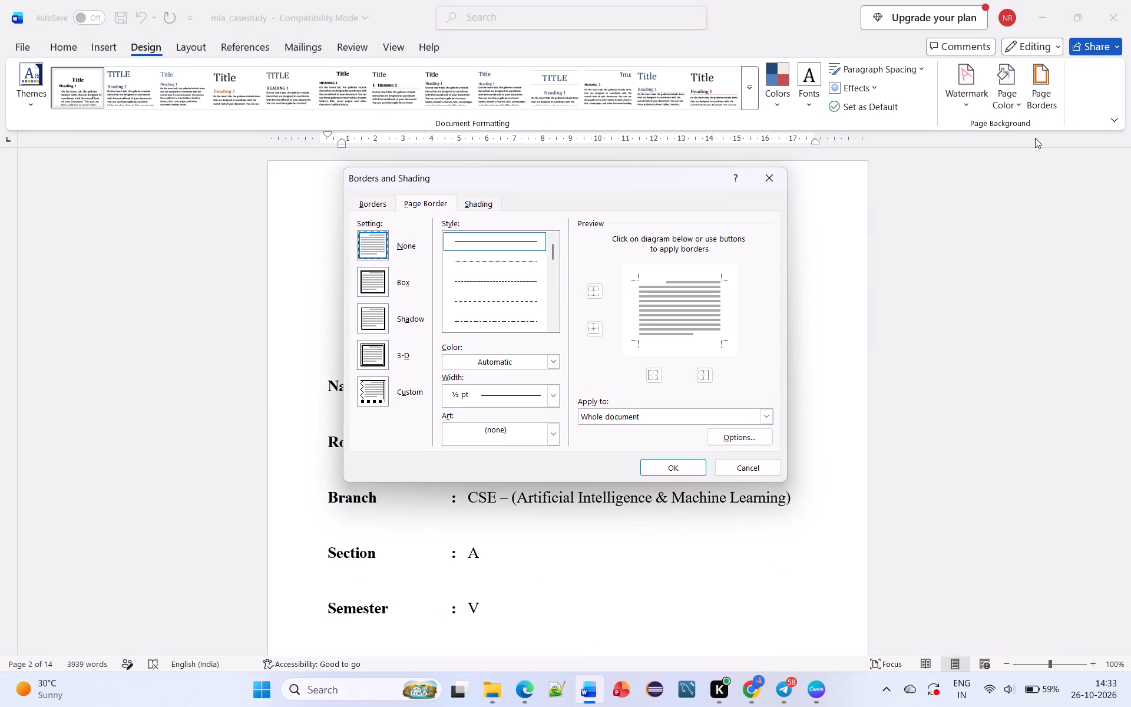
click(375, 272)
click(668, 464)
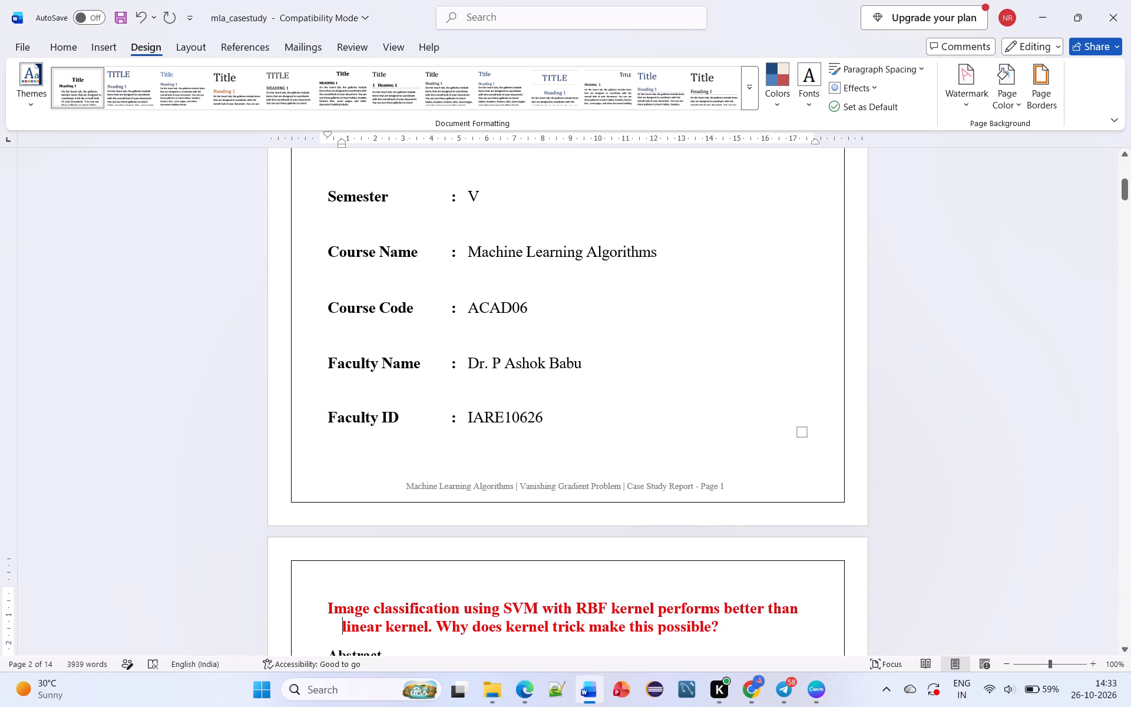
scroll(699, 544, down, 4)
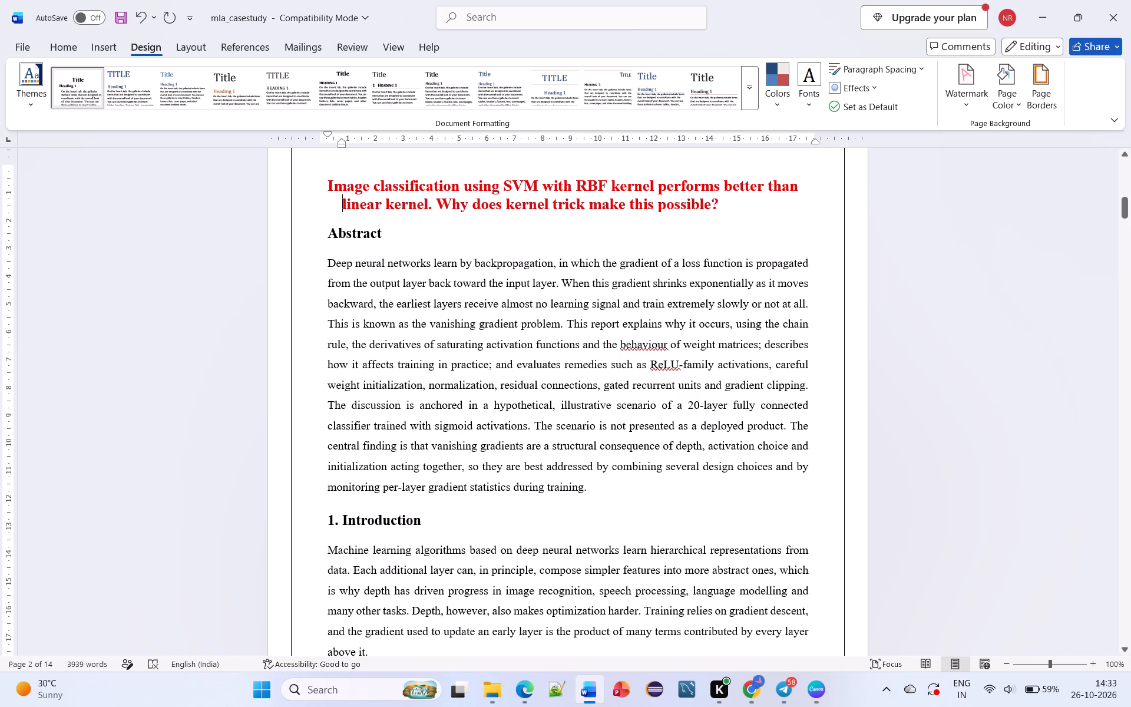
click(744, 678)
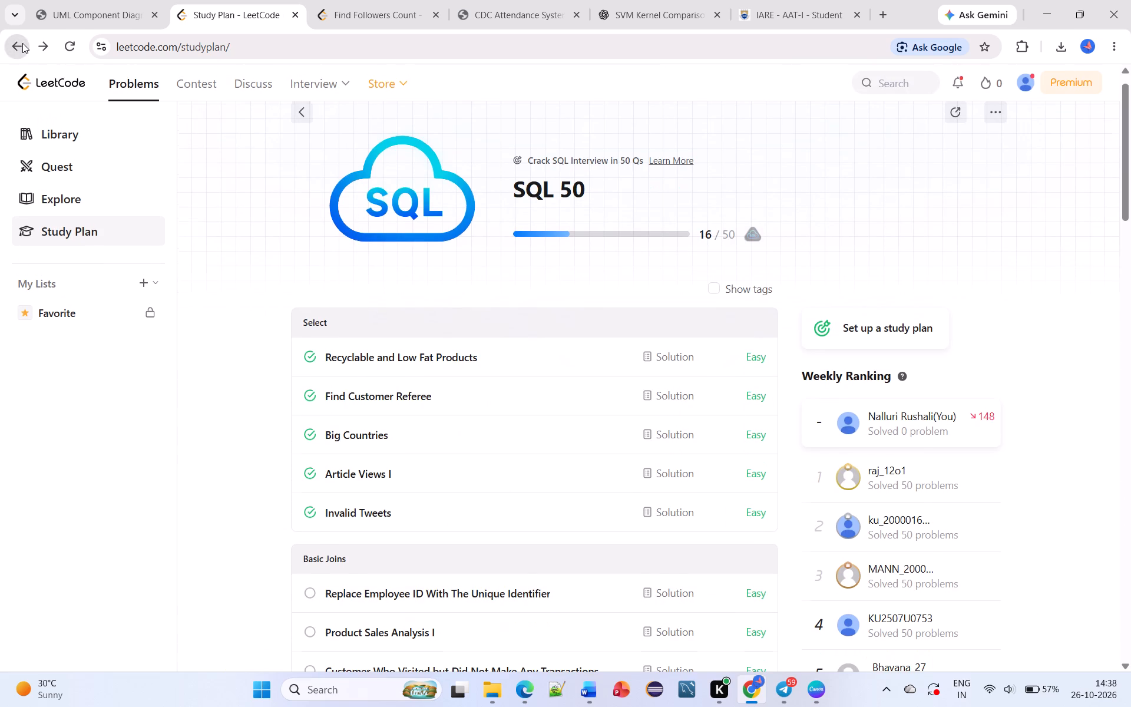
click(22, 45)
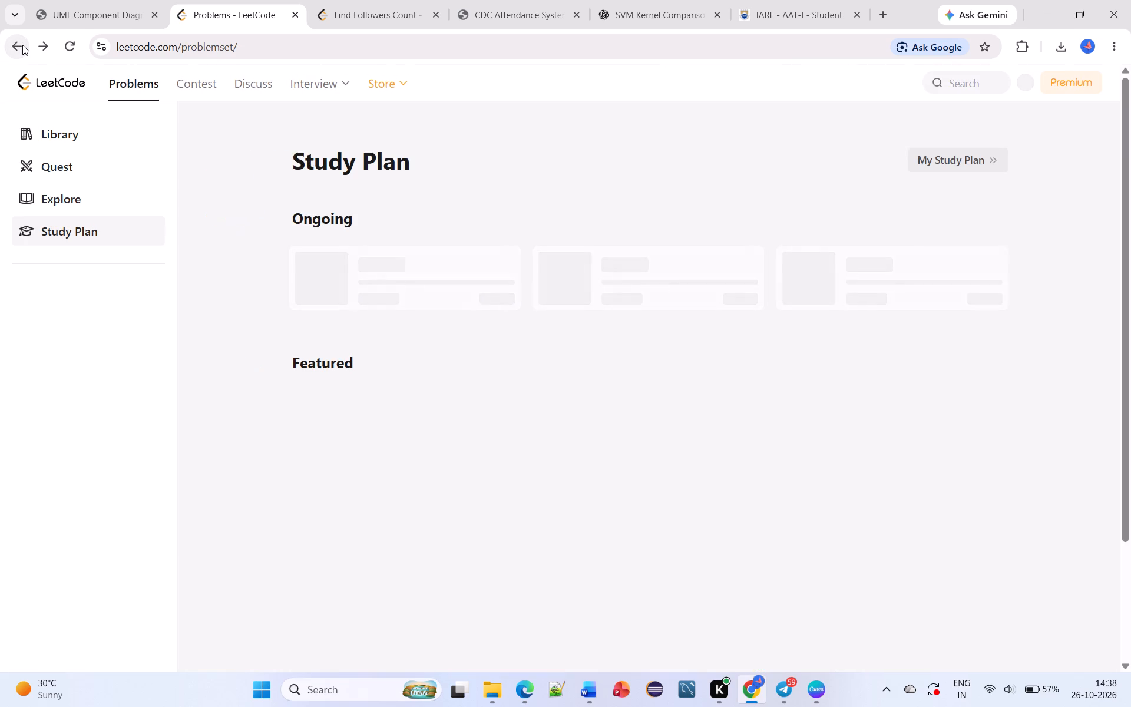
click(22, 45)
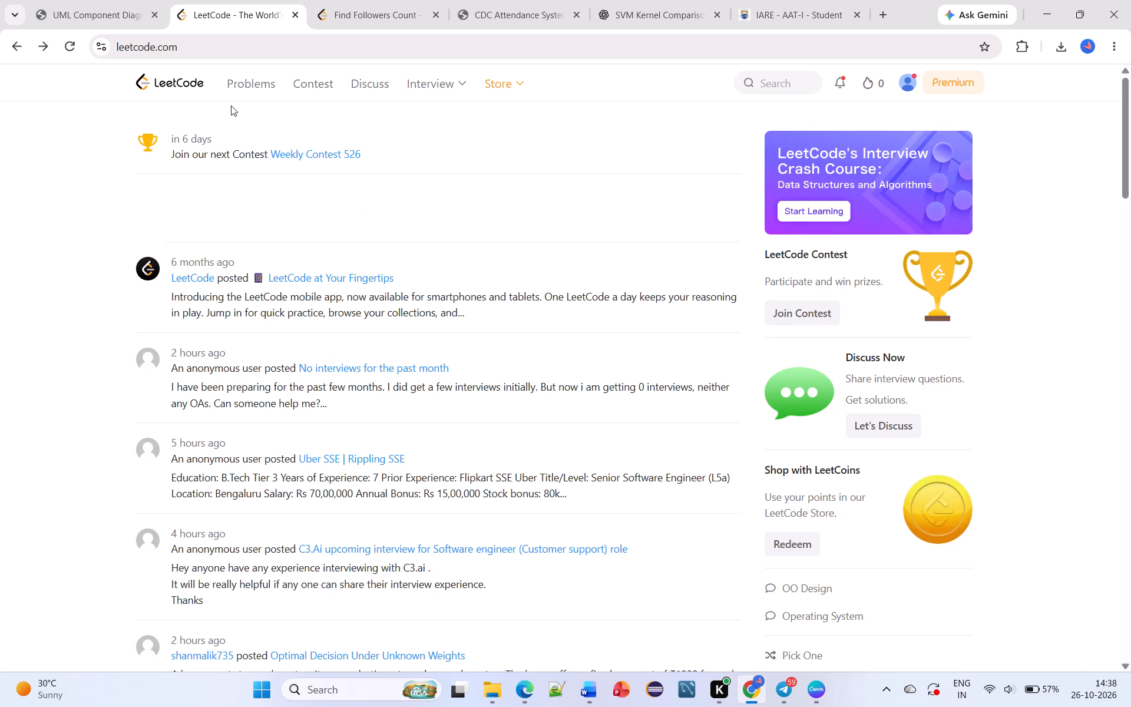
click(246, 87)
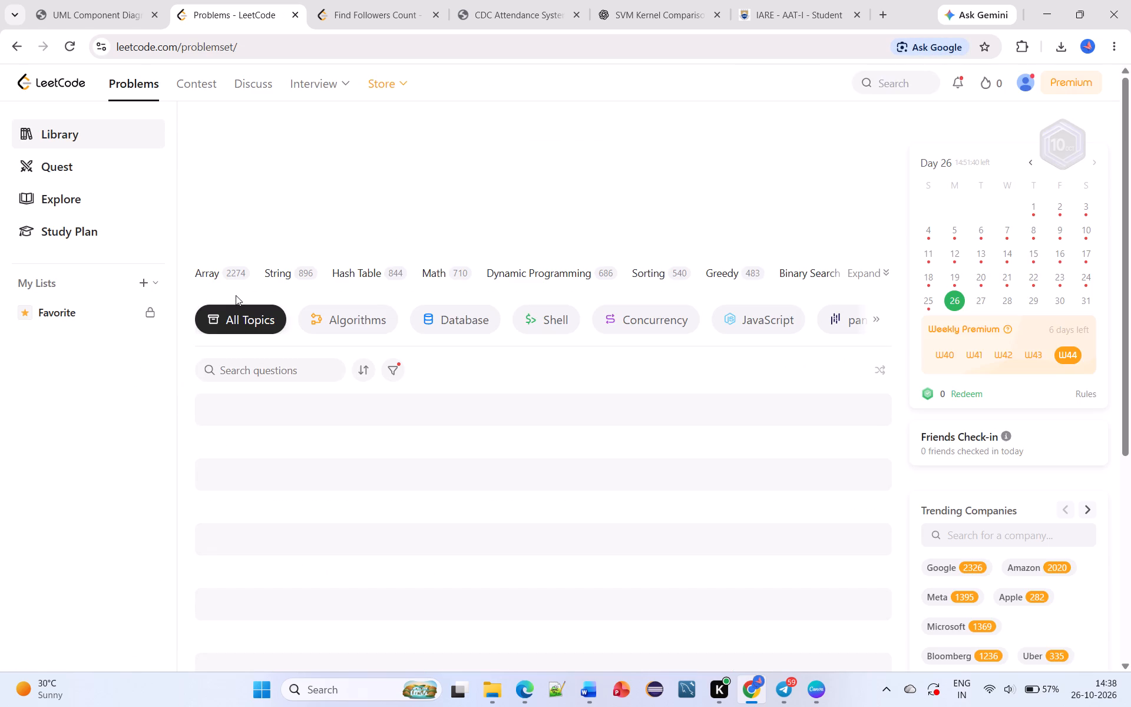
click(249, 371)
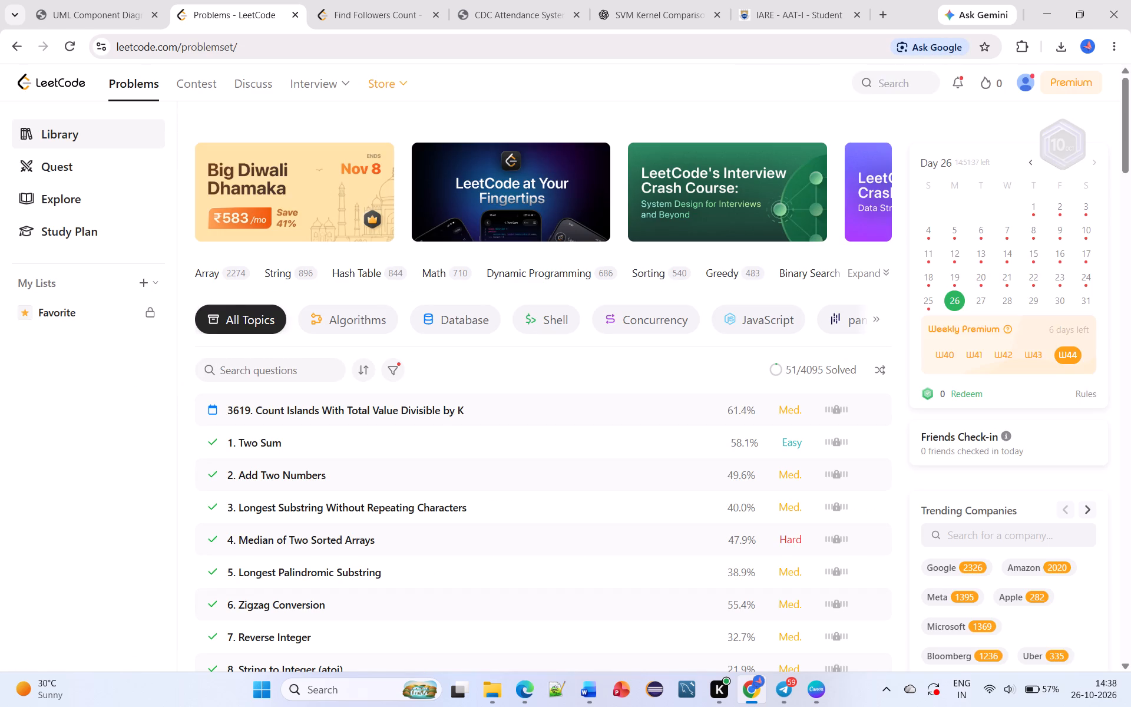
text(12510)
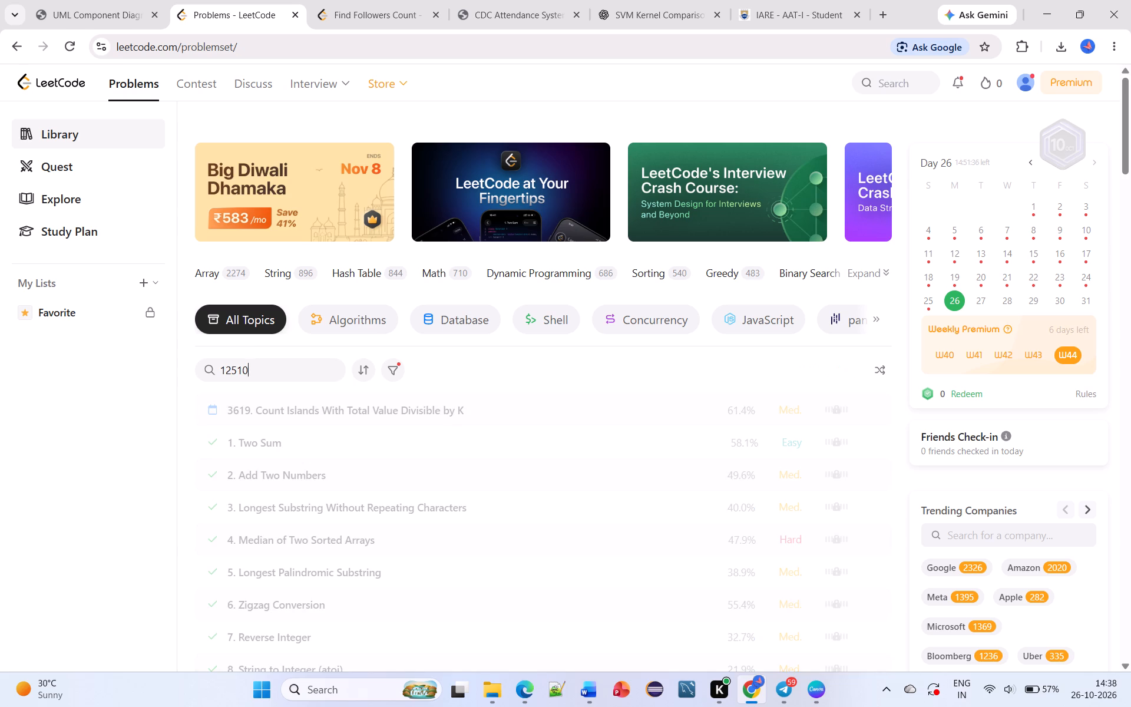
key(BackSpace)
key(Return)
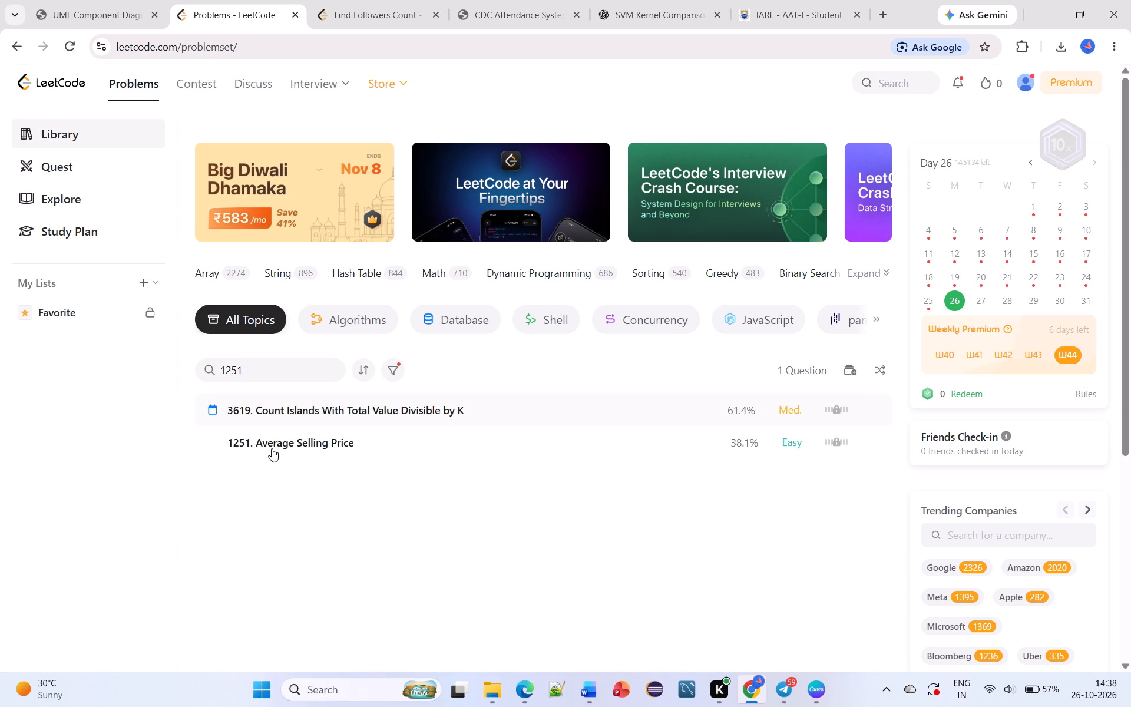
click(272, 448)
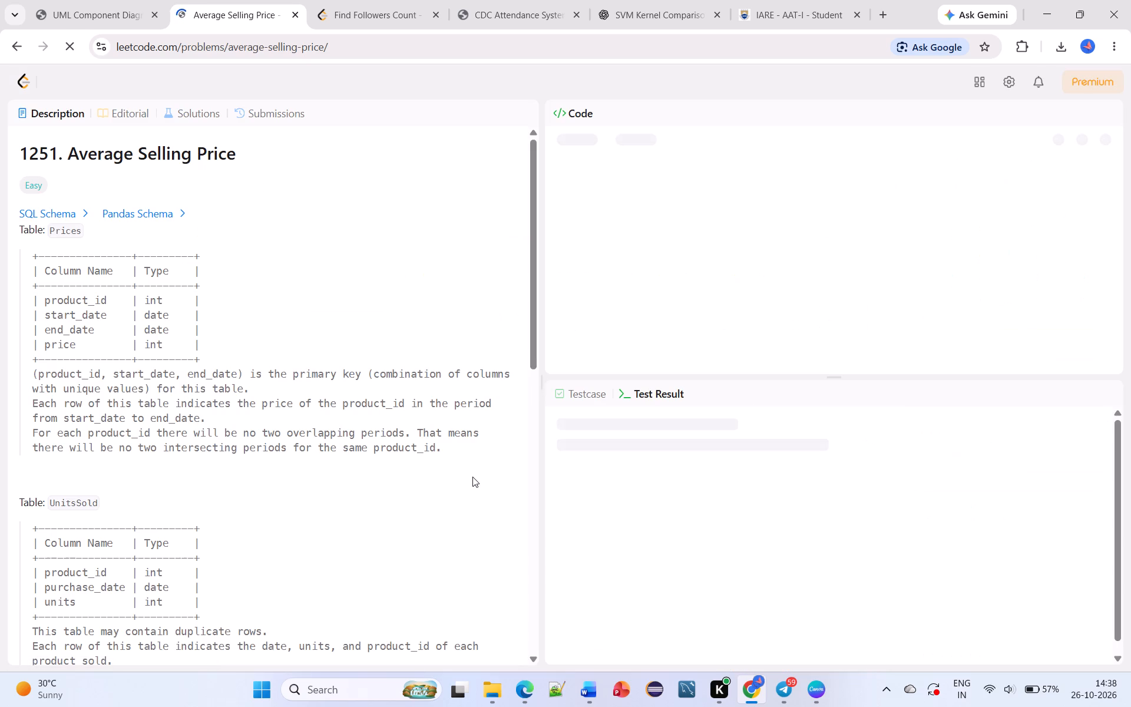
Close the Edge window that holds oose_casestudy.pdf.
key(alt+Tab)
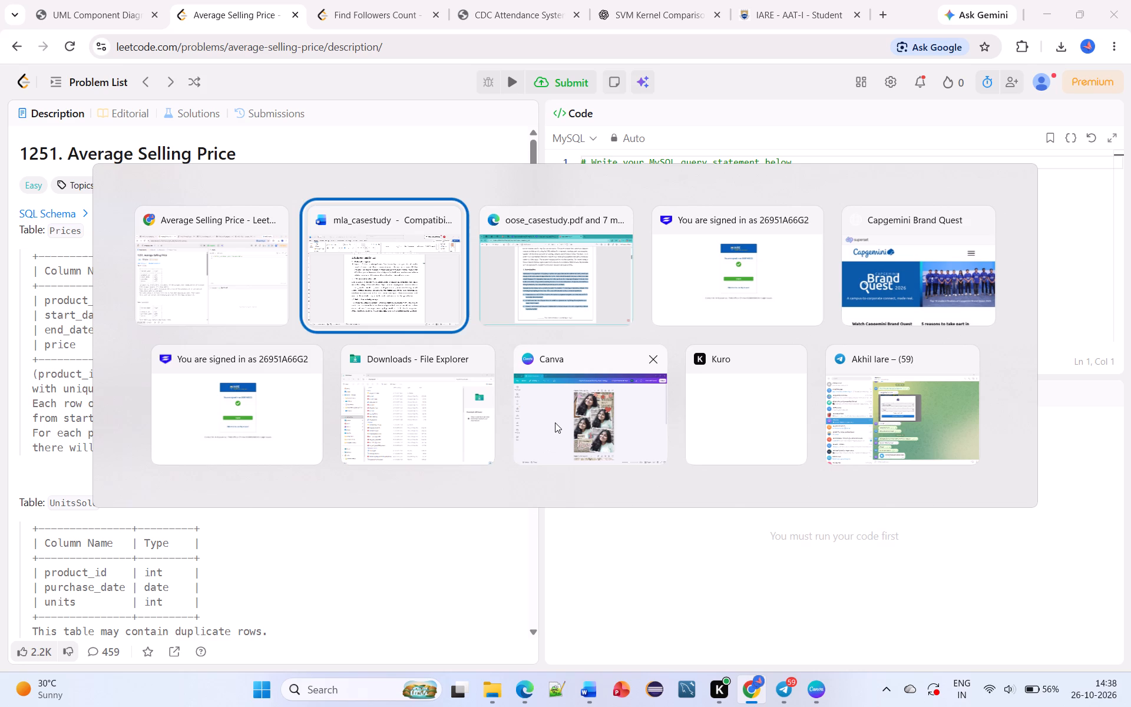
key(alt+Tab)
alt+click(630, 217)
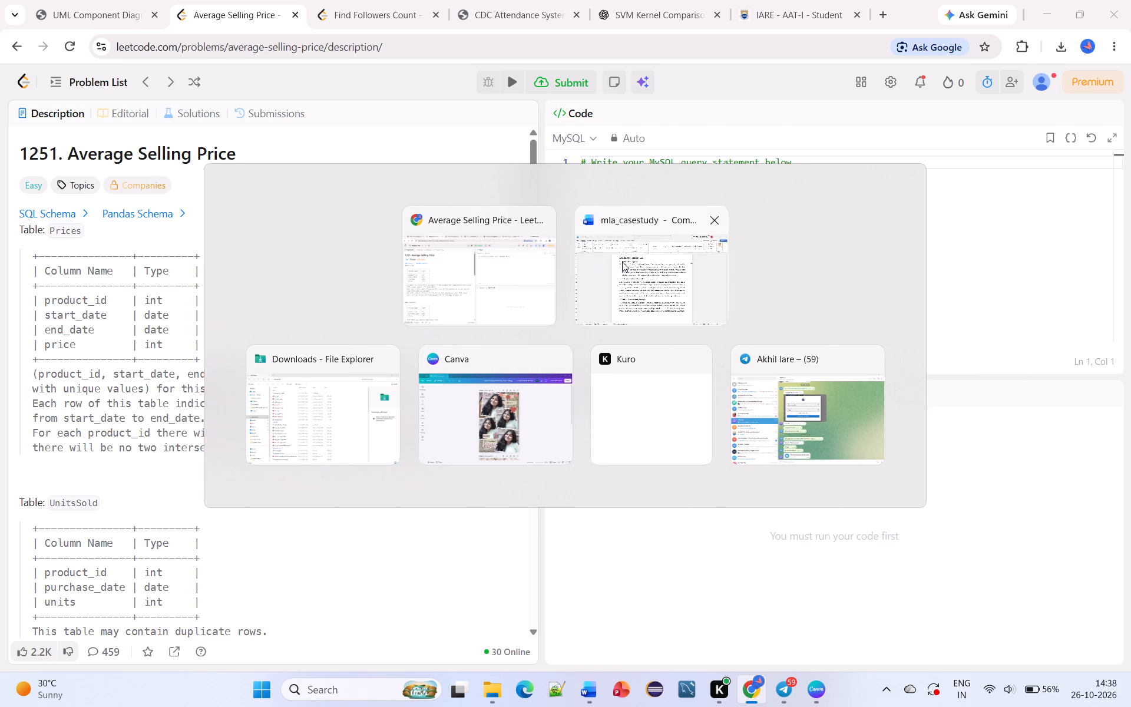
Switch to Word and undo the 1.5 line spacing, the justification and the deletion of the last two Technical background paragraphs.
alt+click(622, 262)
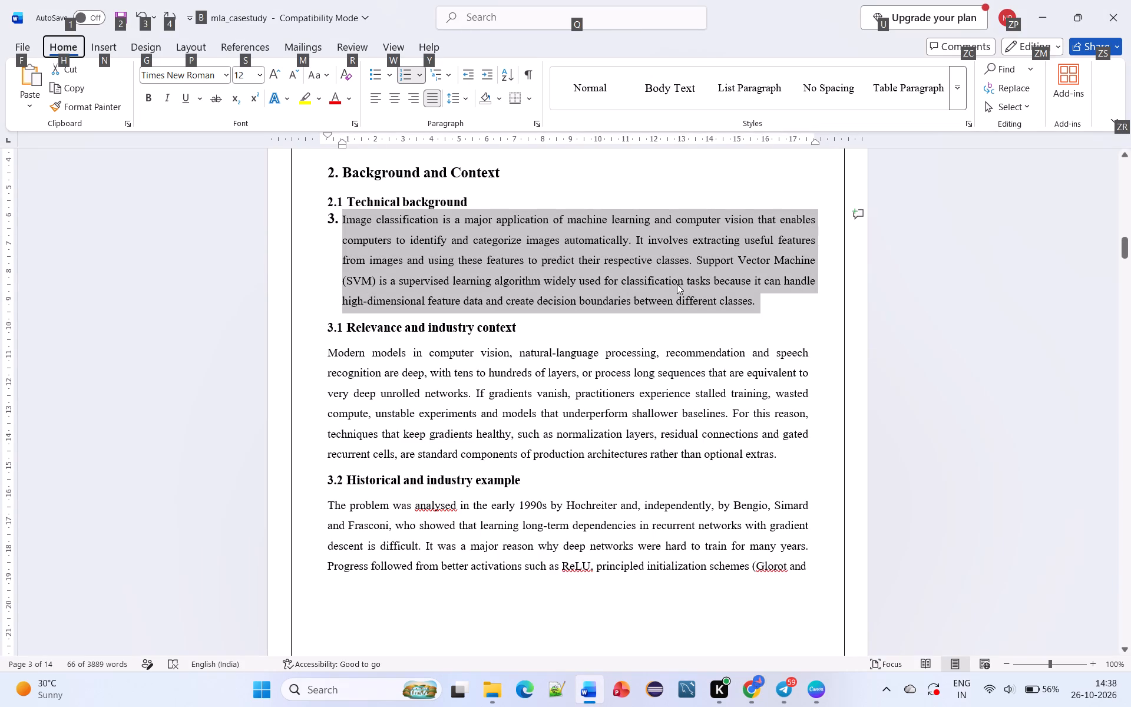
click(751, 307)
key(ctrl+z)
key(ctrl+z)
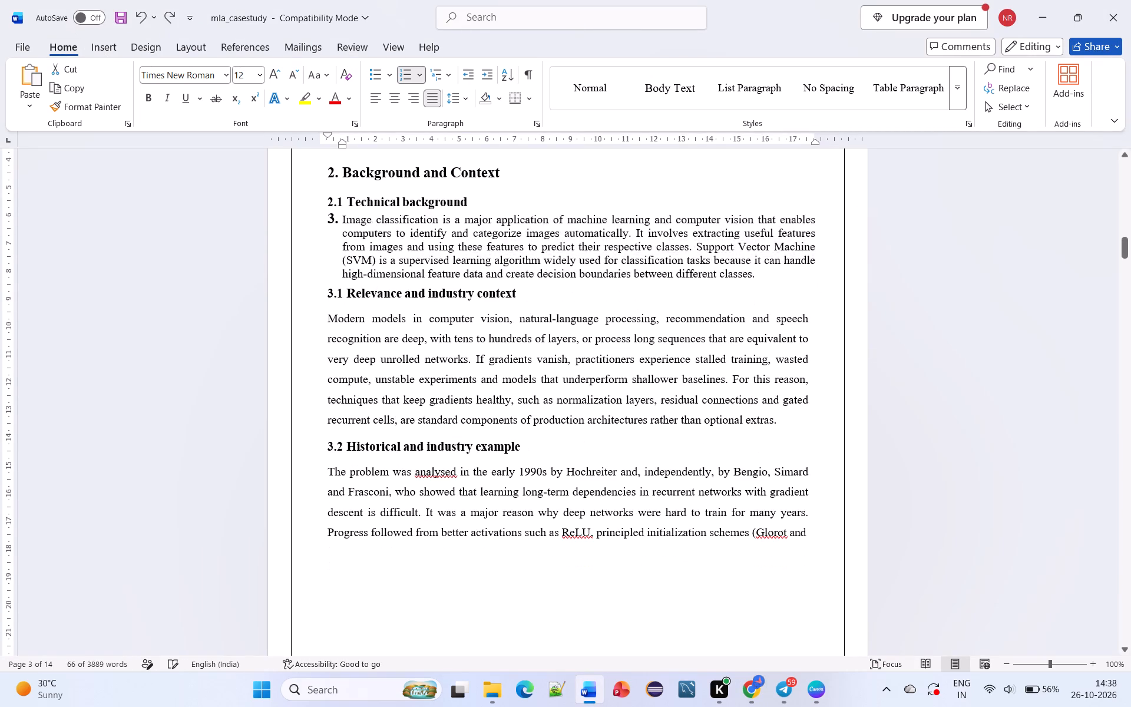
key(ctrl+z)
click(778, 354)
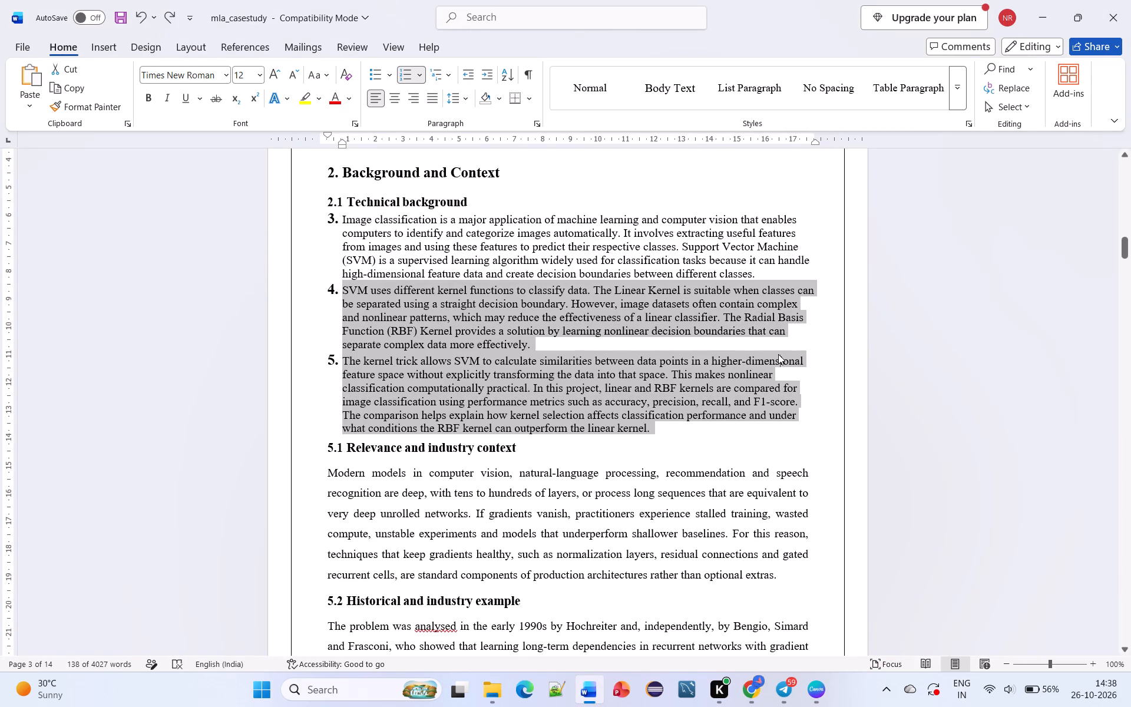
Delete only the third Technical background paragraph, the one about the kernel trick.
drag(660, 432, 377, 352)
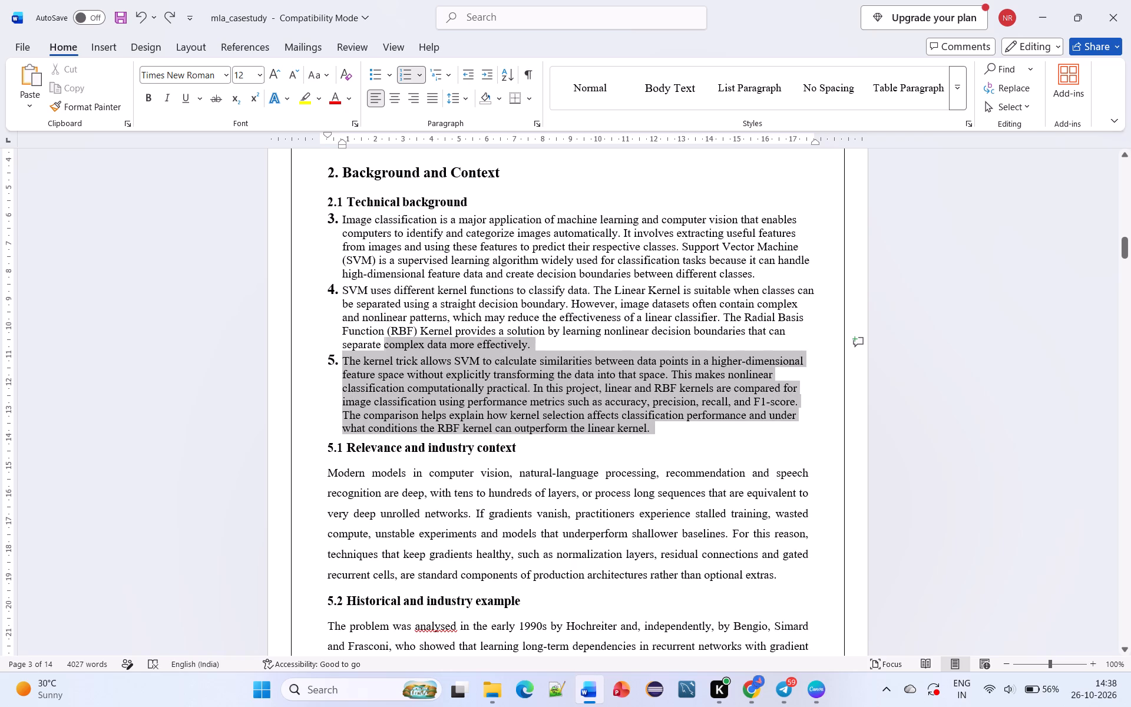
drag(377, 352, 345, 359)
key(BackSpace)
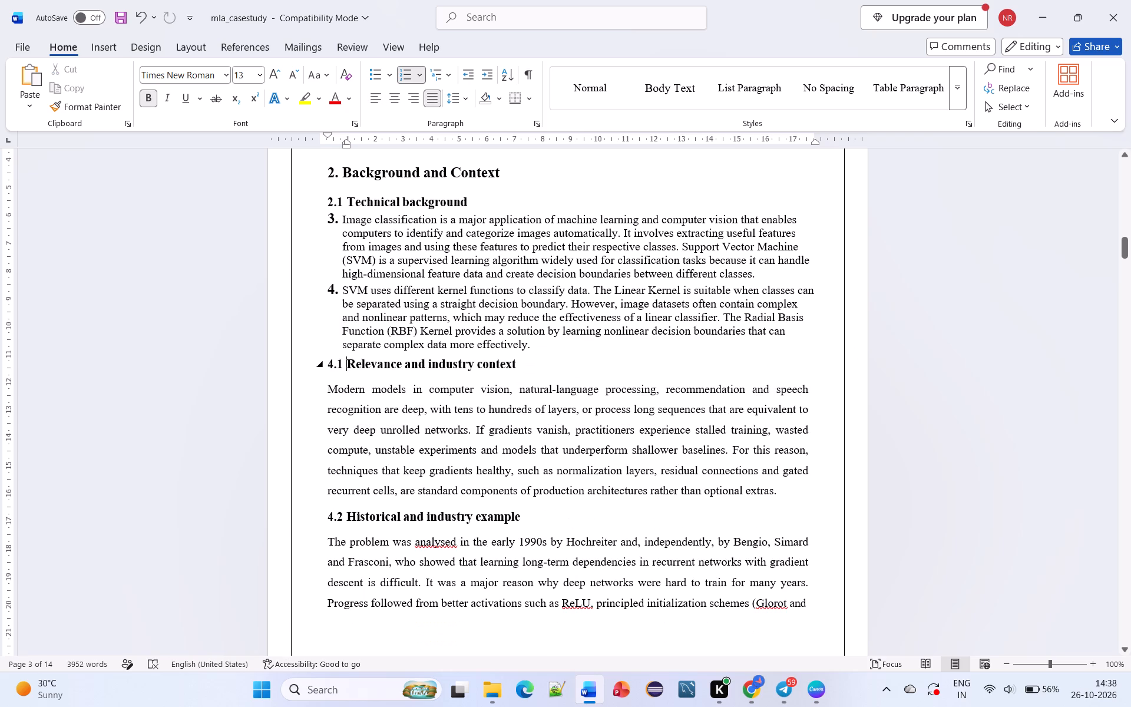
Justify the two remaining Technical background paragraphs and set their line spacing to 1.5.
drag(531, 346, 356, 224)
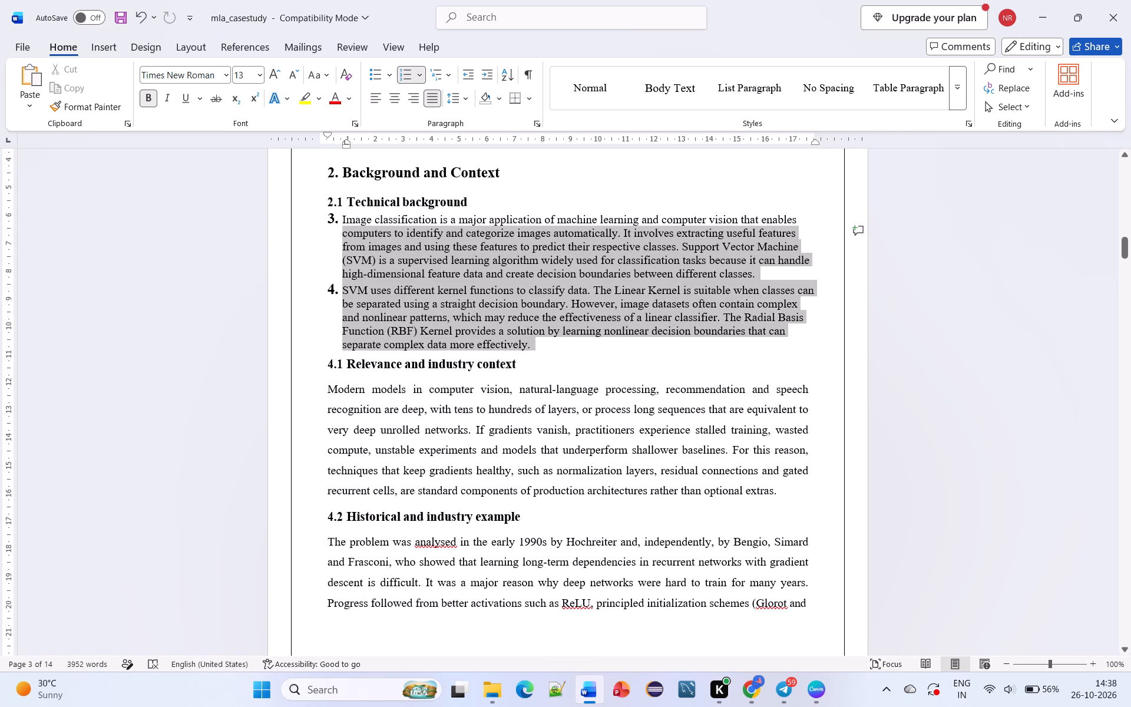
drag(356, 224, 349, 221)
click(435, 99)
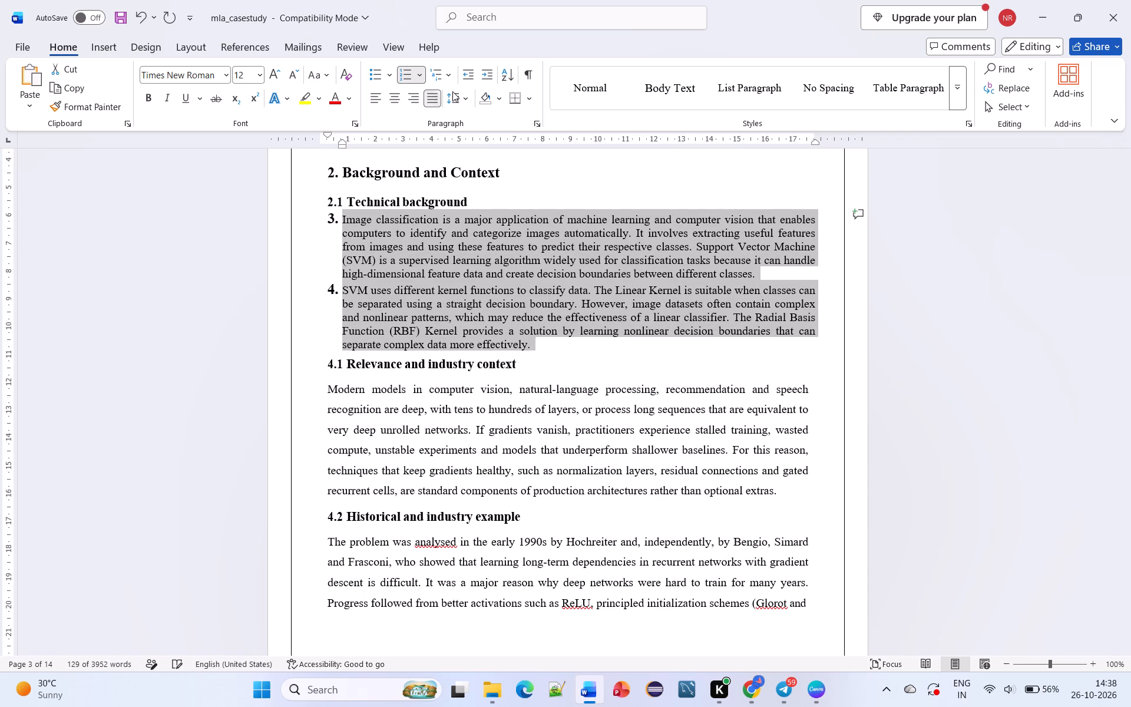
click(459, 99)
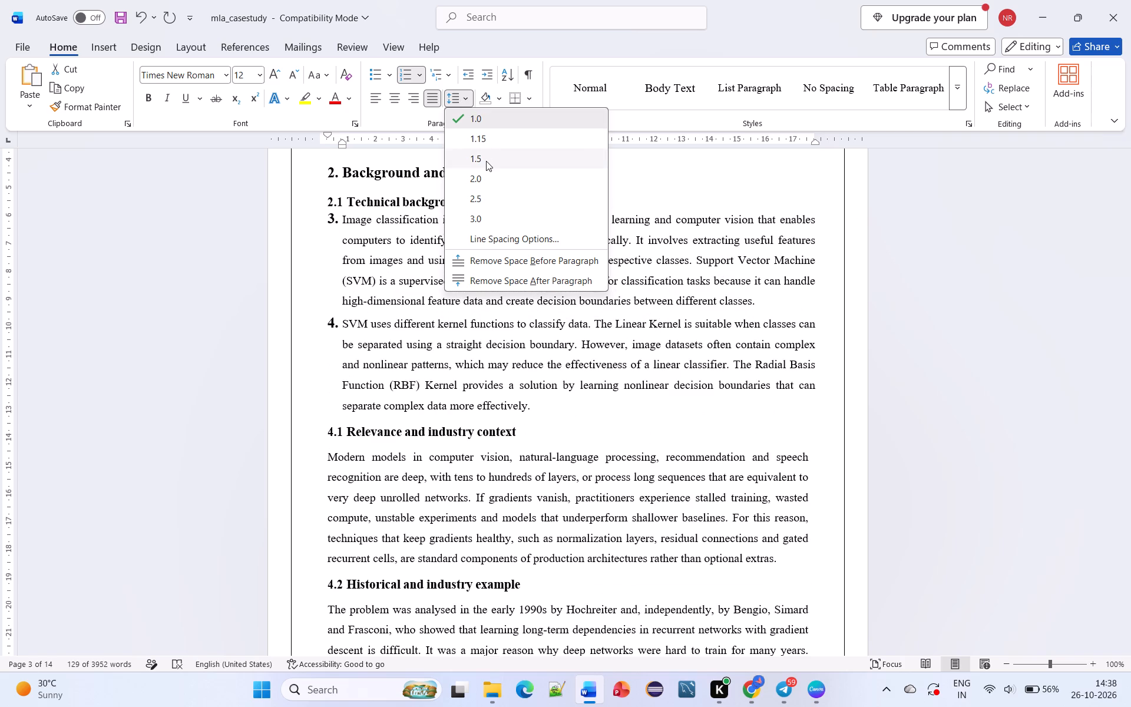
click(486, 161)
click(633, 356)
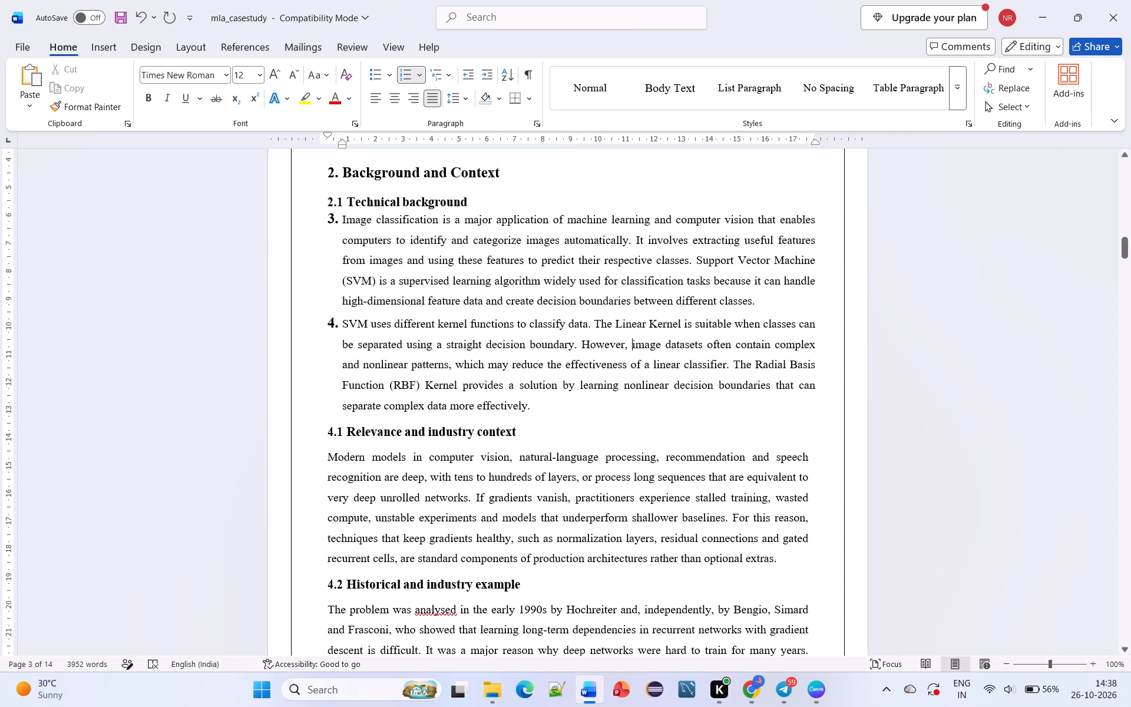
Remove the list numbering from both Technical background paragraphs and the leftover indent from the image classification paragraph.
click(339, 218)
key(BackSpace)
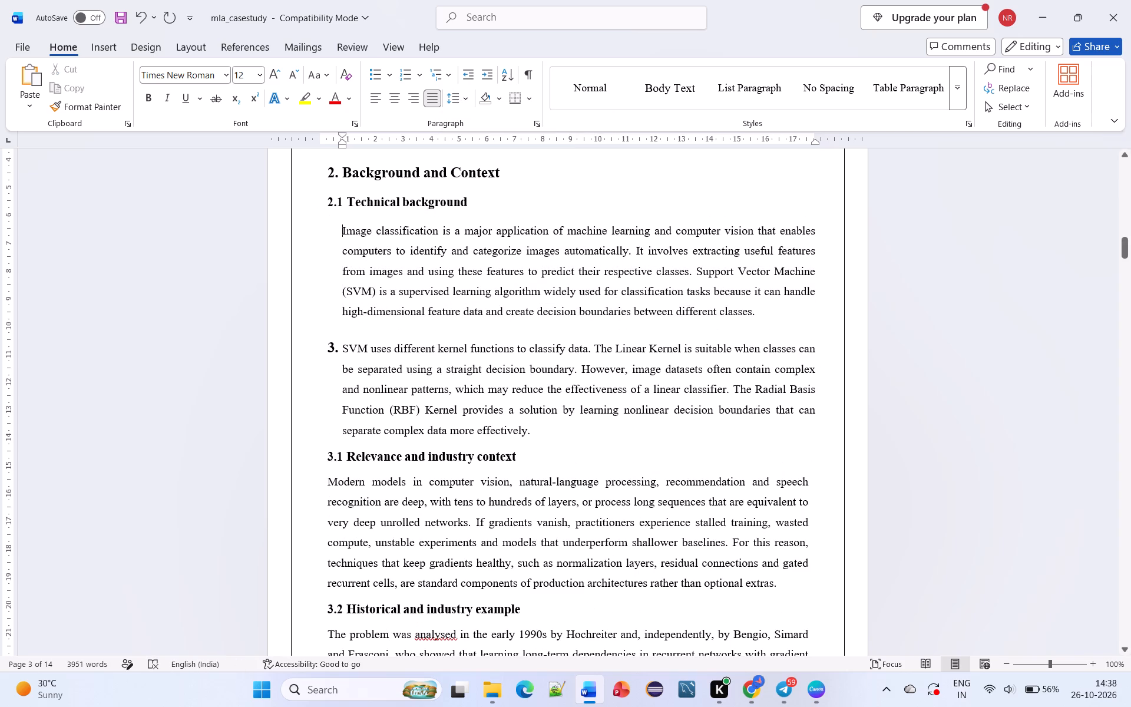
click(338, 346)
key(BackSpace)
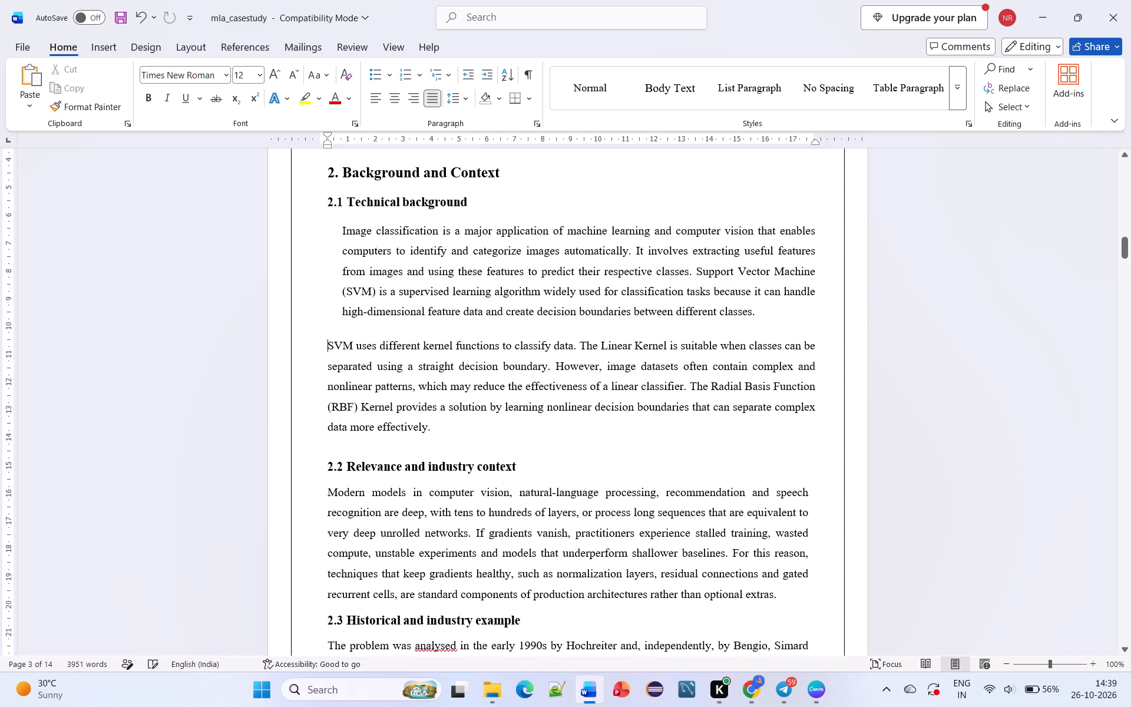
click(338, 232)
key(BackSpace)
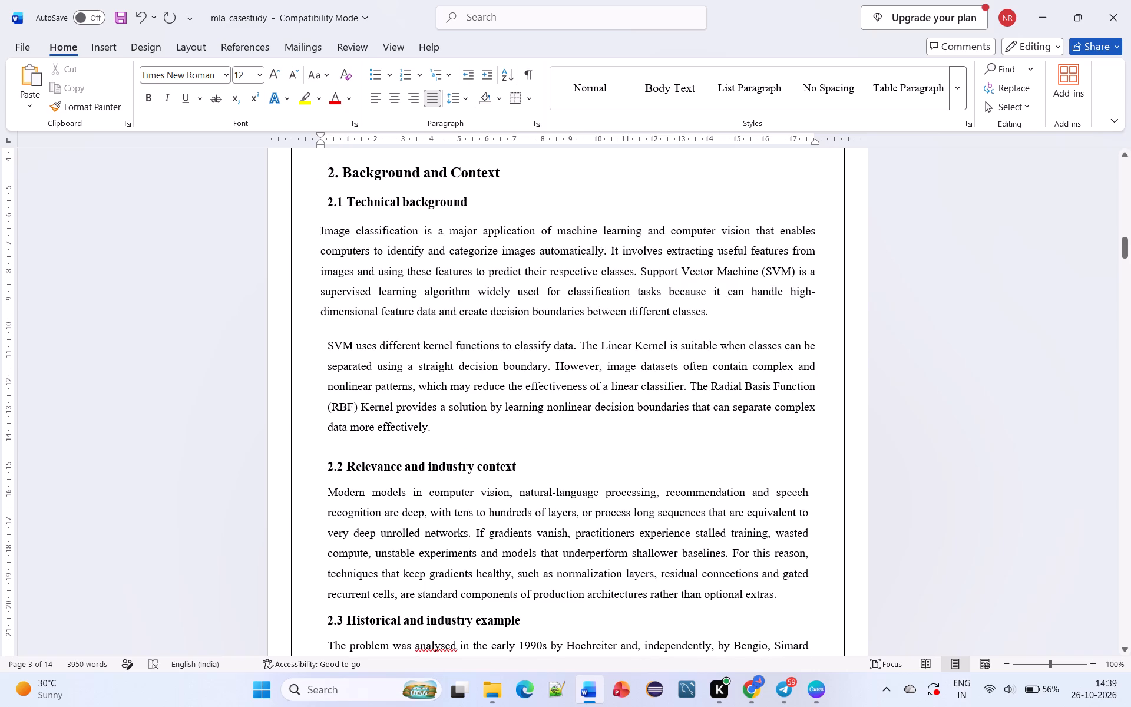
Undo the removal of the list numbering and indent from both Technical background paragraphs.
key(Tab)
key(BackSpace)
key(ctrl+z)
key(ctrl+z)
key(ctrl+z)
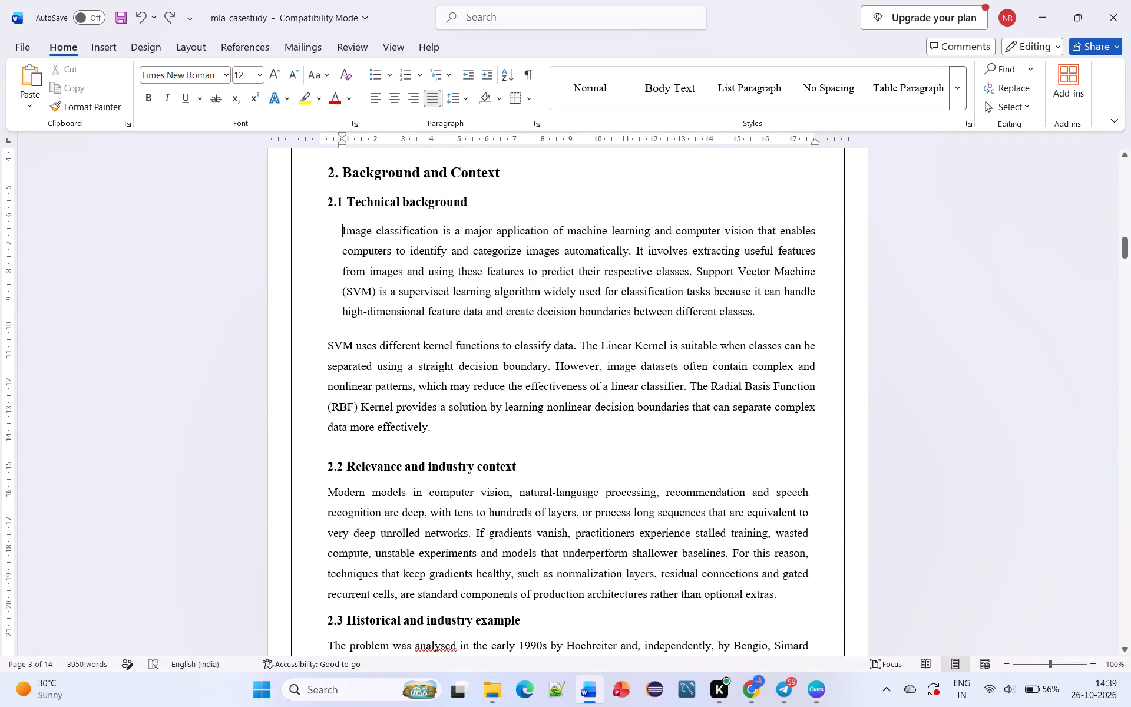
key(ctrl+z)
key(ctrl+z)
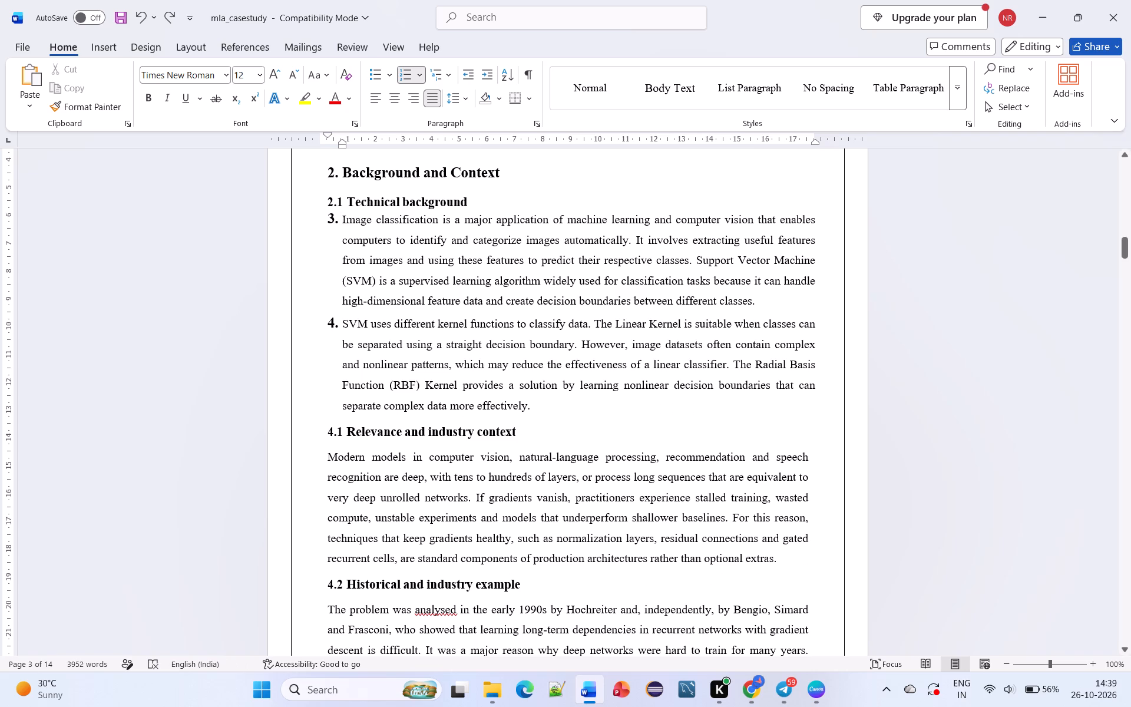
Remove the list numbering and leftover indent from both the image classification and SVM kernel functions paragraphs.
key(BackSpace)
key(BackSpace)
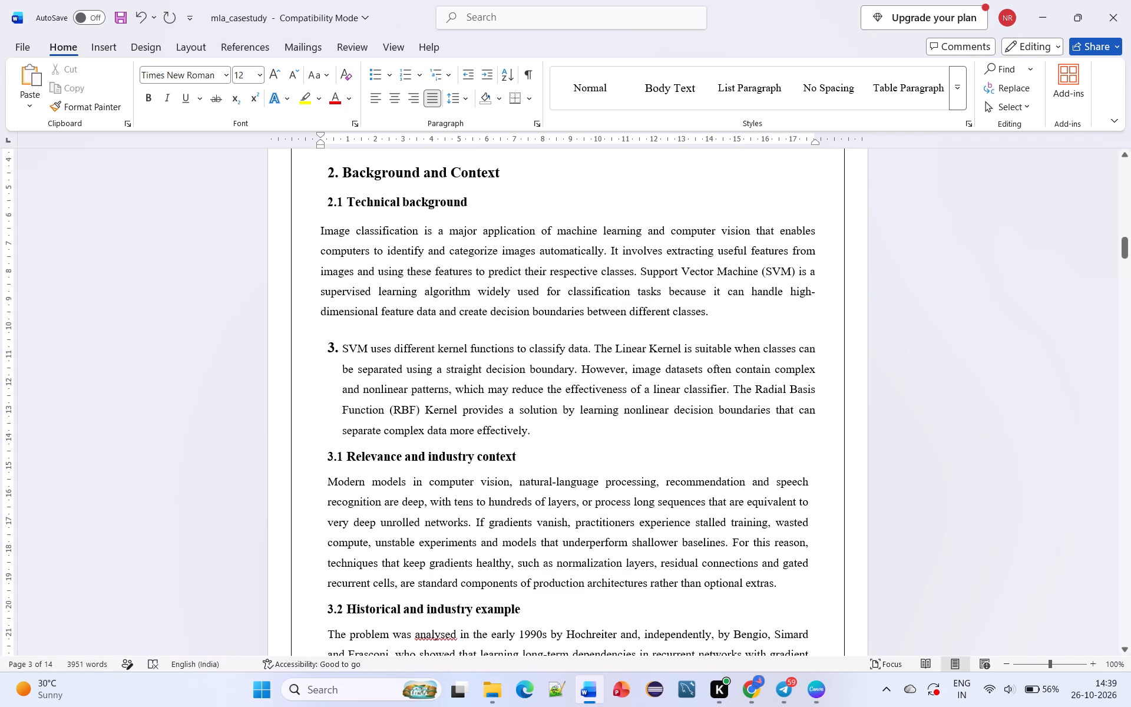
click(342, 344)
key(BackSpace)
key(BackSpace)
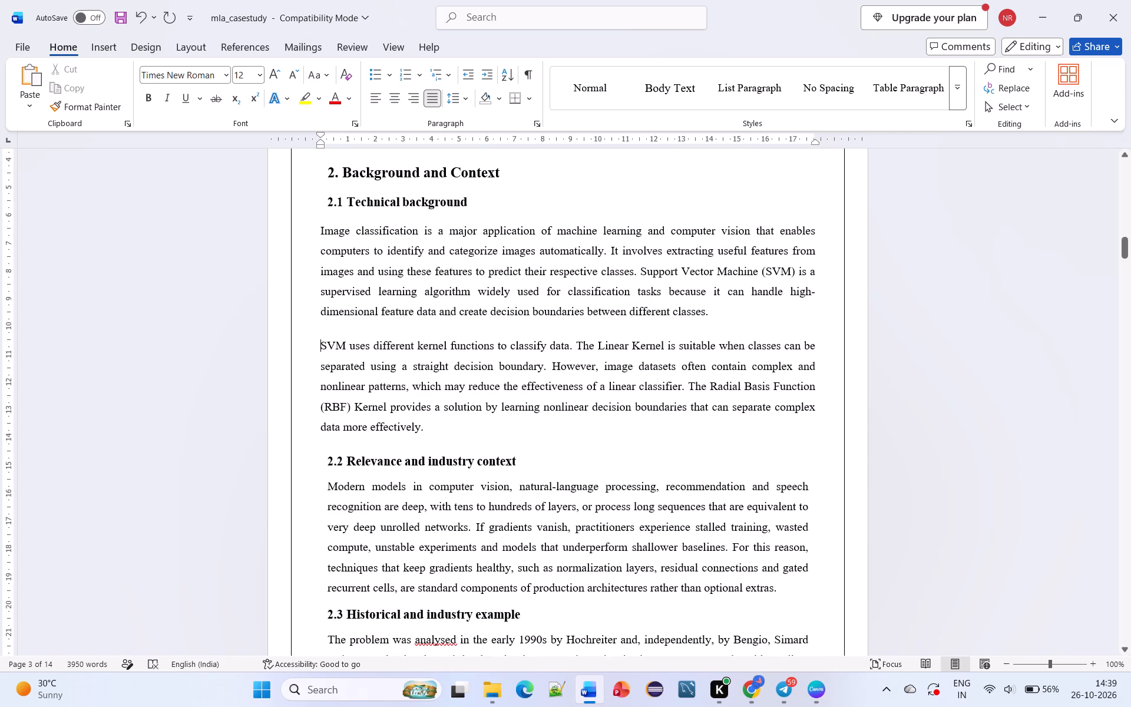
Set both Technical background paragraphs to 12 pt, justified, with 1.5 line spacing.
drag(451, 434, 328, 237)
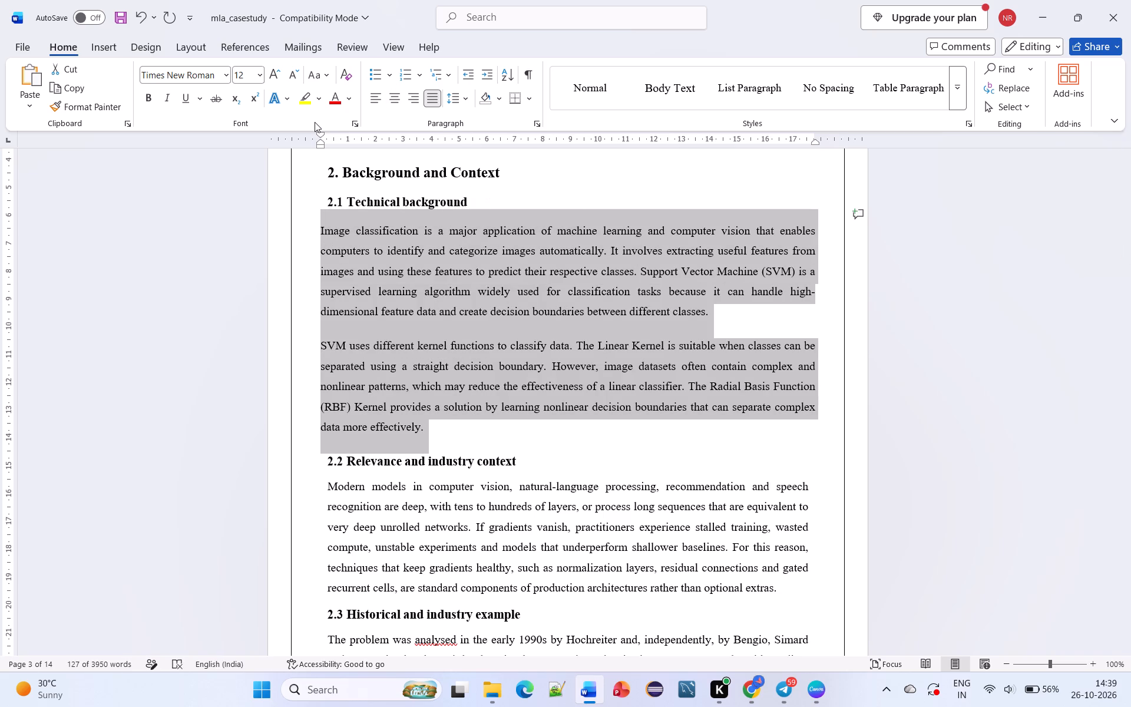
click(260, 72)
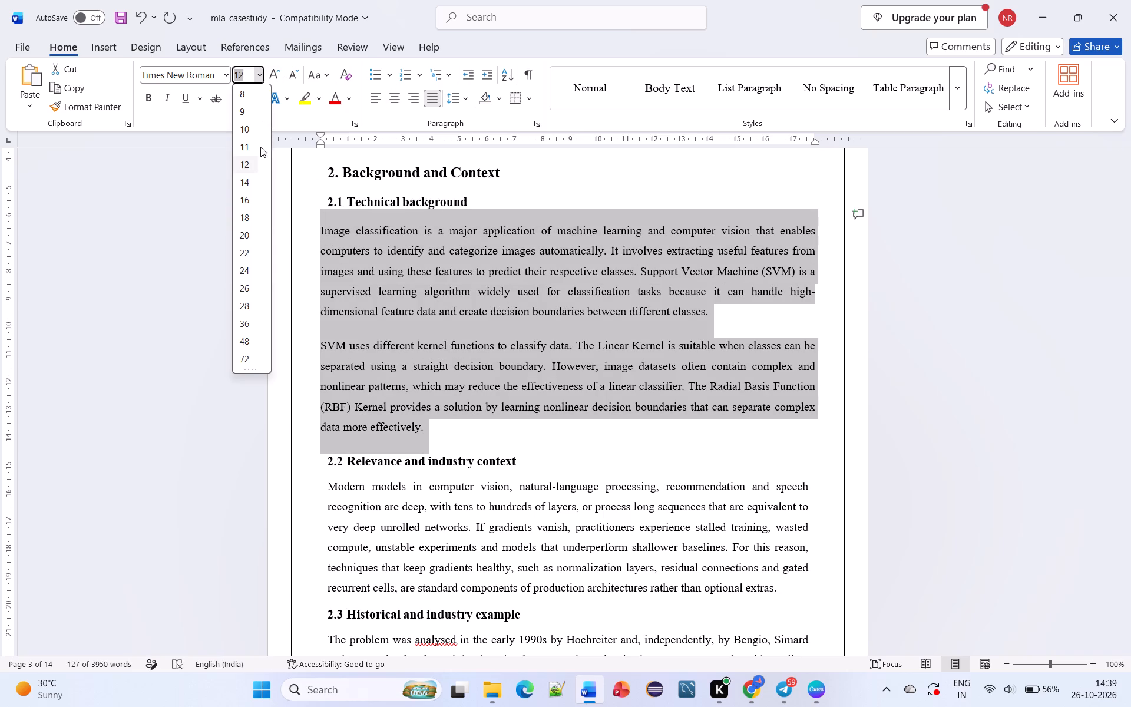
click(253, 174)
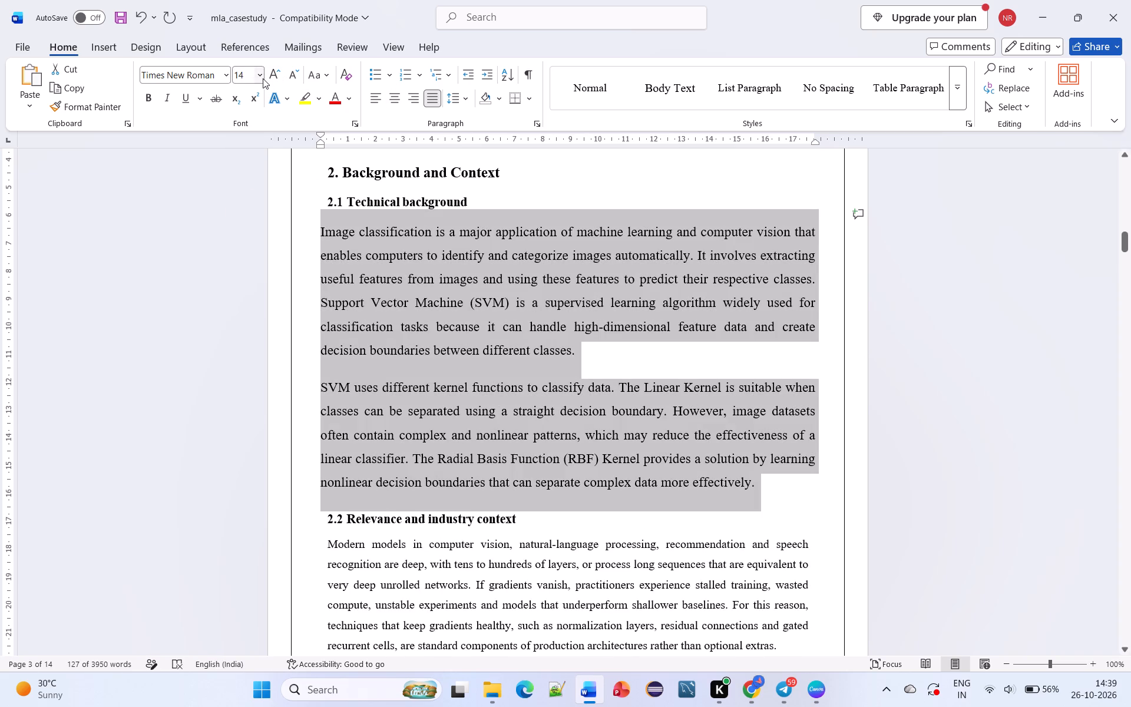
click(263, 78)
click(238, 171)
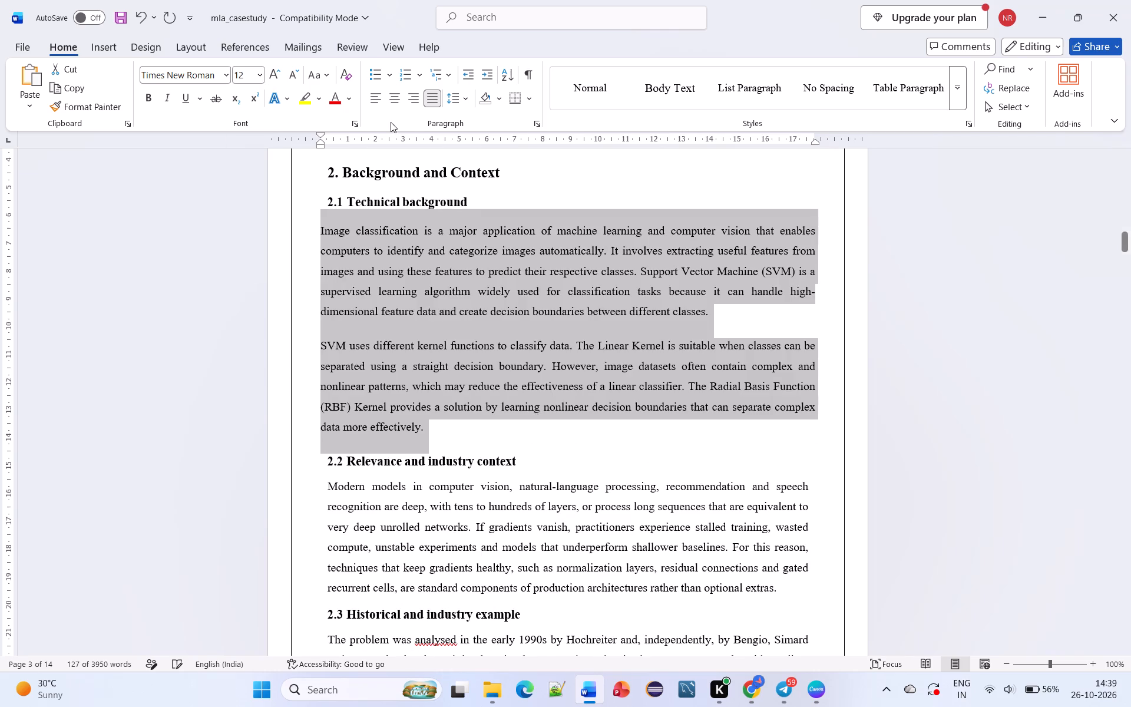
click(433, 97)
click(433, 97)
click(461, 95)
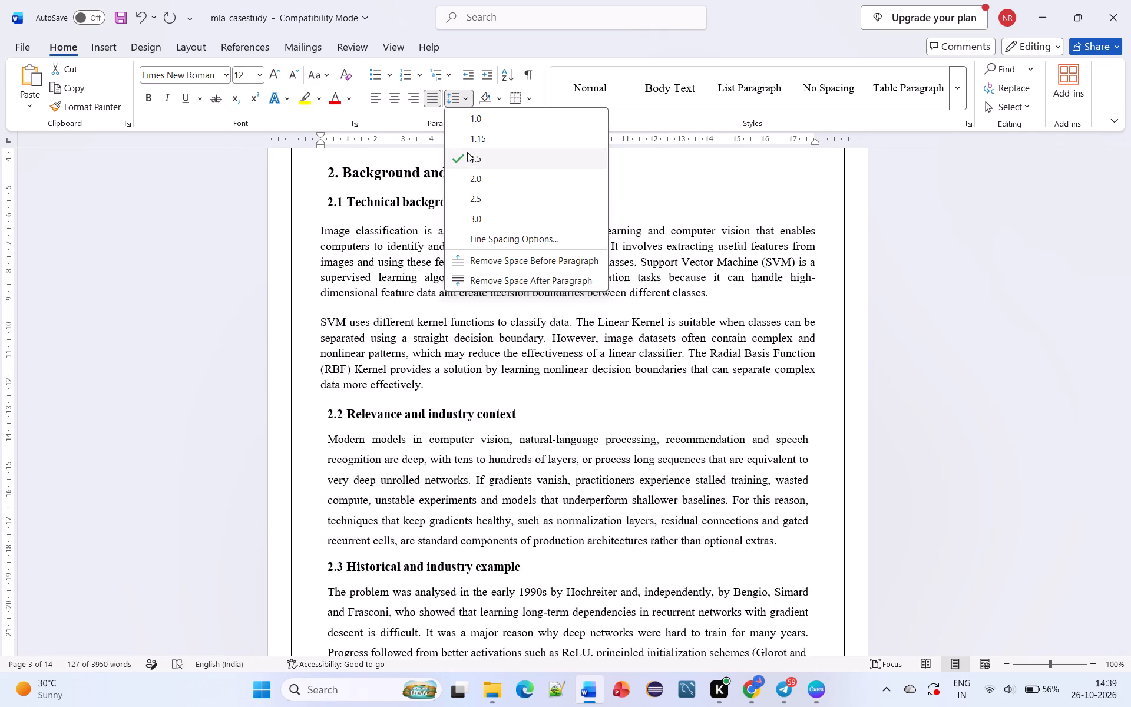
click(467, 158)
click(553, 409)
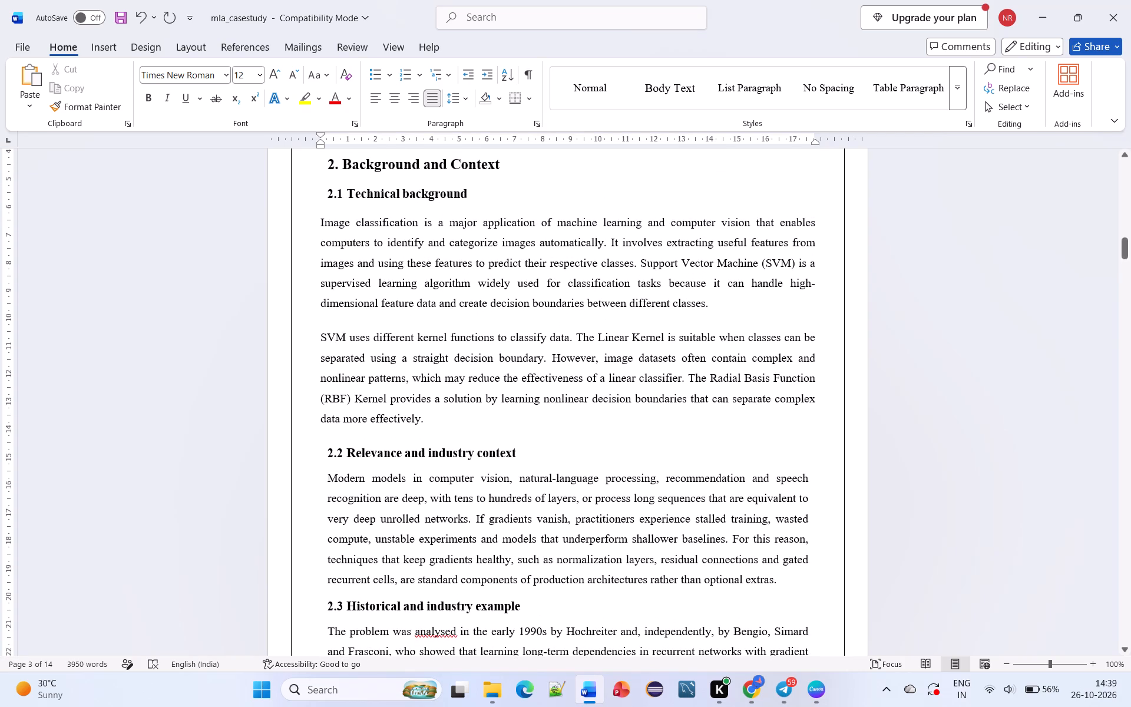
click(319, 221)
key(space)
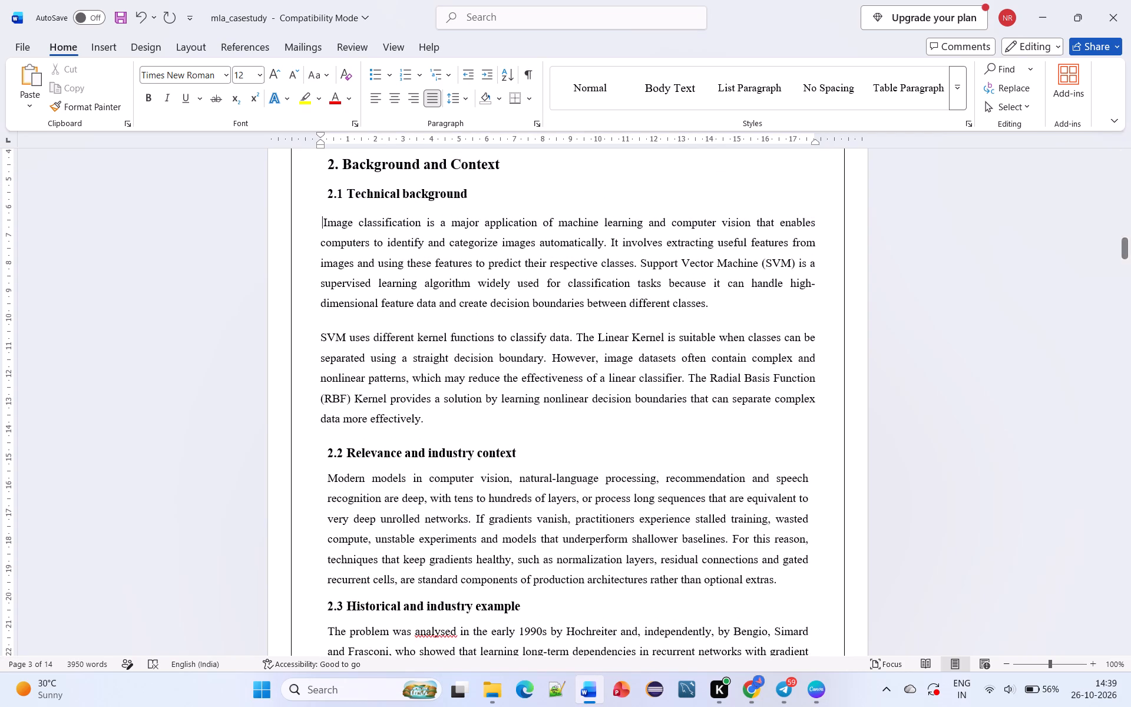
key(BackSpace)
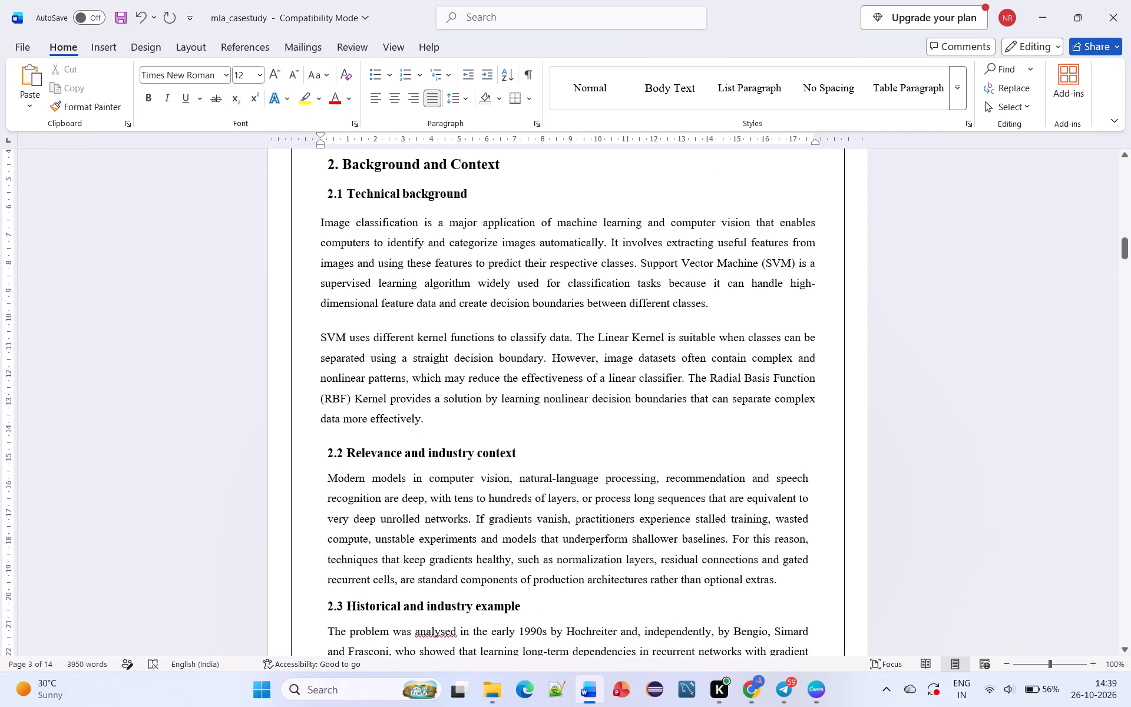
Indent both Technical background paragraphs together so they line up with the section headings.
drag(319, 223, 597, 364)
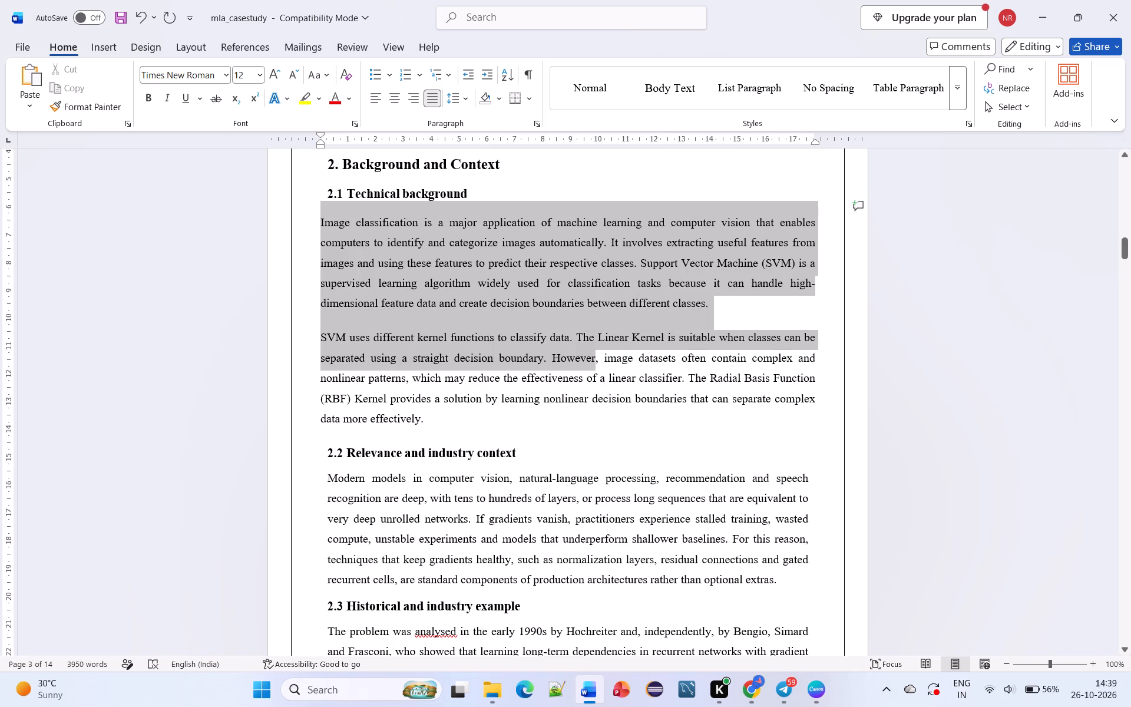
drag(597, 364, 426, 415)
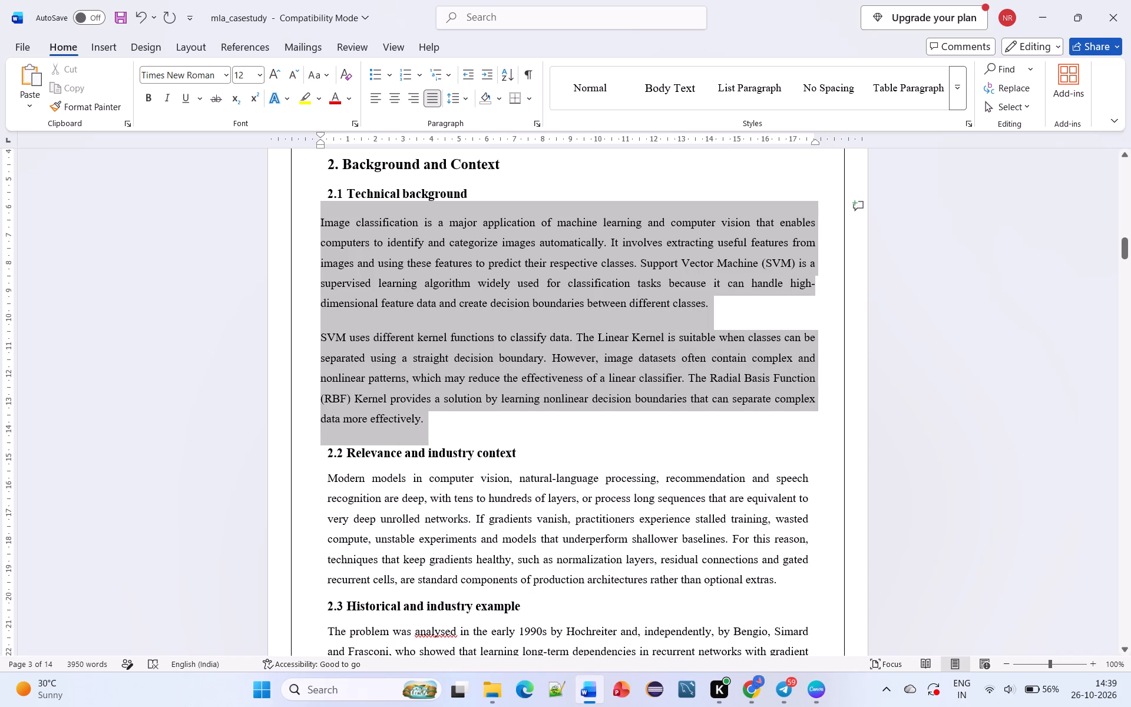
drag(426, 415, 431, 417)
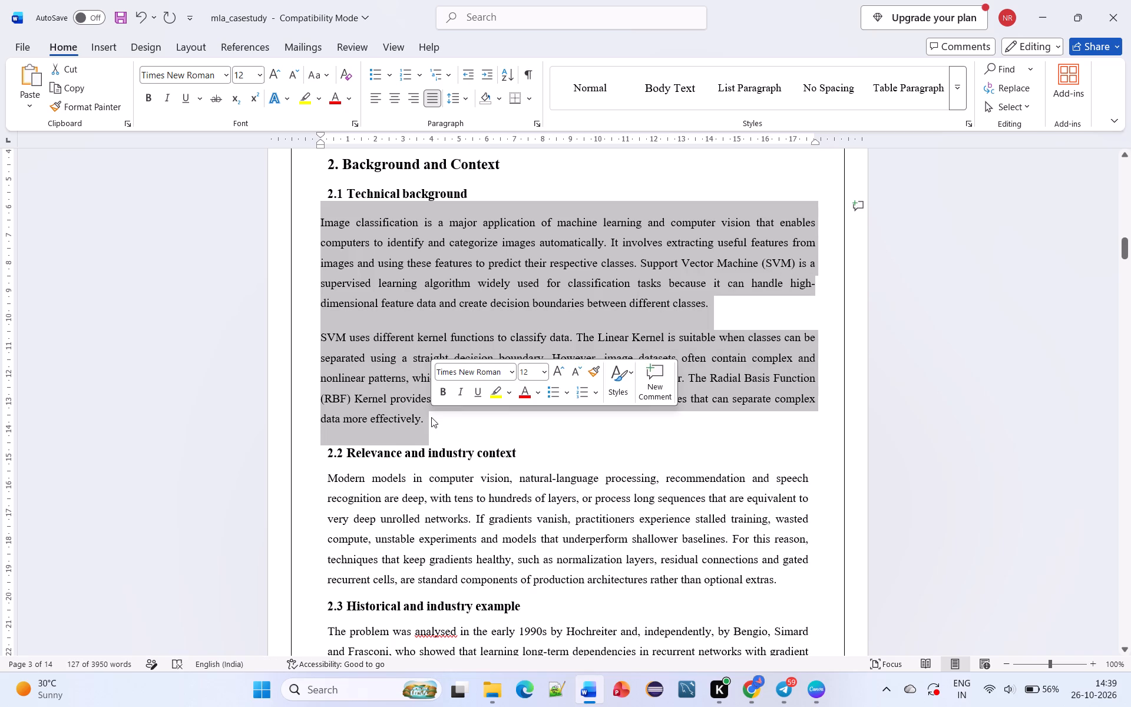
key(Tab)
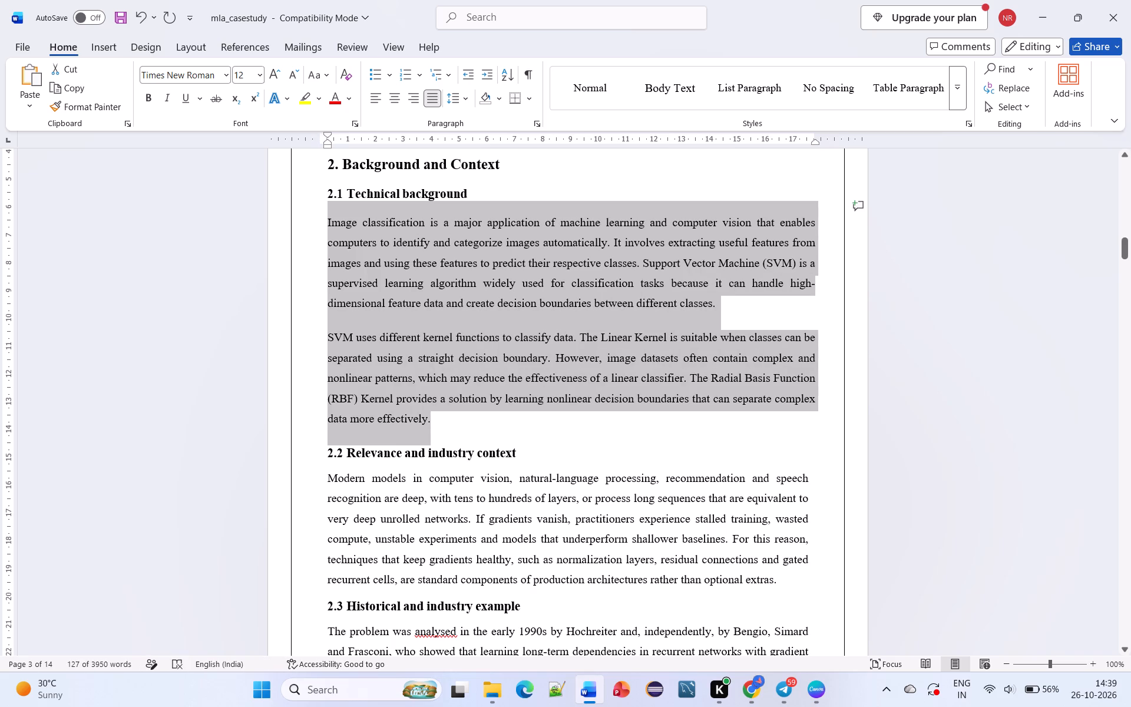
click(431, 417)
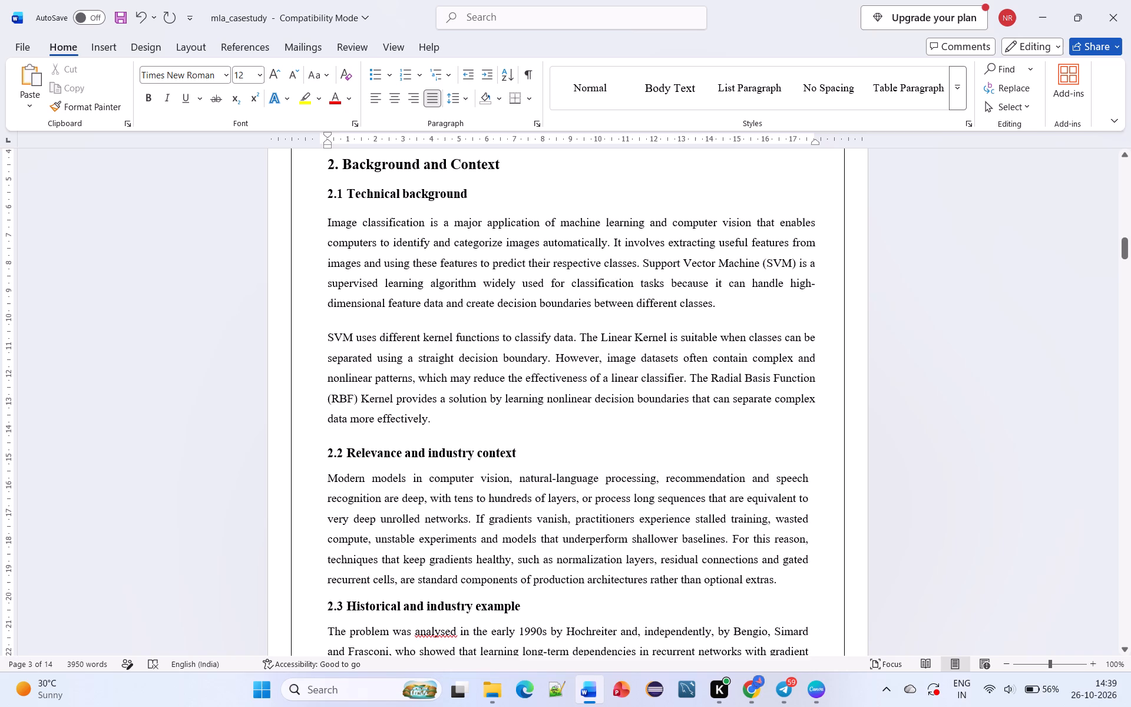
scroll(424, 532, down, 1)
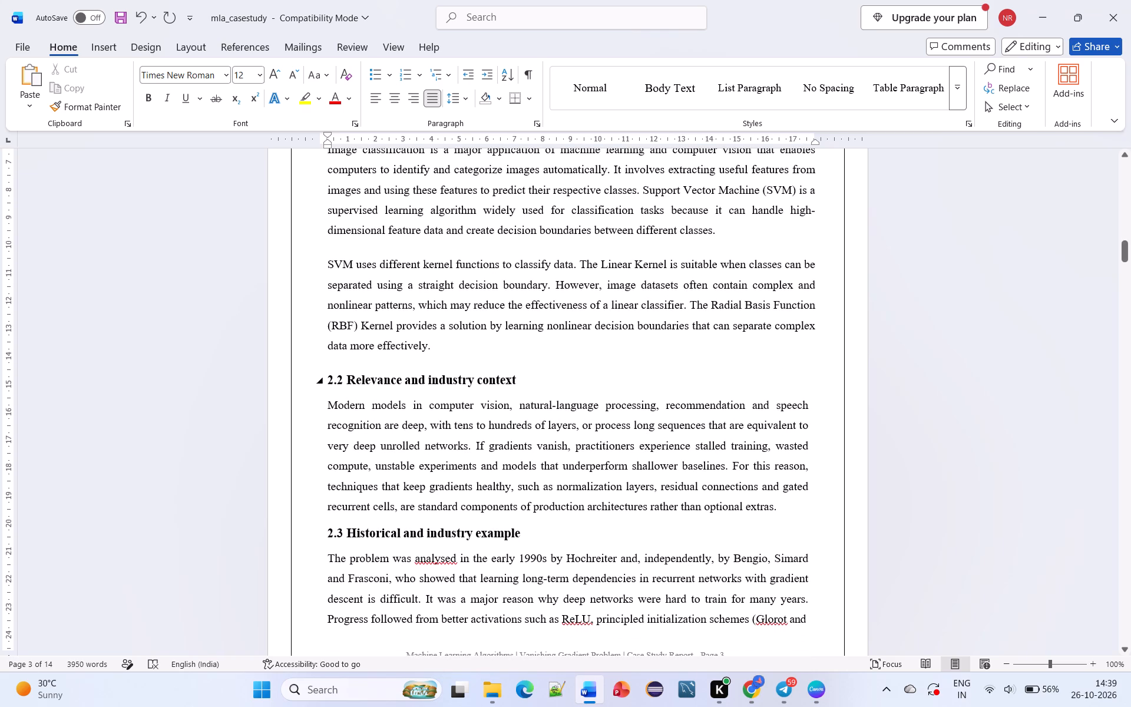
drag(528, 382, 350, 382)
key(ctrl+c)
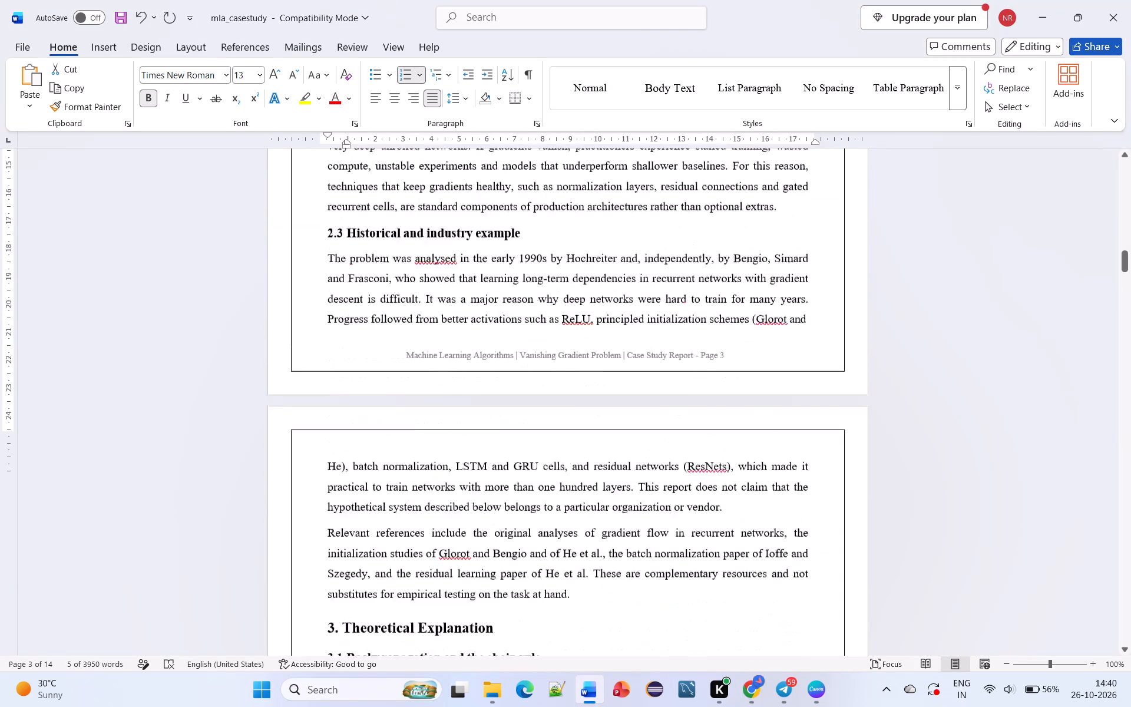
Copy ChatGPT's Relevance and Industry Context reply through the Automotive Industry item and paste it over the section 2.2 paragraph in Word.
key(alt+Tab)
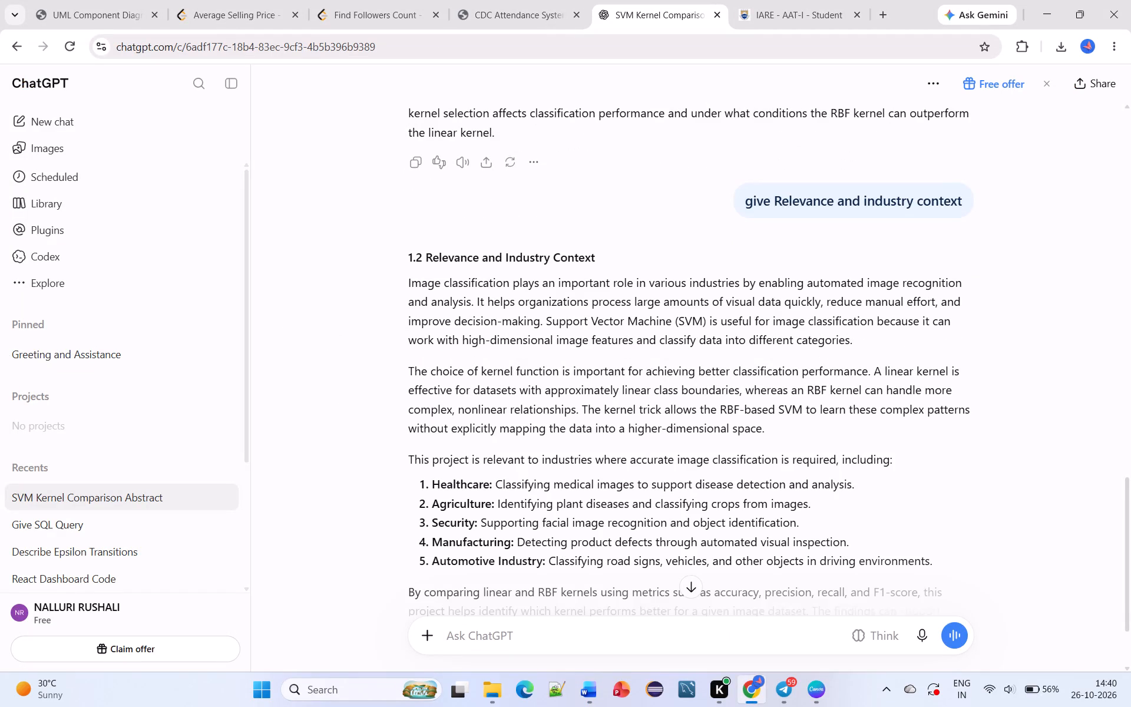
scroll(506, 427, down, 1)
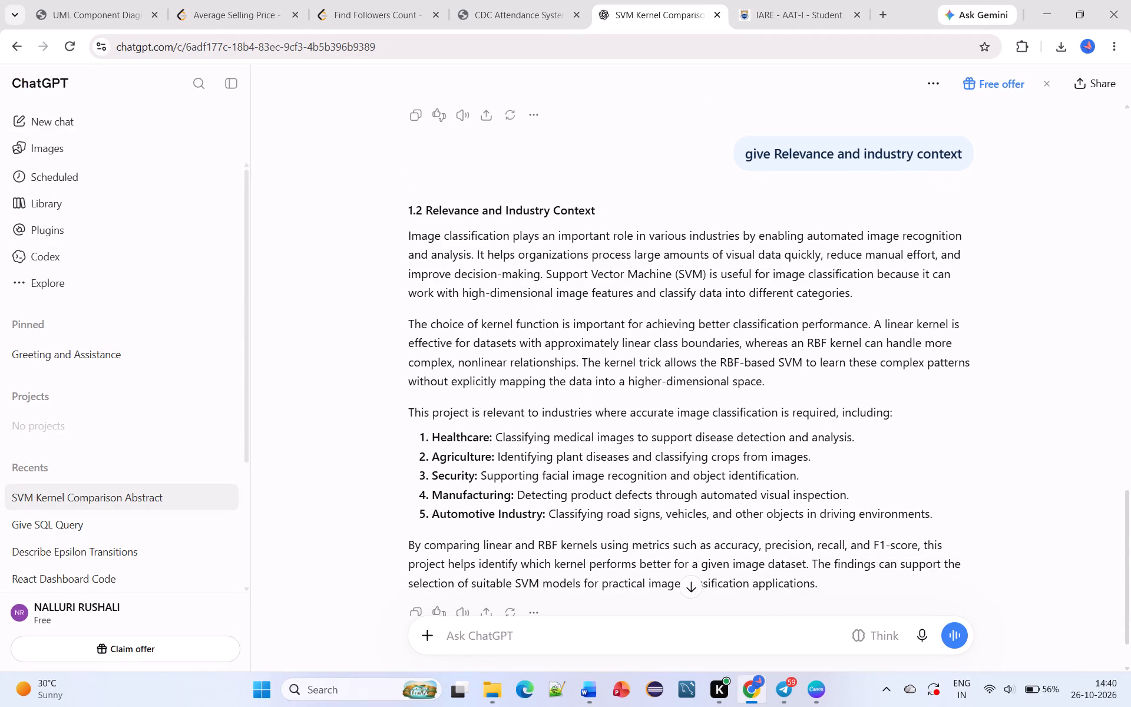
drag(406, 230, 589, 384)
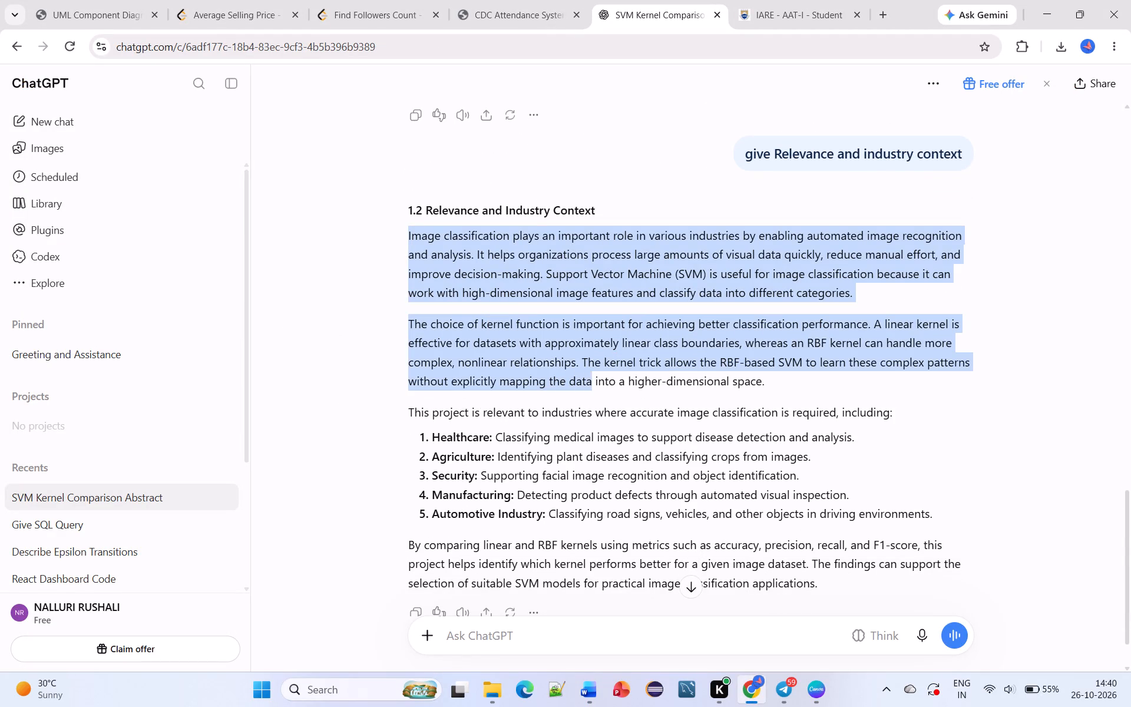
drag(589, 384, 766, 384)
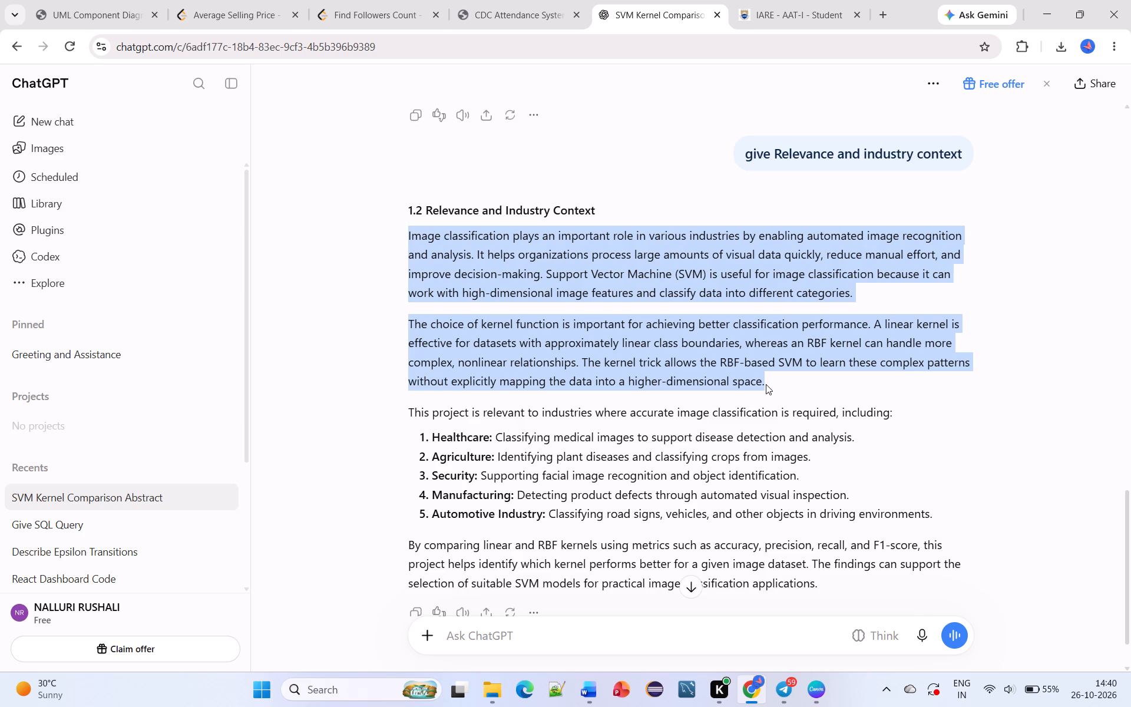
drag(766, 384, 880, 495)
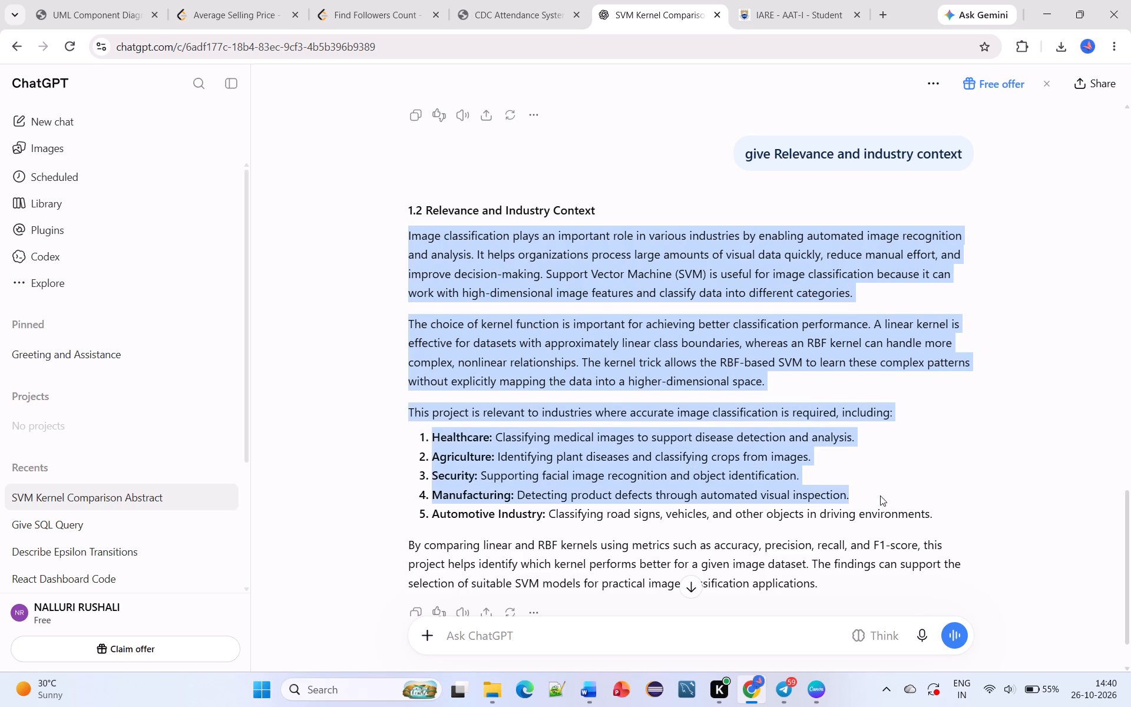
drag(880, 495, 898, 488)
drag(898, 488, 978, 523)
key(ctrl+c)
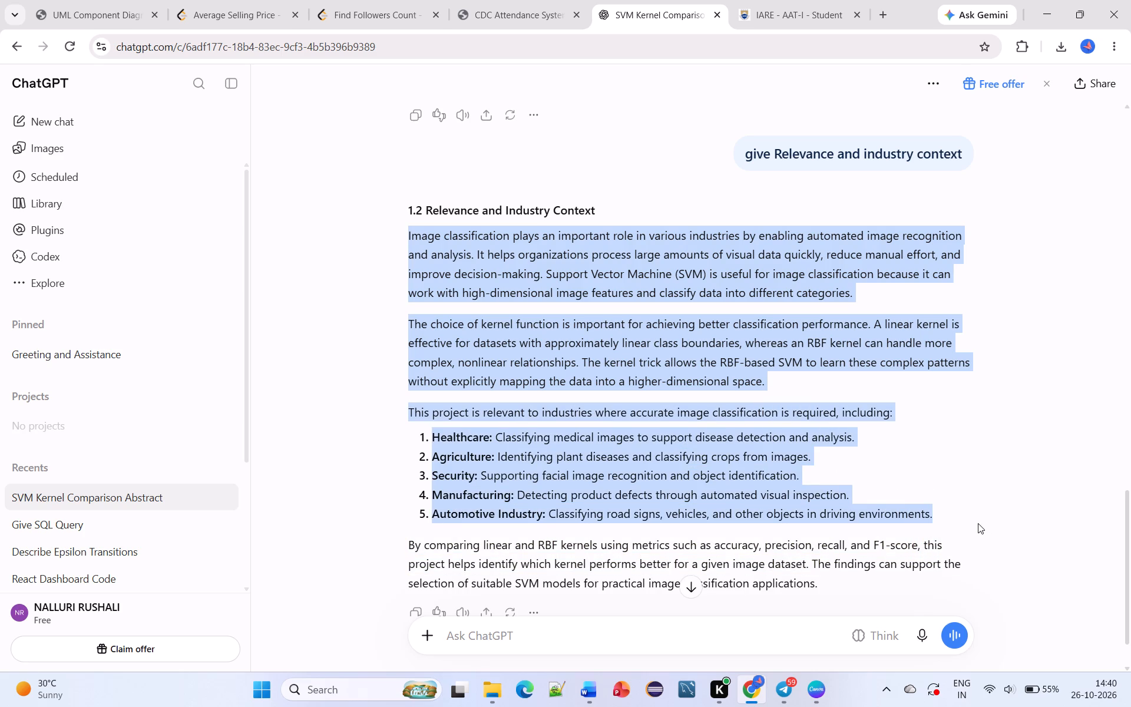
key(alt+Tab)
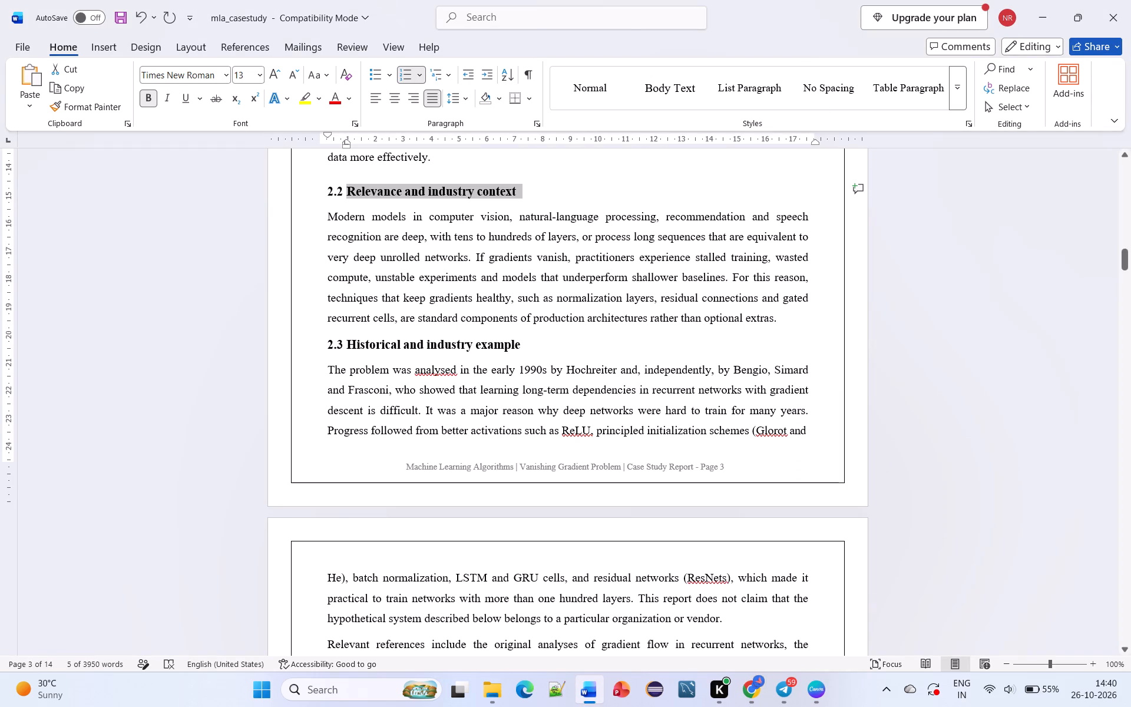
drag(780, 317, 297, 222)
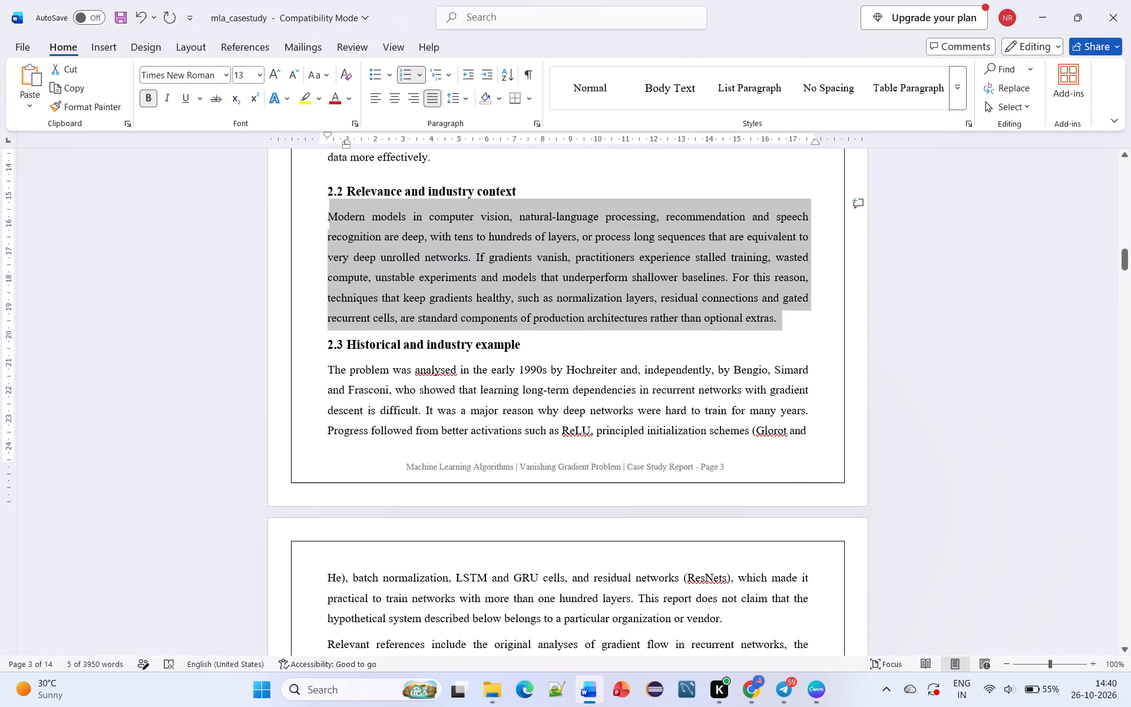
key(ctrl+v)
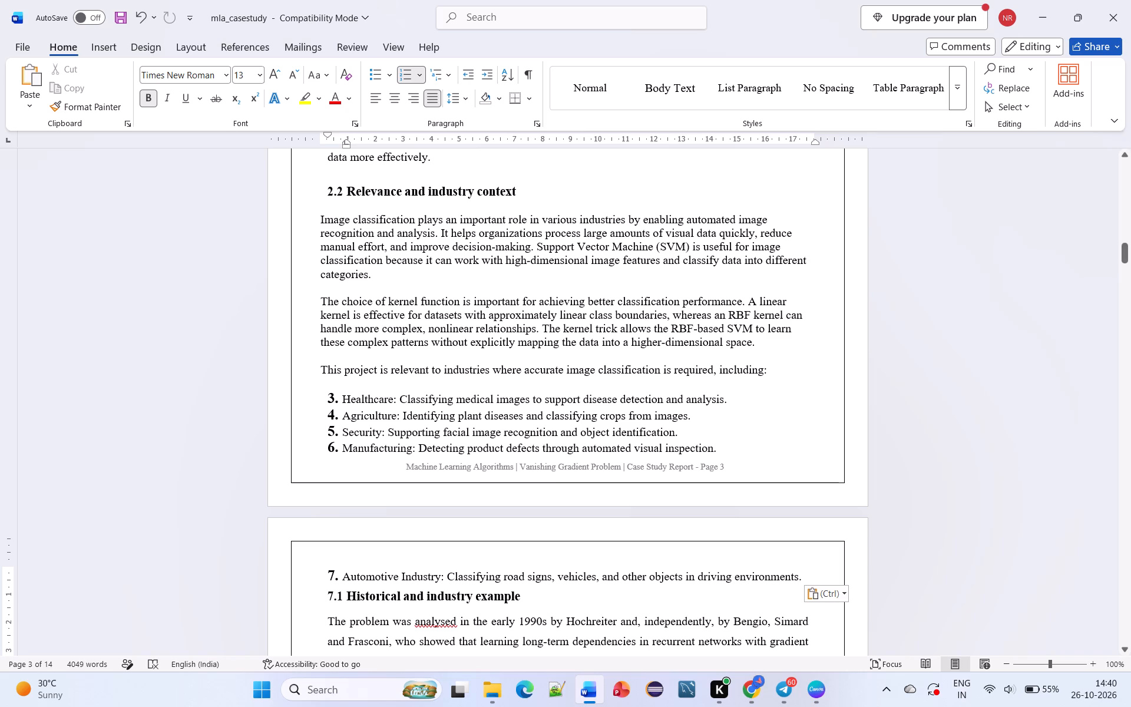
Justify all the pasted section 2.2 text, including the industry list, and set its line spacing to 1.5.
drag(809, 573, 405, 319)
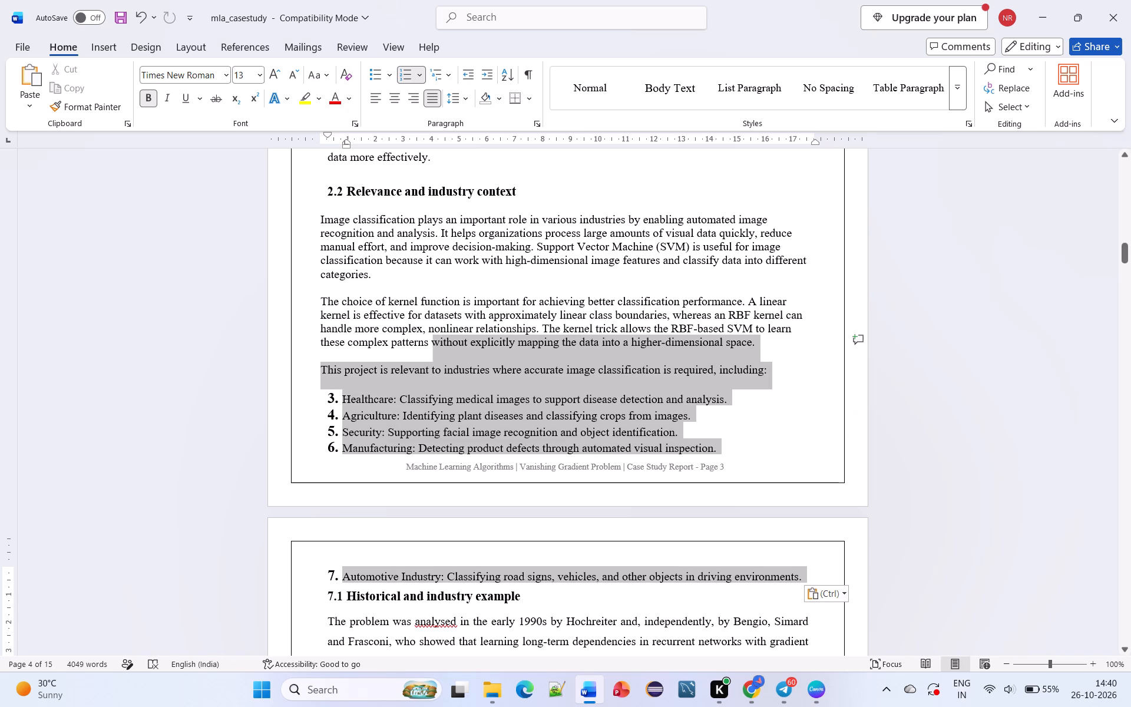
drag(405, 319, 325, 227)
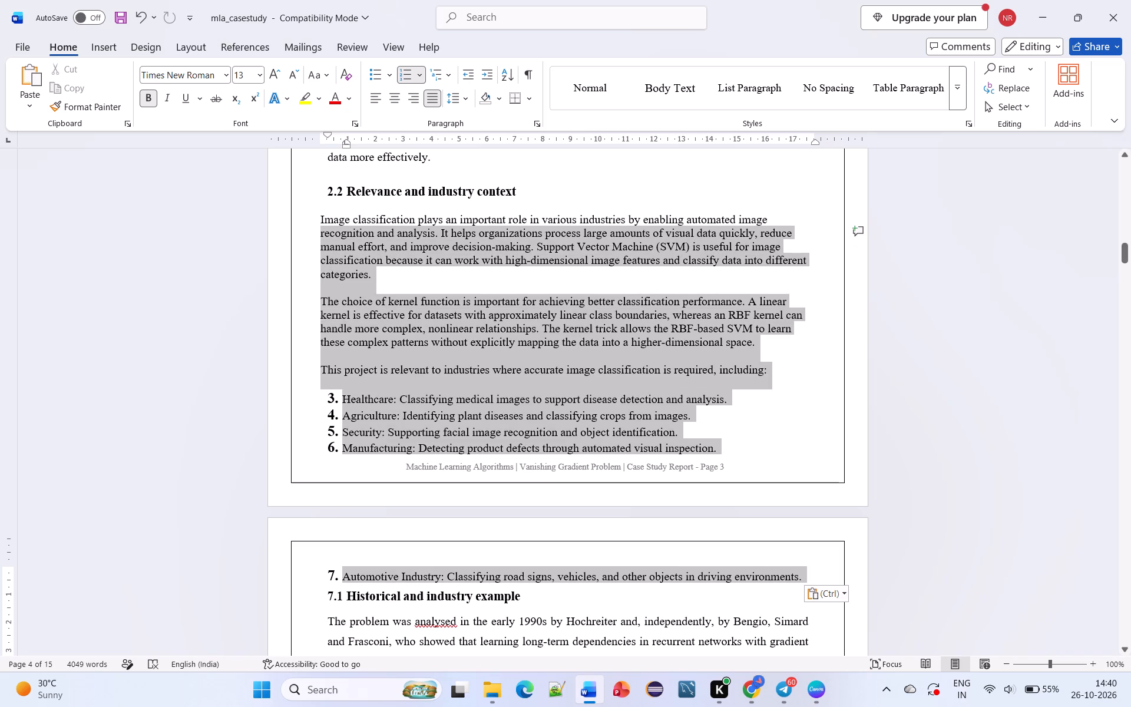
drag(325, 227, 322, 224)
click(428, 94)
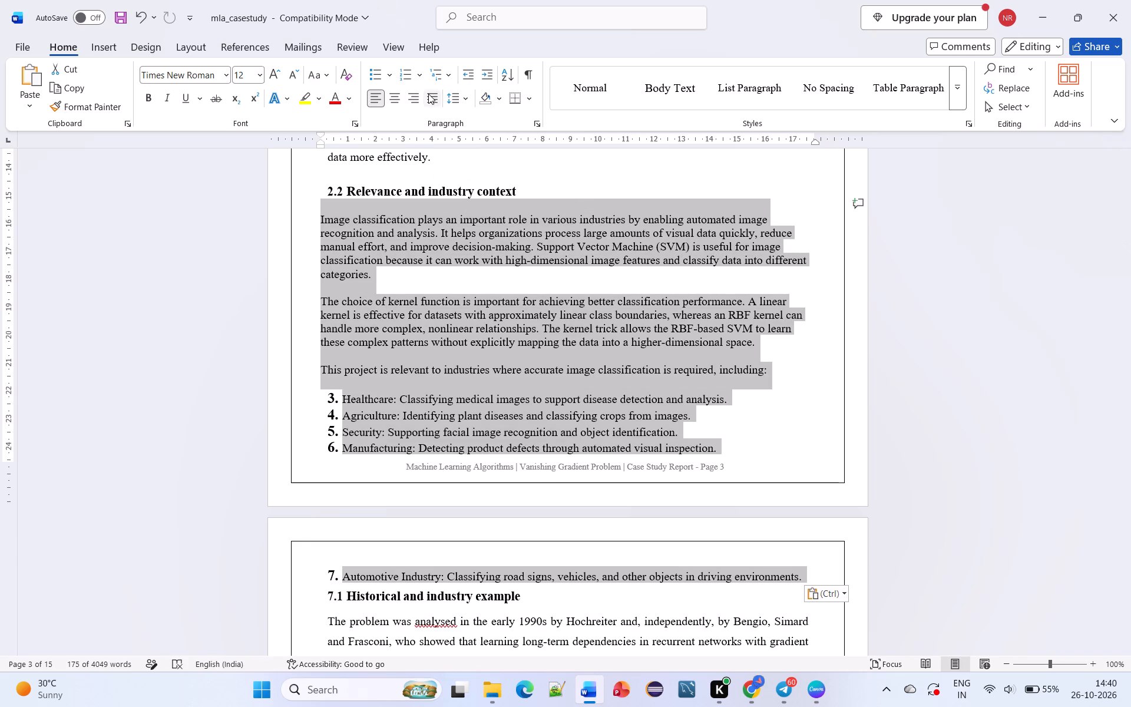
click(455, 94)
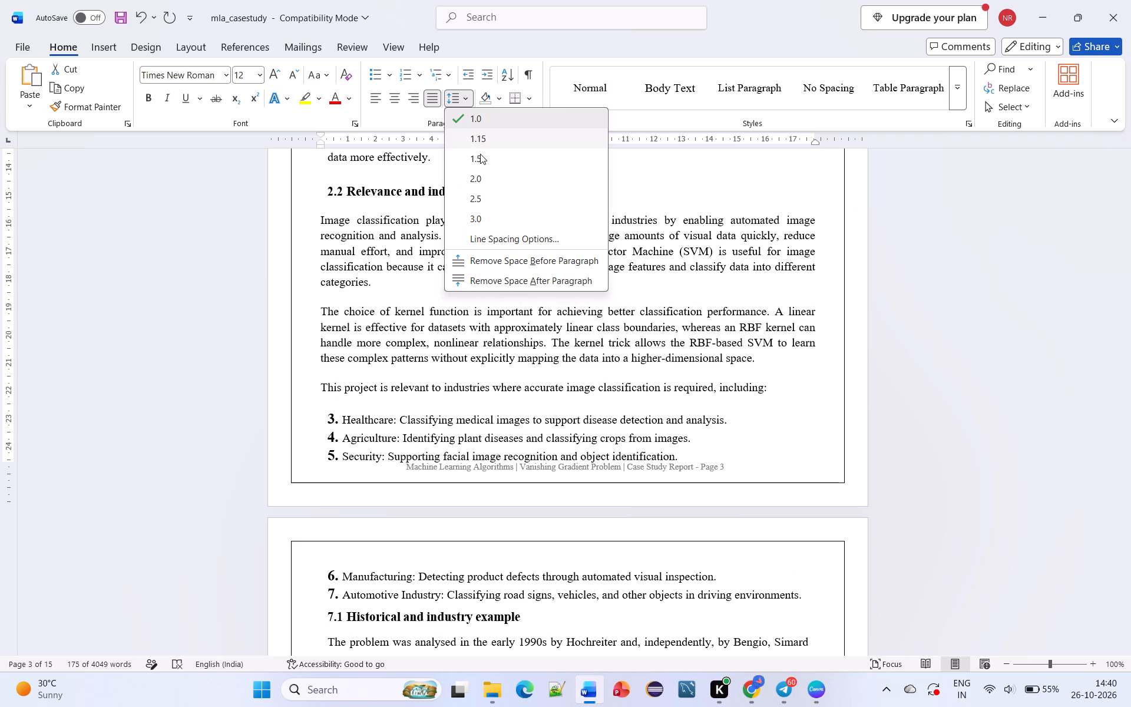
click(480, 154)
click(562, 342)
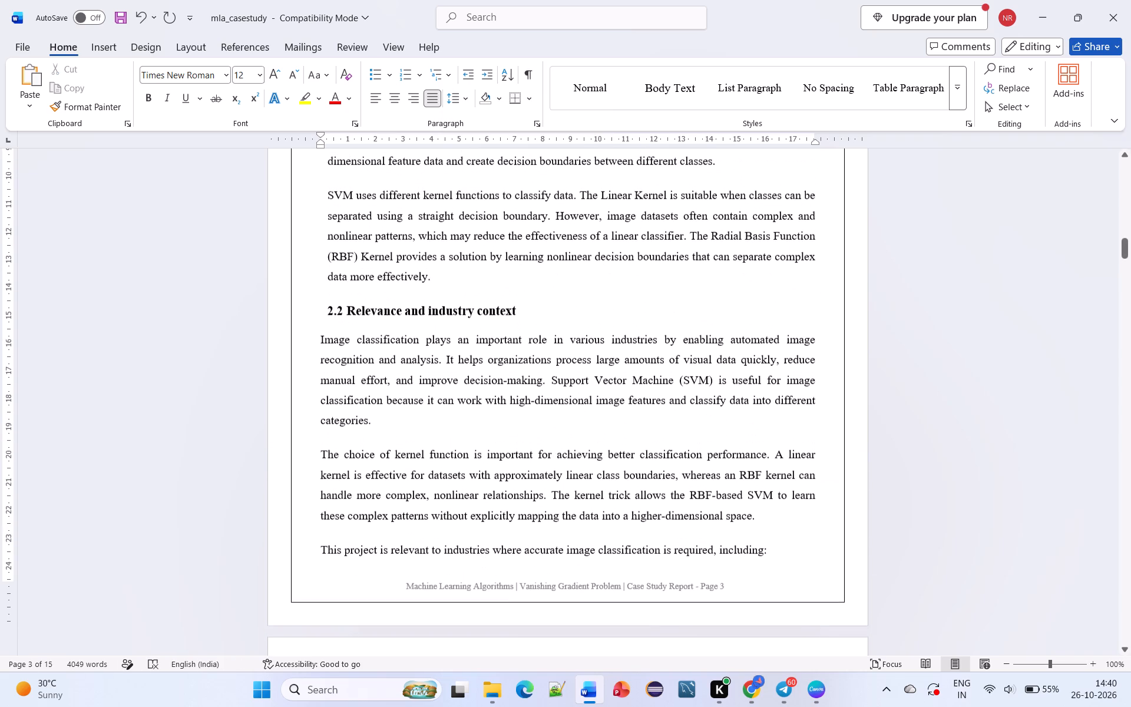
Indent the section 2.2 paragraphs and the industry list together so the paragraphs line up with the section heading.
click(315, 400)
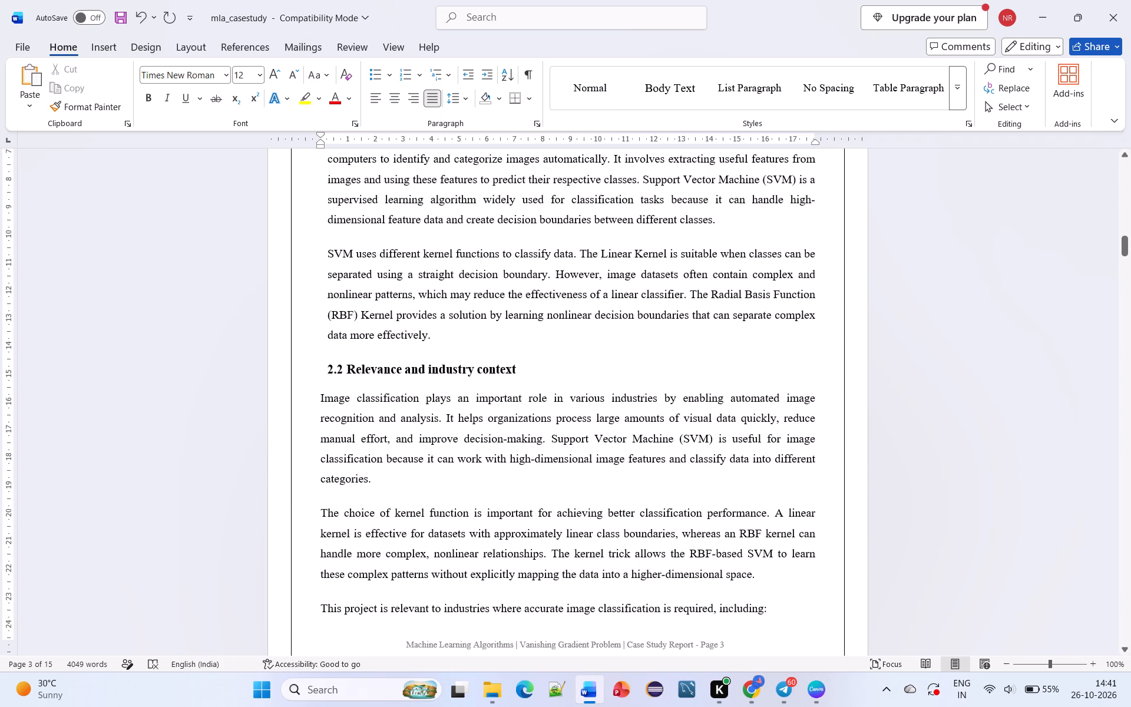
drag(315, 400, 530, 702)
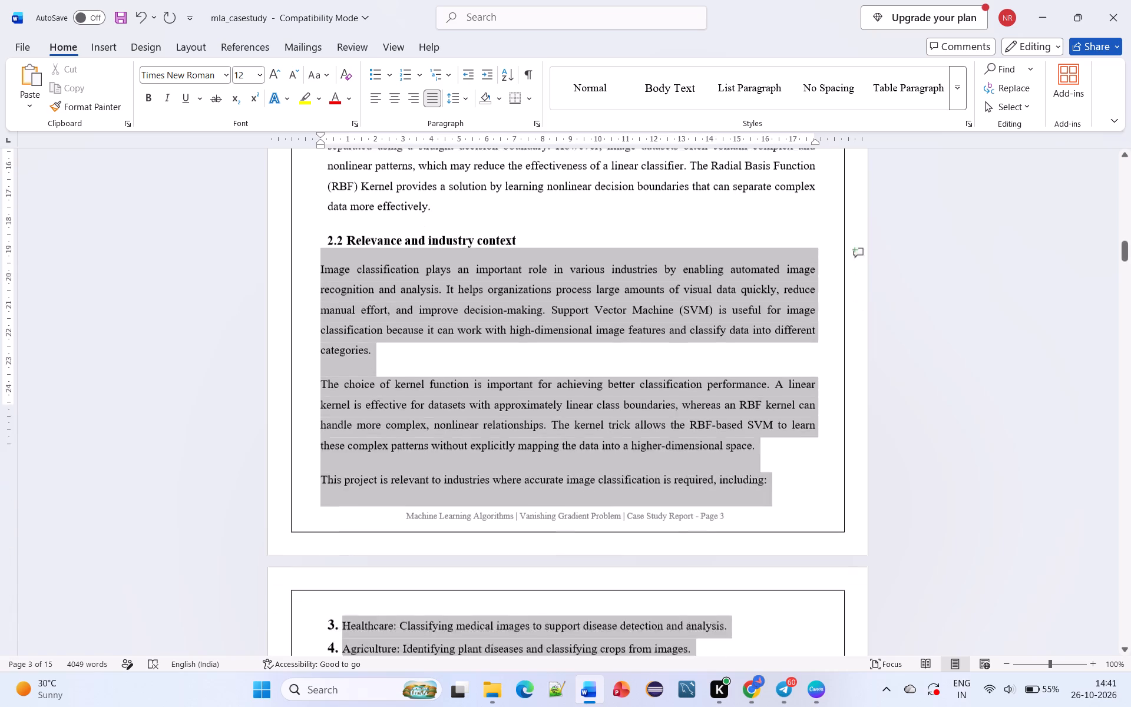
drag(530, 702, 398, 60)
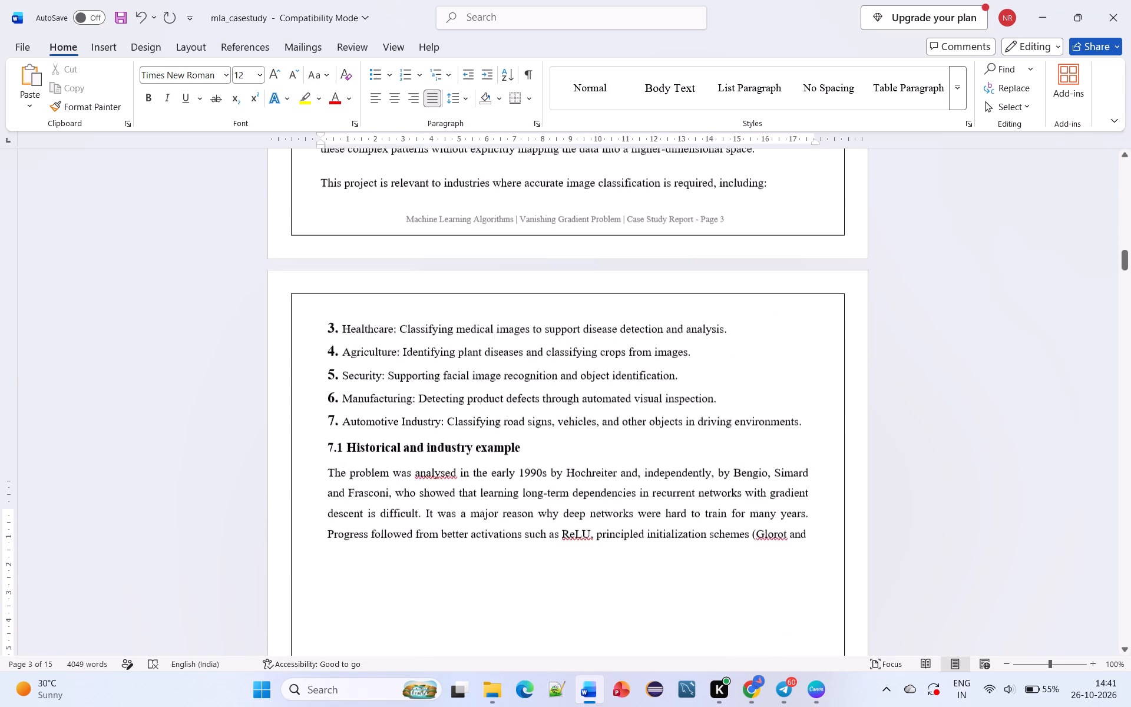
drag(398, 60, 508, 431)
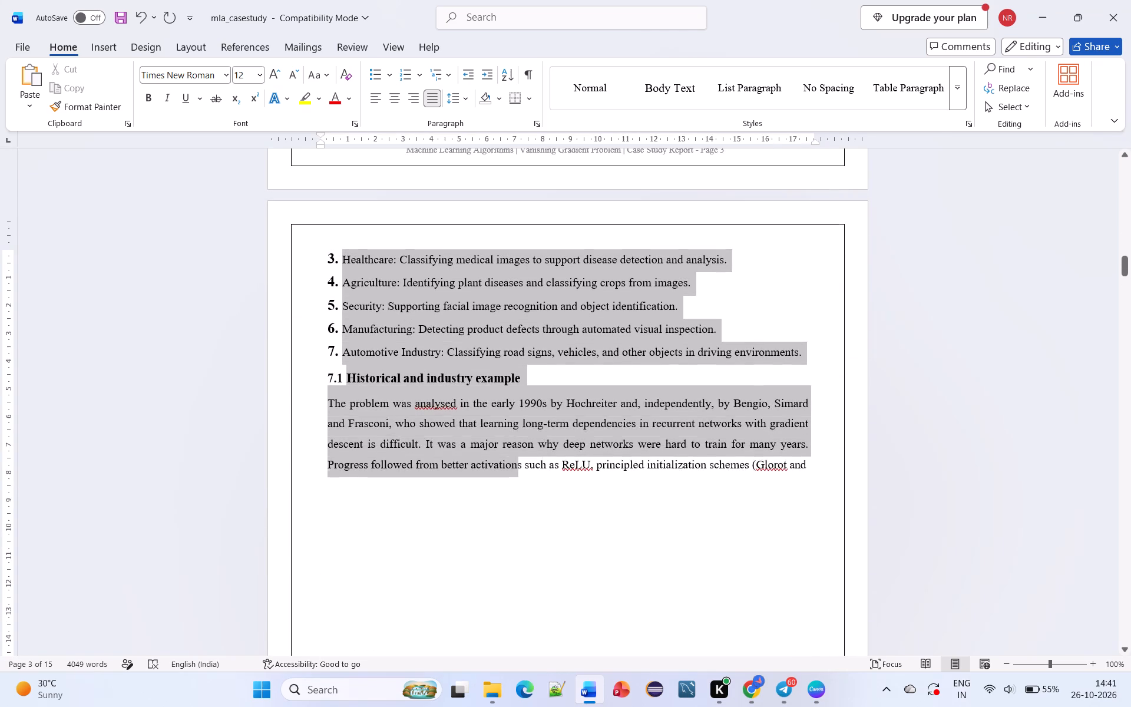
drag(508, 431, 580, 331)
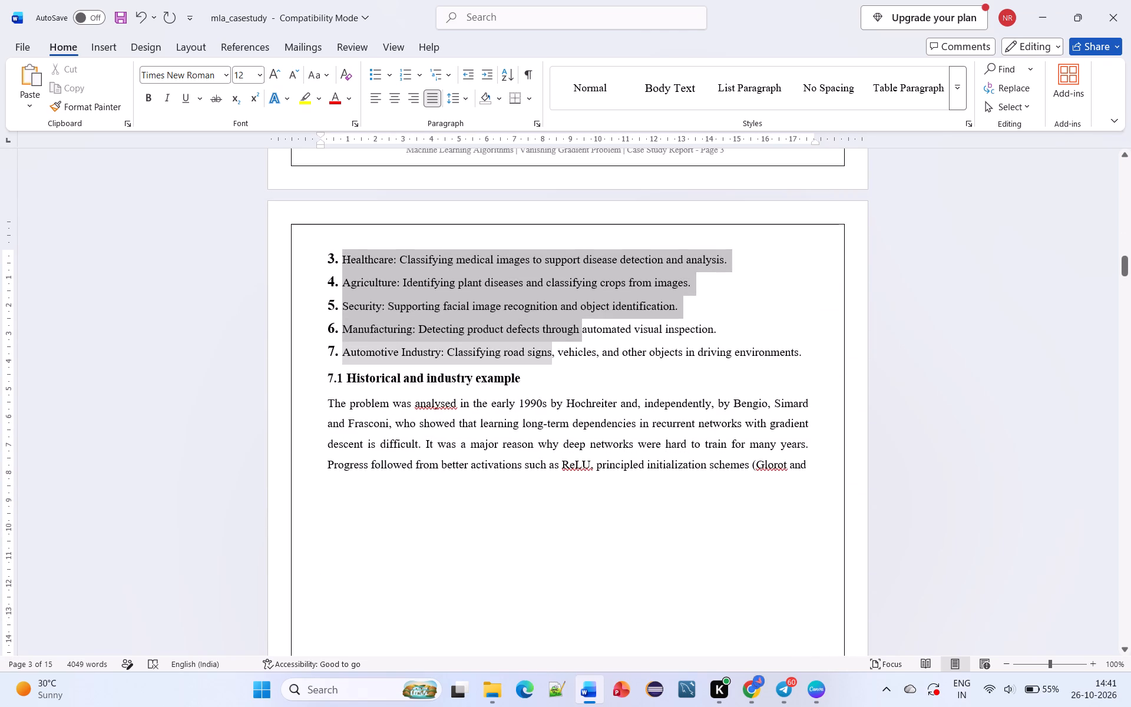
drag(580, 331, 802, 349)
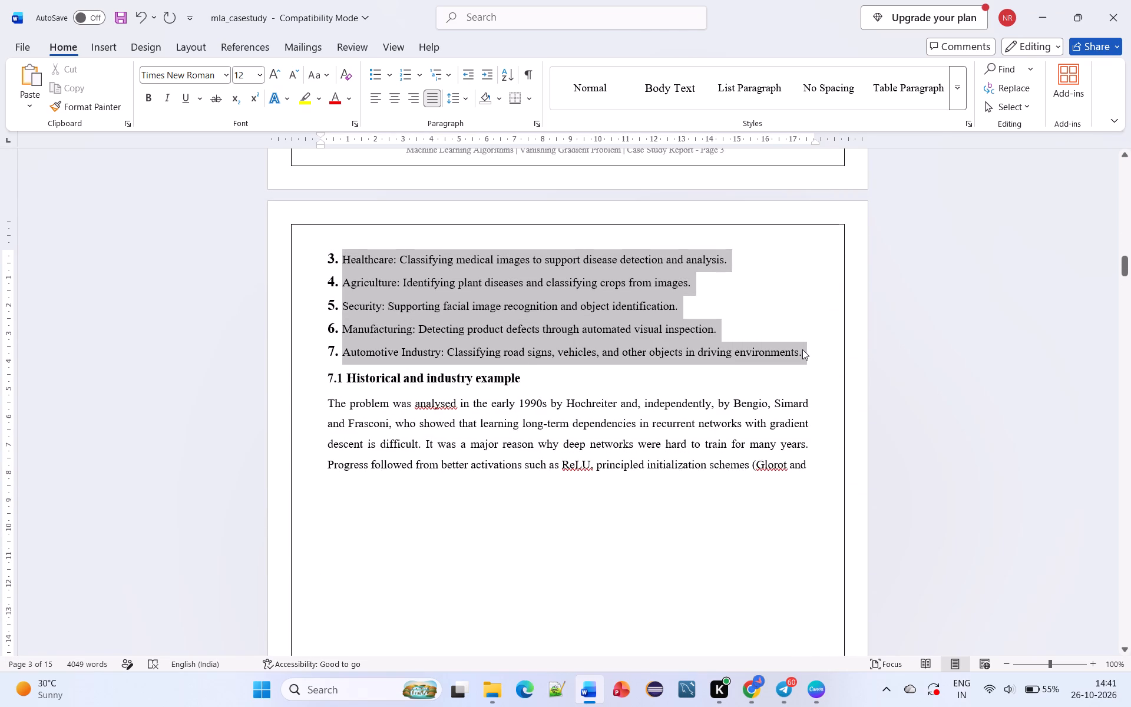
key(Tab)
scroll(802, 349, up, 1)
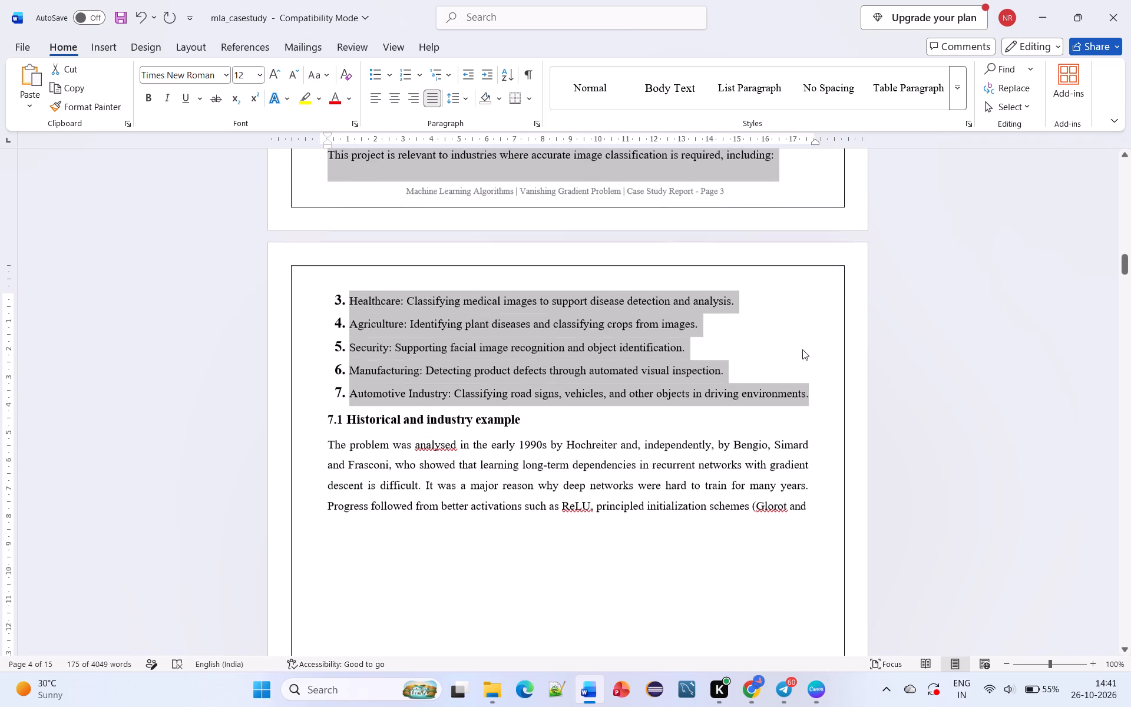
click(802, 349)
Review the layout of section 2.2 and the numbering of the industry list and the headings that follow it.
scroll(802, 349, up, 3)
scroll(802, 349, down, 2)
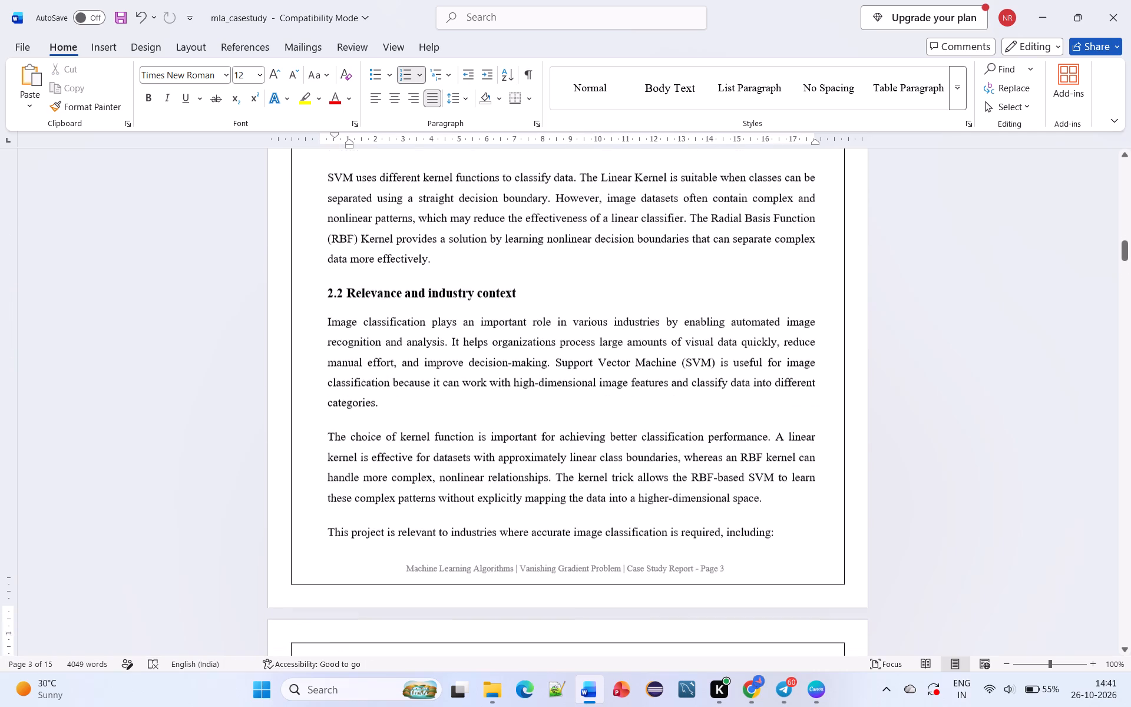
scroll(802, 349, down, 4)
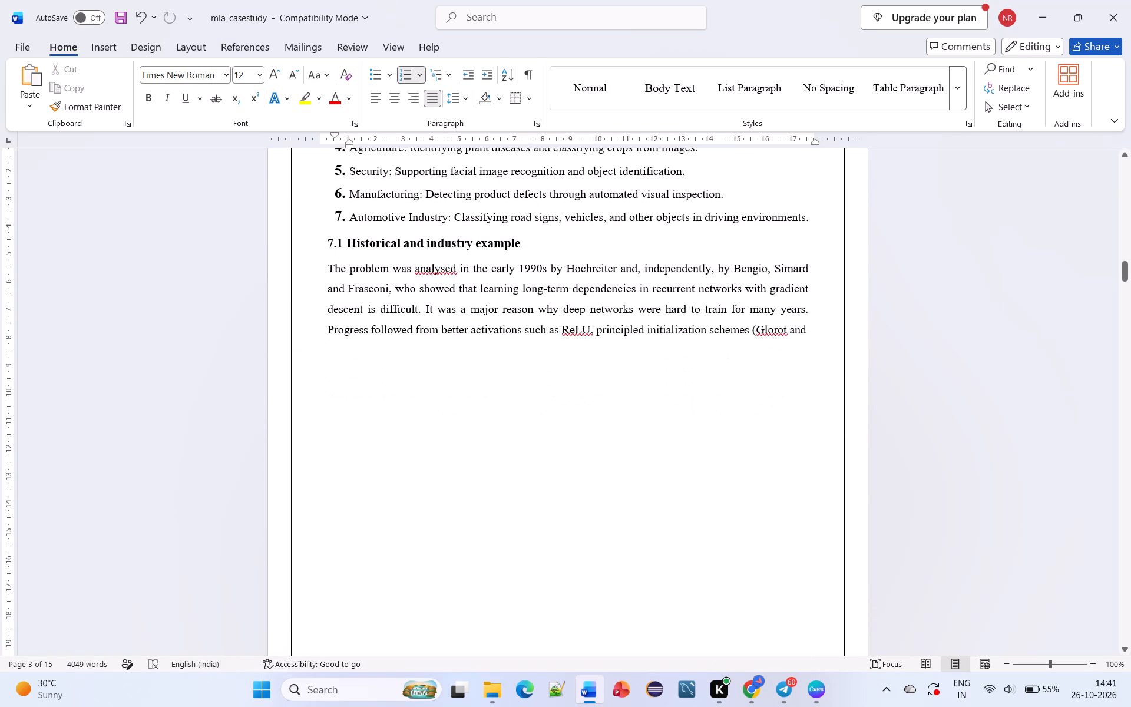
scroll(666, 252, down, 3)
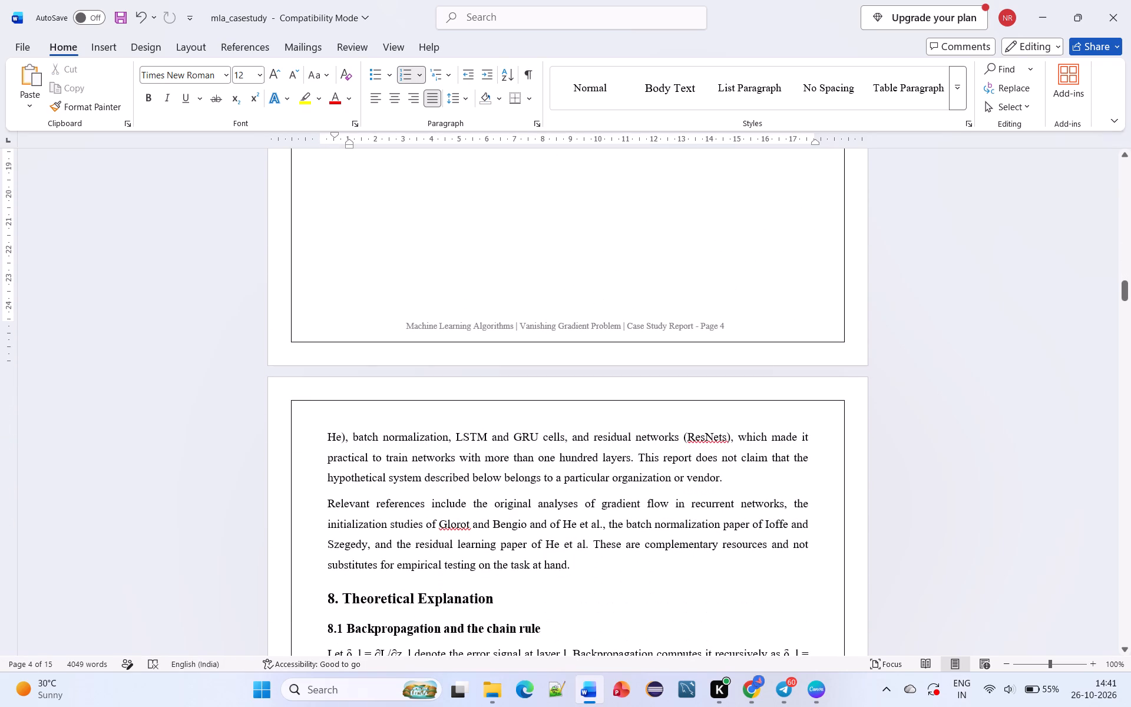
scroll(666, 252, up, 3)
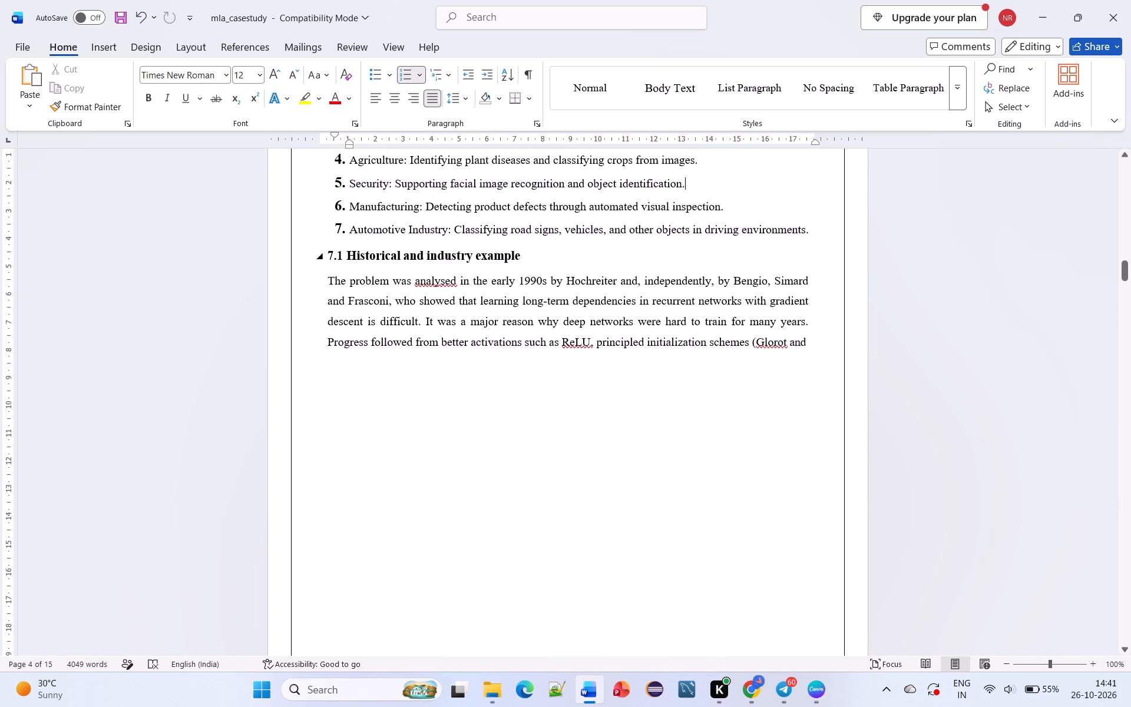
drag(519, 252, 370, 258)
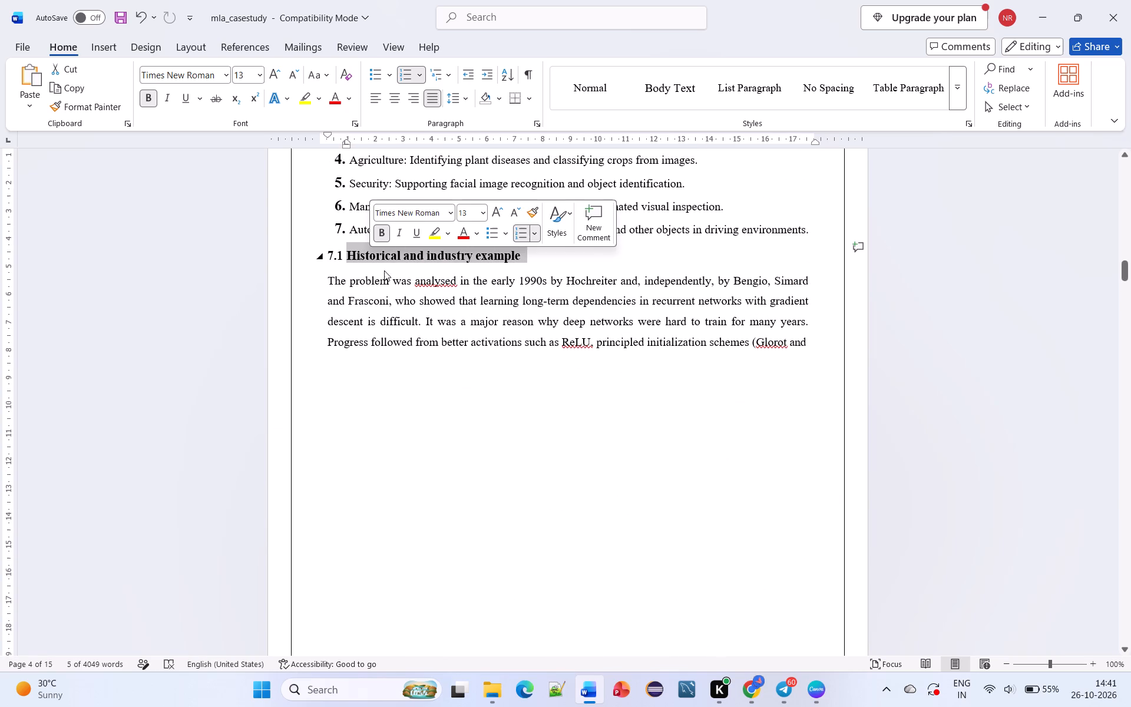
click(435, 353)
scroll(435, 353, up, 6)
scroll(435, 353, down, 1)
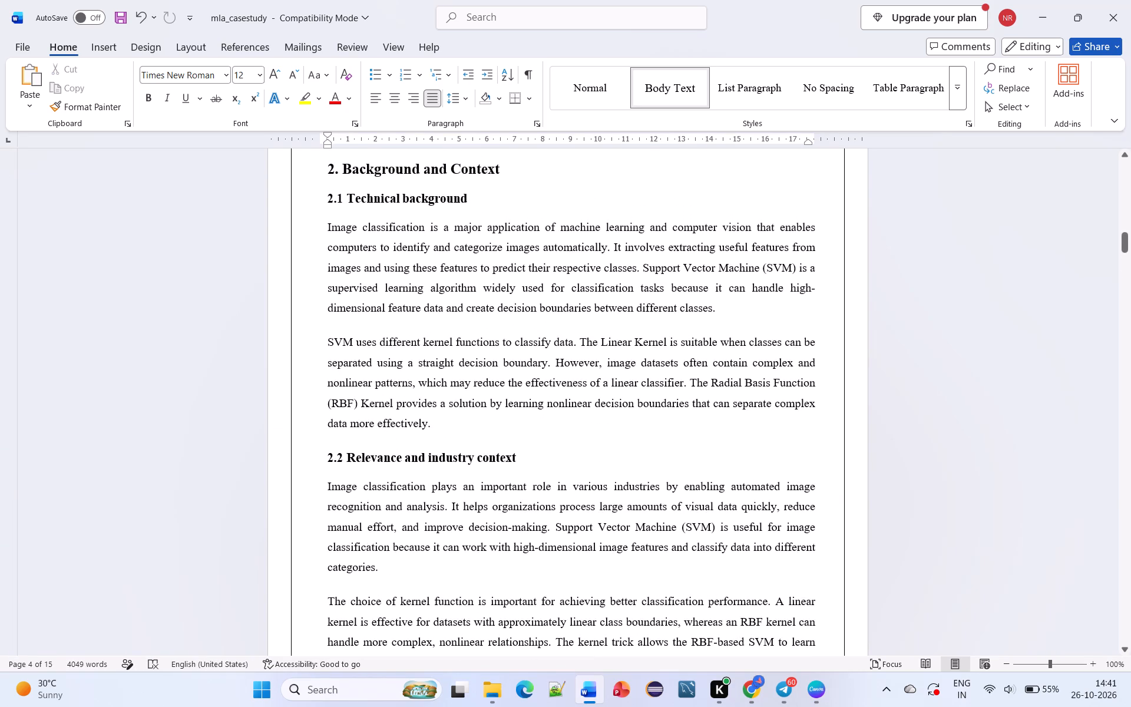
scroll(435, 353, down, 1)
scroll(435, 353, up, 1)
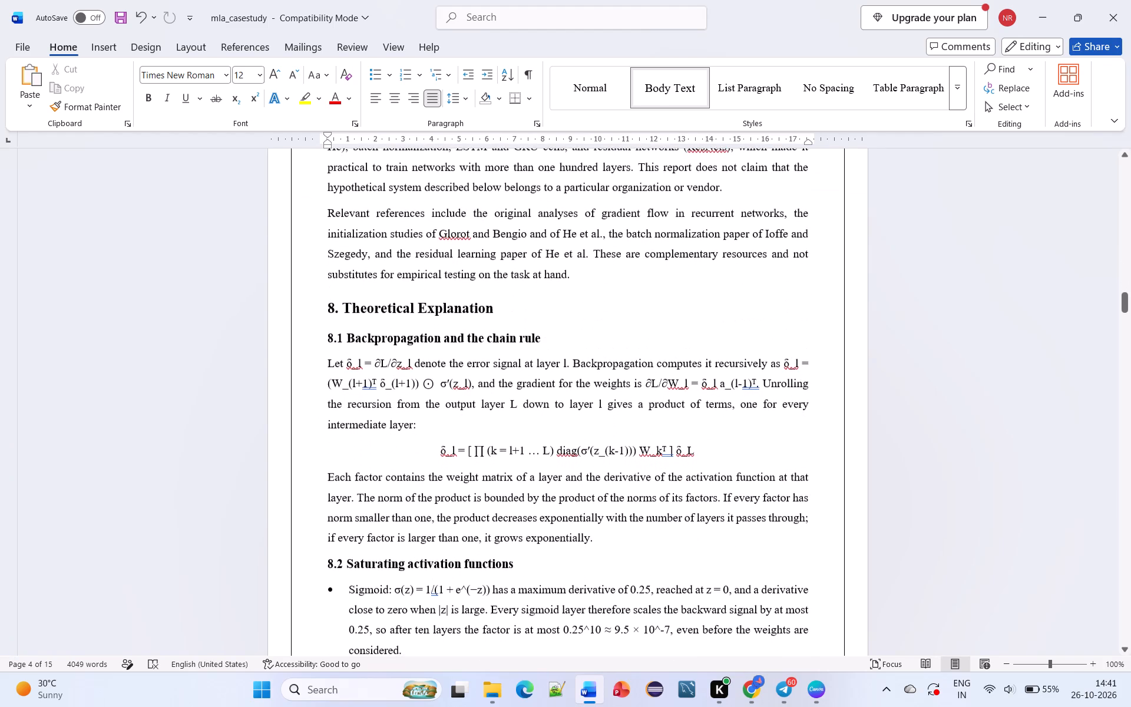
scroll(435, 353, up, 2)
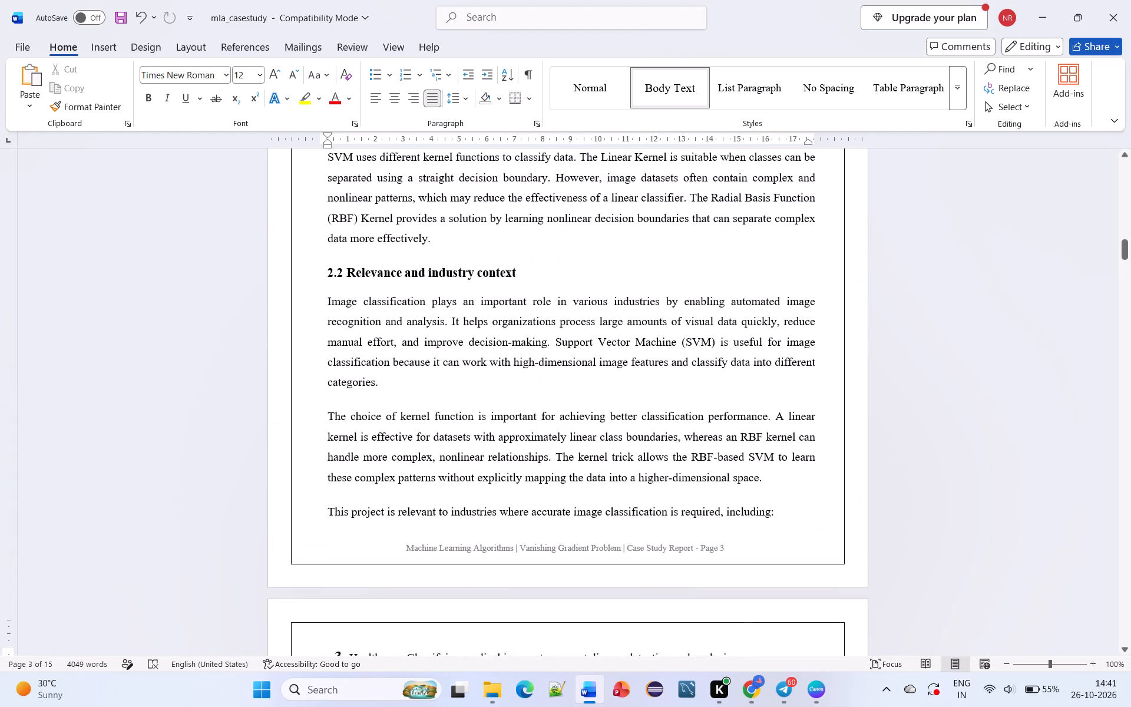
scroll(435, 353, down, 3)
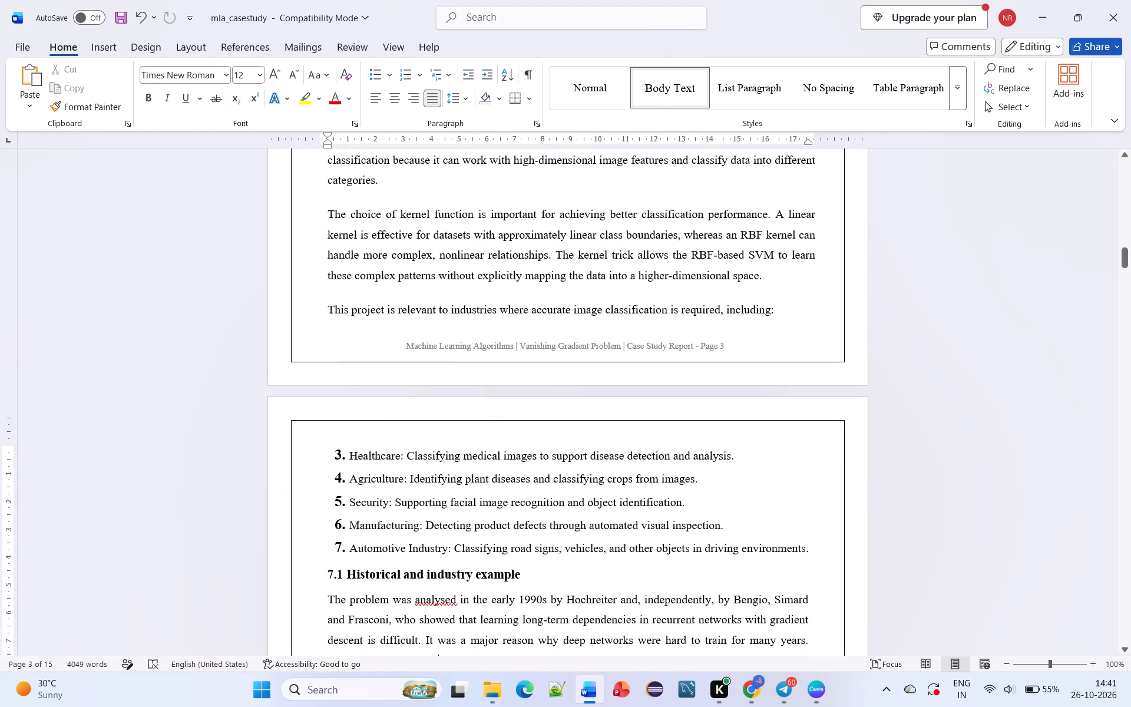
Replace the automatic number of the "Historical and industry example" heading with 2.4 and check the numbering of the following sections.
click(345, 569)
key(BackSpace)
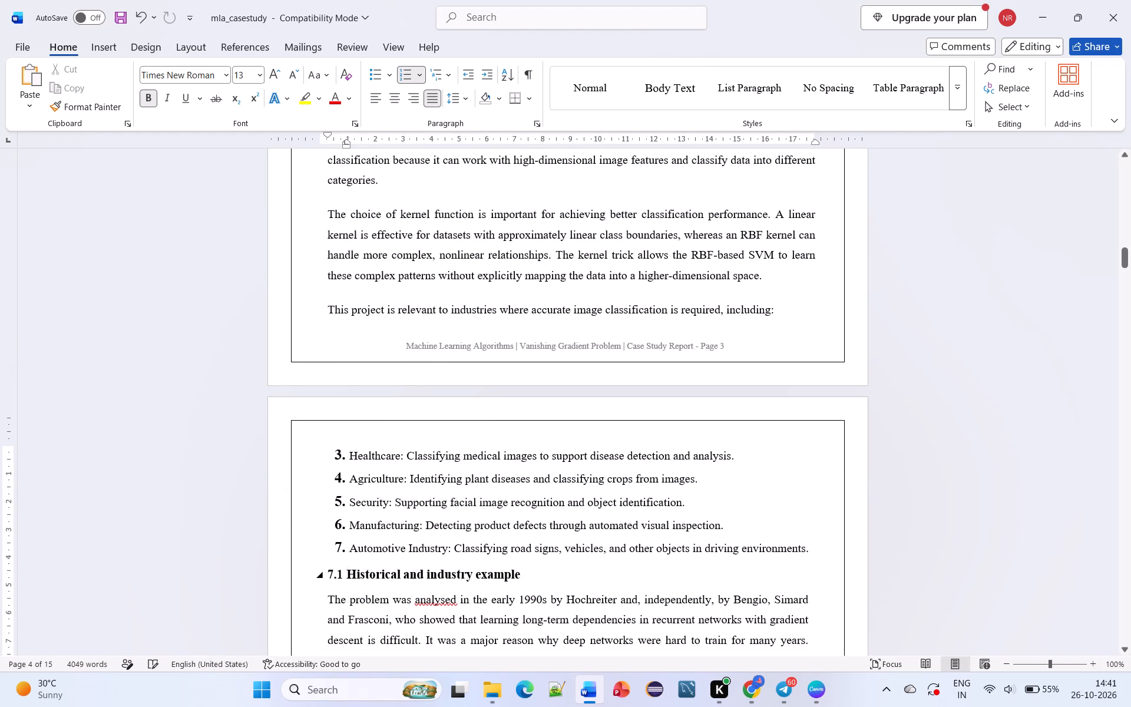
key(BackSpace)
text(2.4)
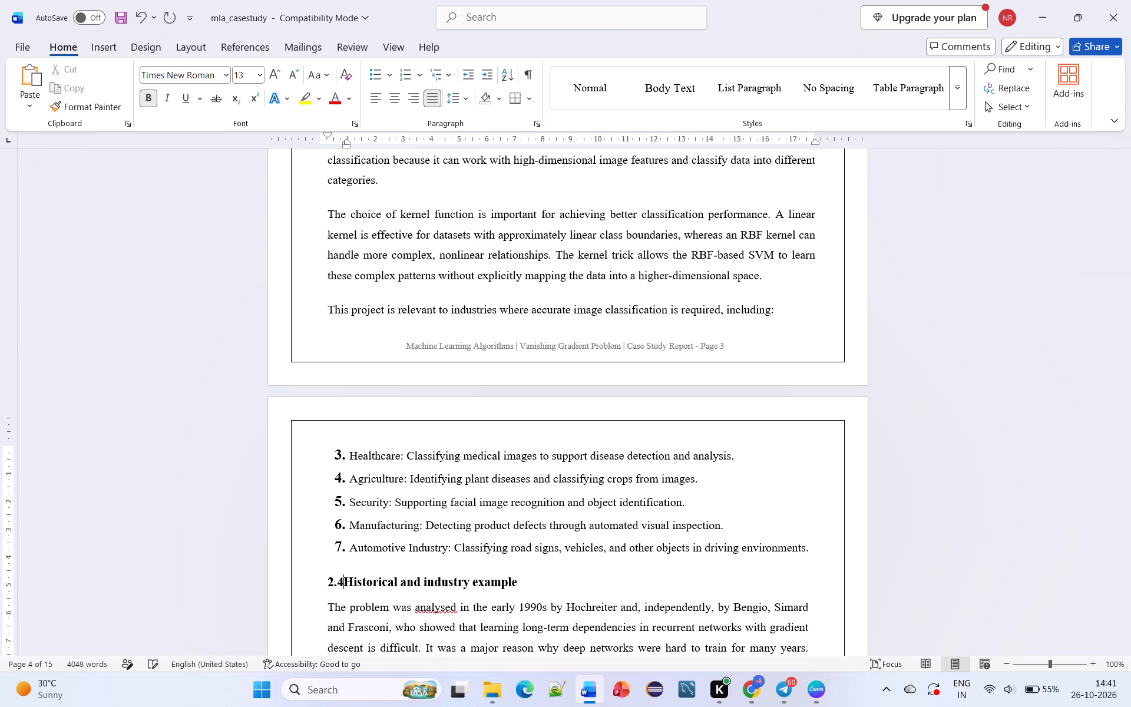
key(space)
scroll(345, 569, down, 6)
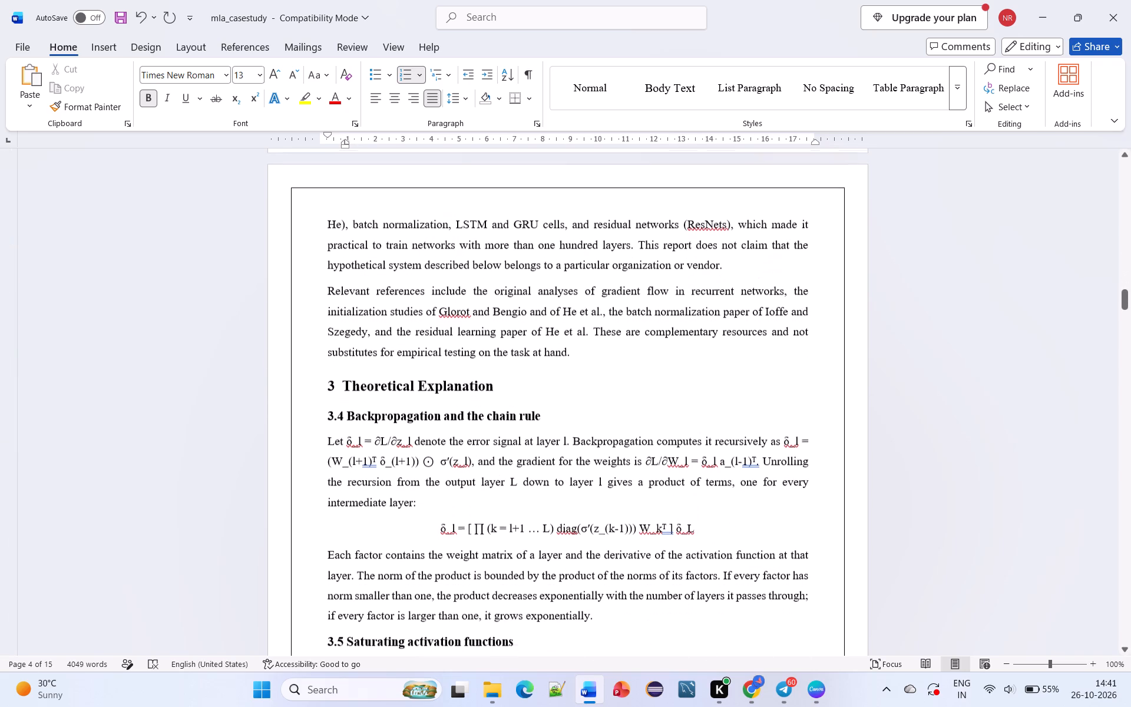
scroll(345, 569, up, 4)
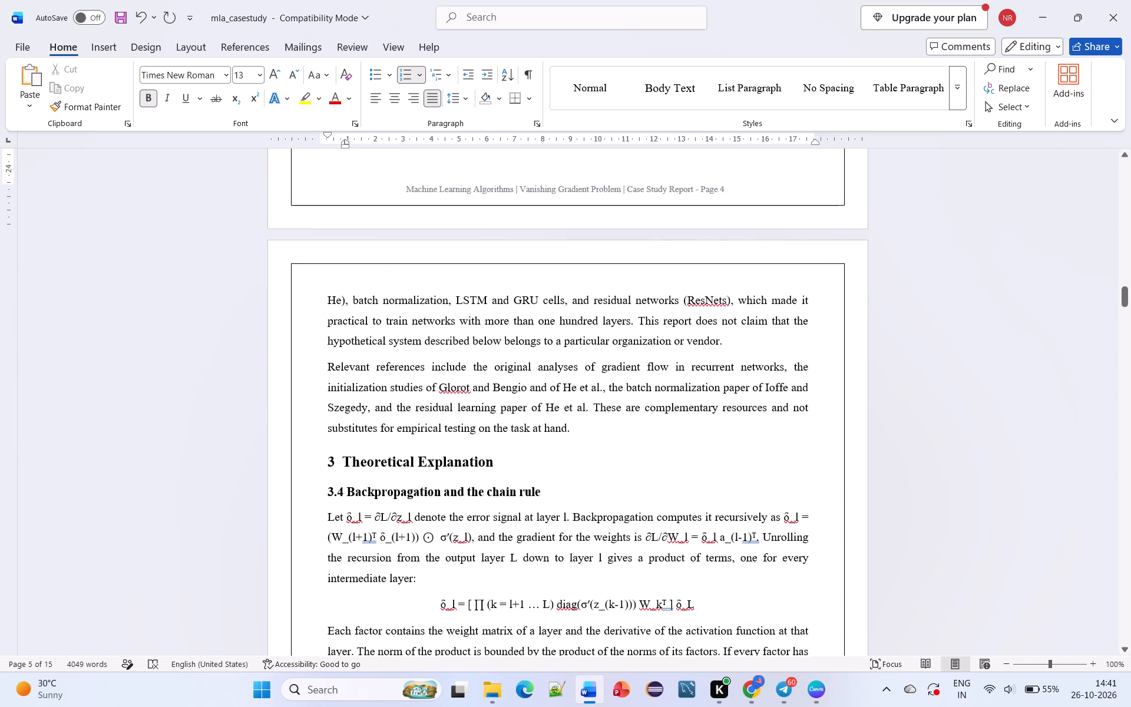
Change the number of the "Historical and industry example" heading to 2.3.
scroll(345, 569, up, 5)
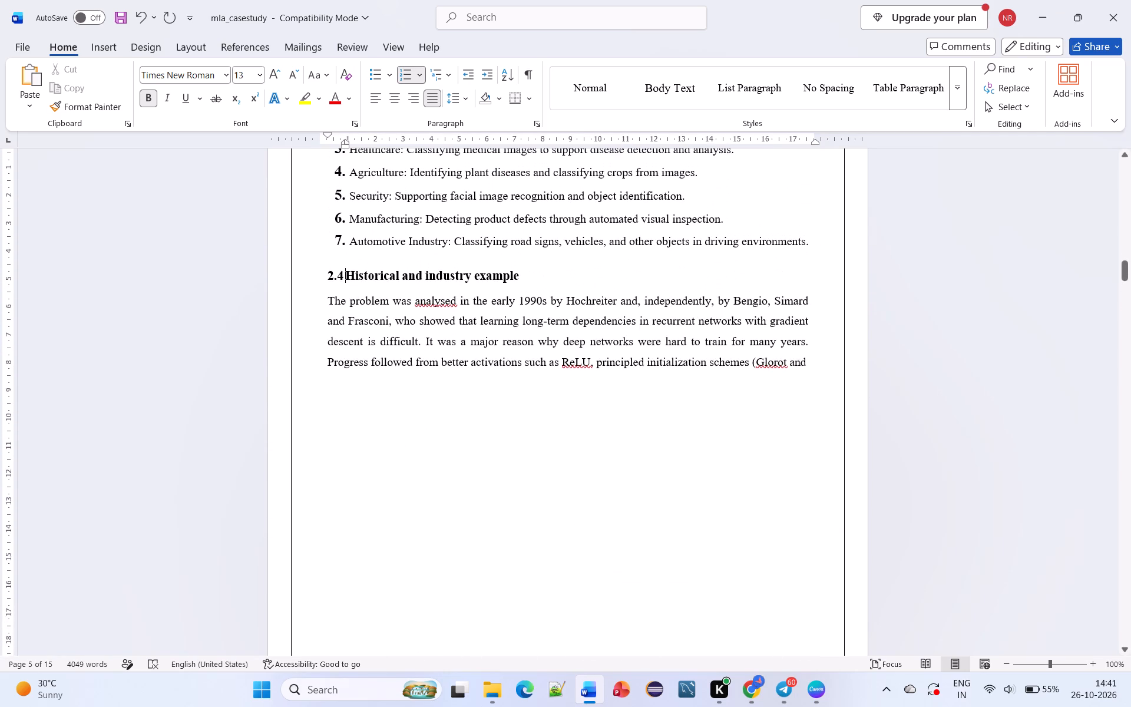
scroll(345, 569, up, 3)
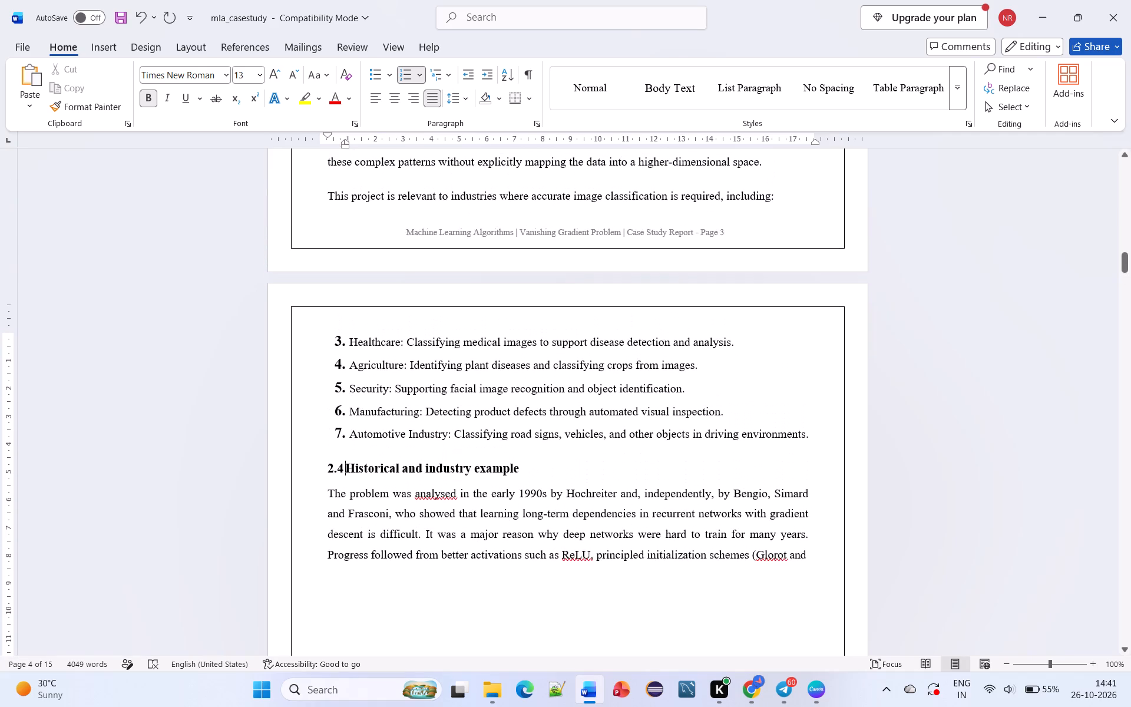
key(BackSpace)
text(2.4)
key(BackSpace)
text(3)
key(space)
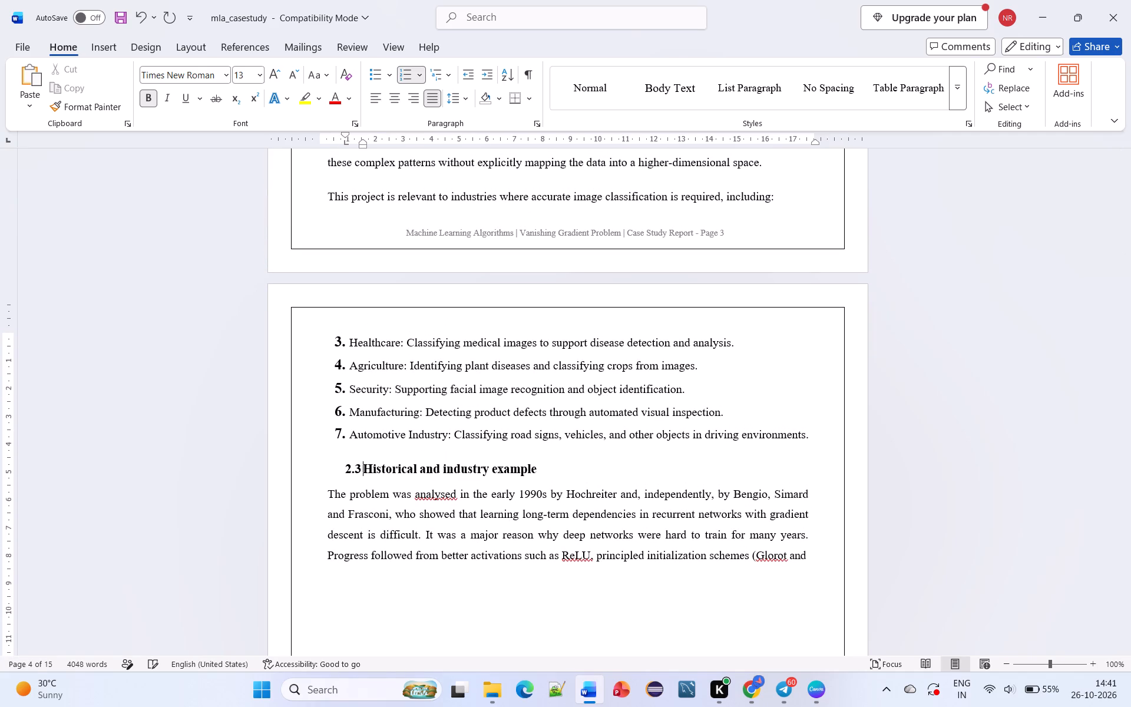
Shift the 2.3 "Historical and industry example" heading outward toward the page margin to remove its extra indent.
scroll(345, 569, up, 3)
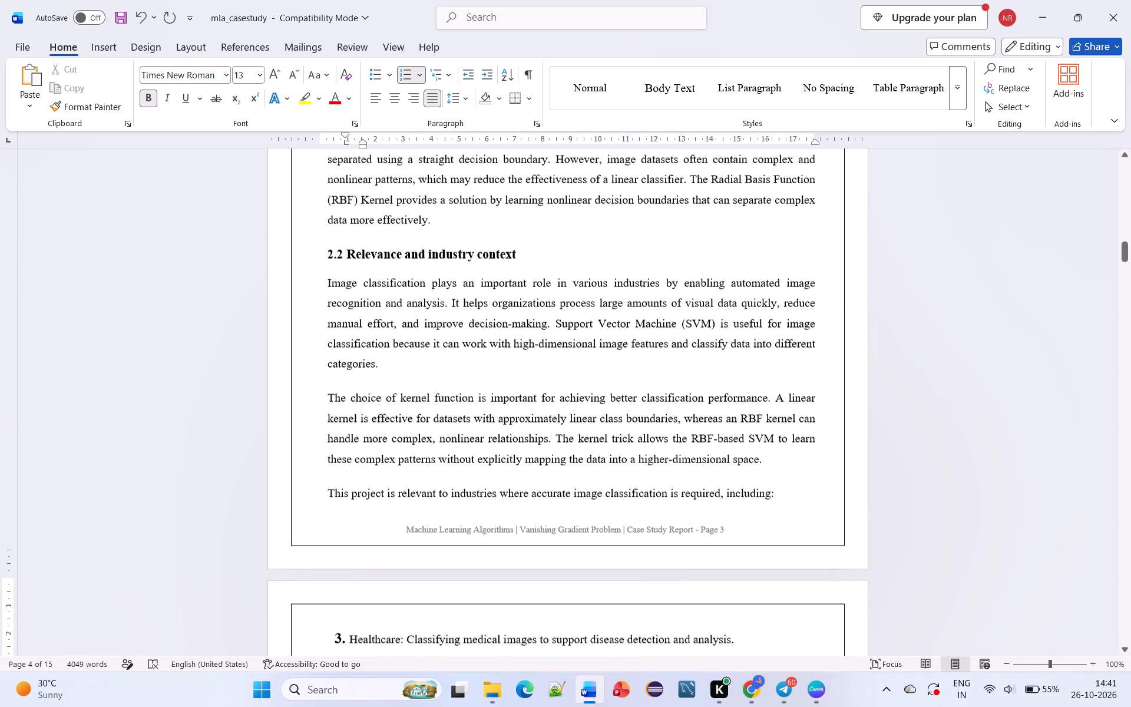
scroll(345, 569, up, 1)
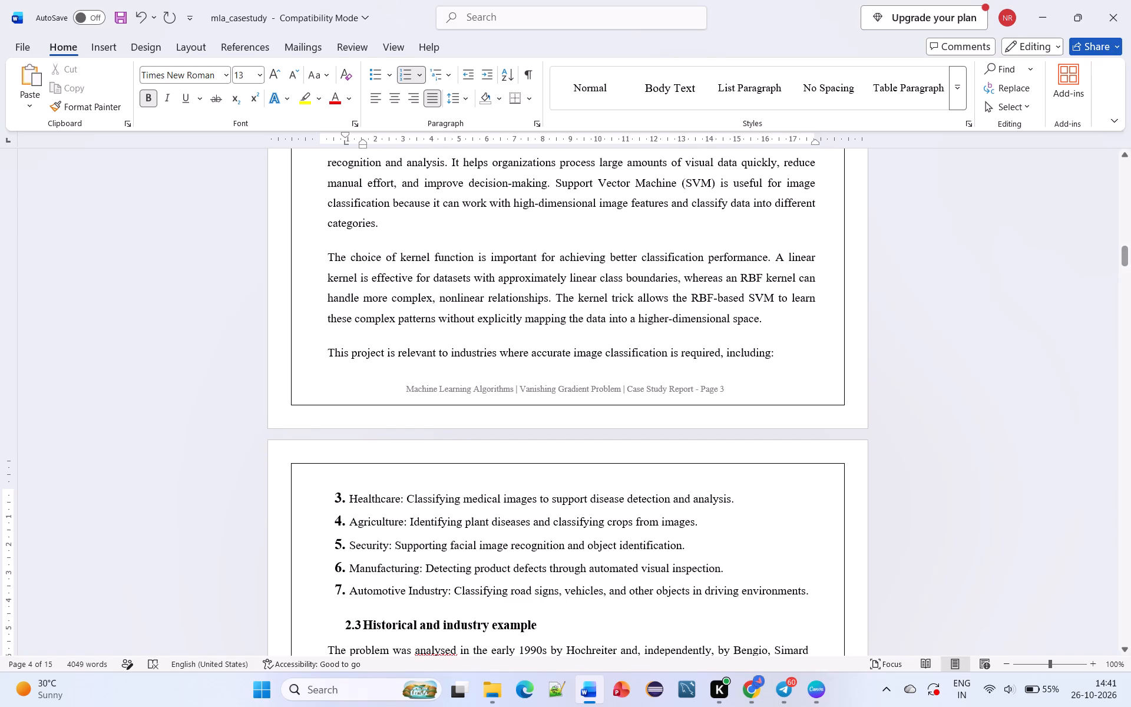
click(344, 627)
key(Left)
key(Left)
key(BackSpace)
key(BackSpace)
key(BackSpace)
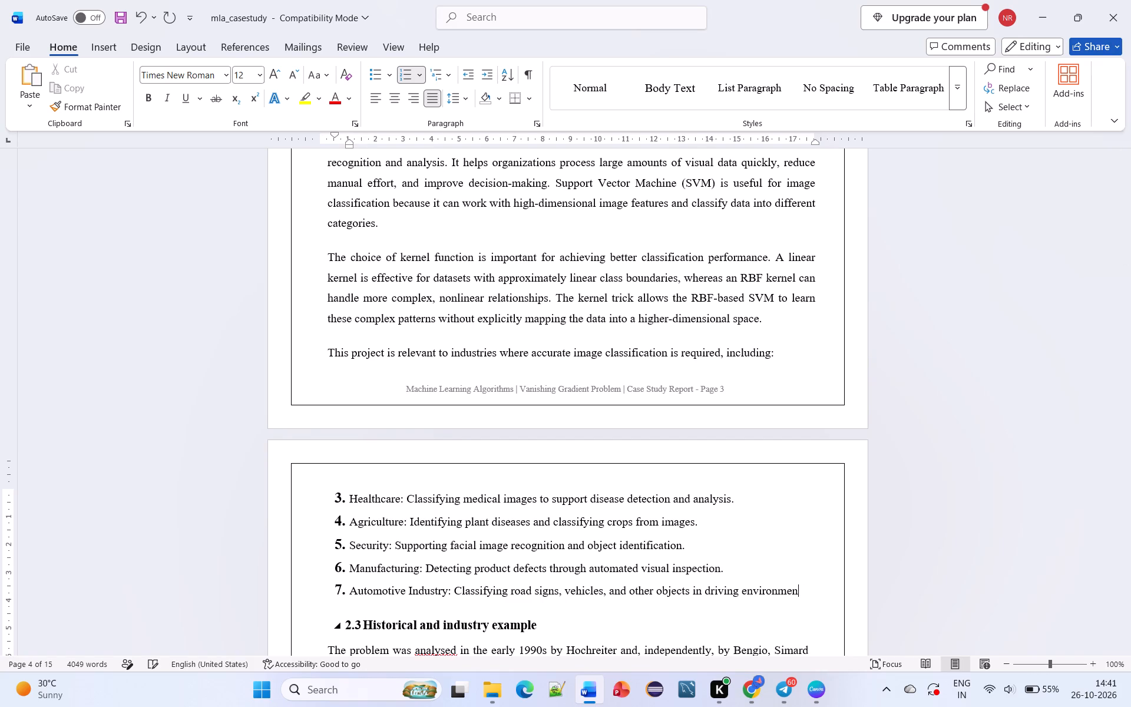
double_click(344, 627)
drag(349, 622, 335, 622)
double_click(350, 626)
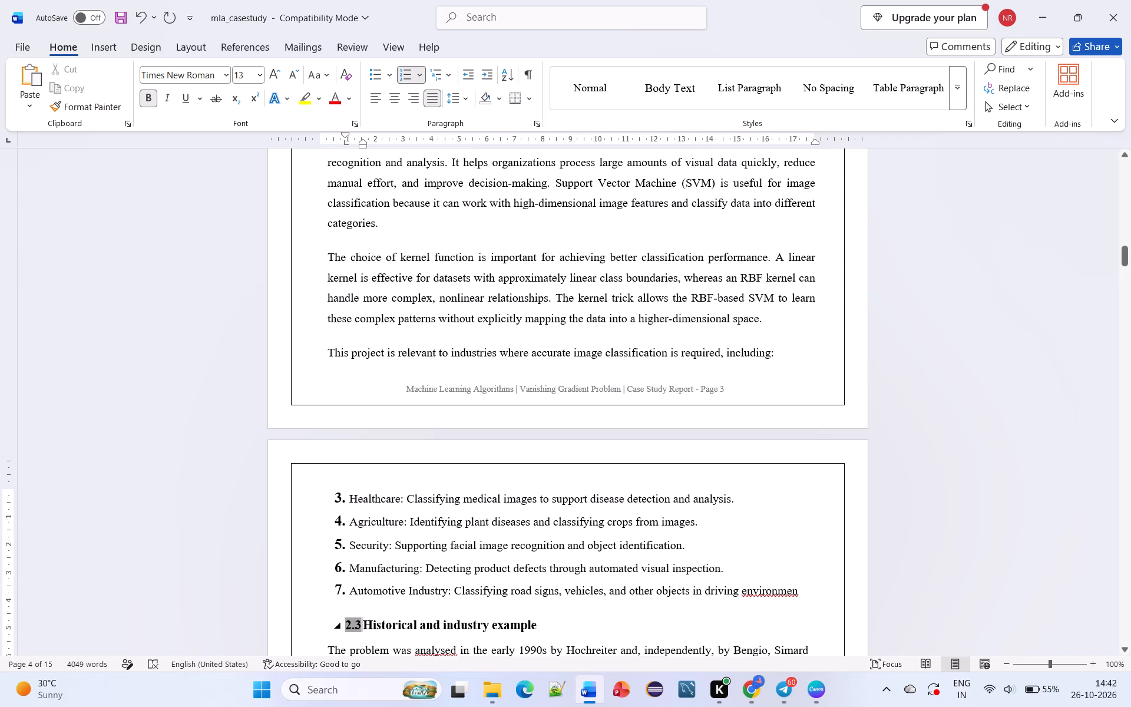
drag(350, 626, 326, 627)
click(402, 619)
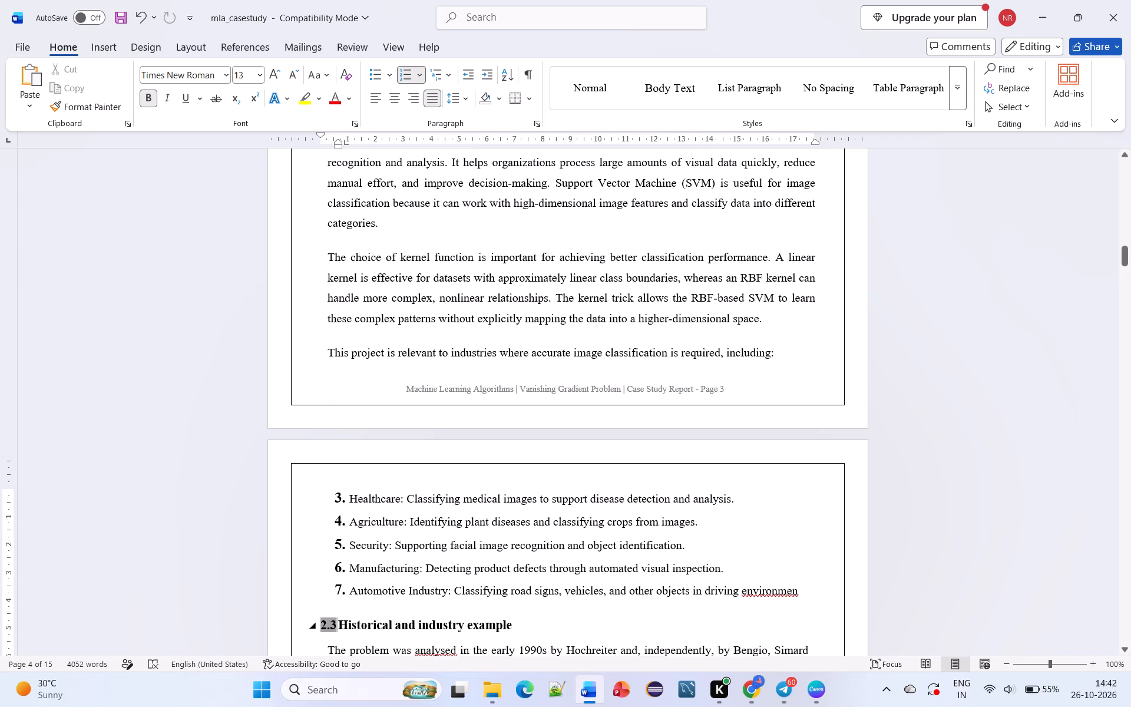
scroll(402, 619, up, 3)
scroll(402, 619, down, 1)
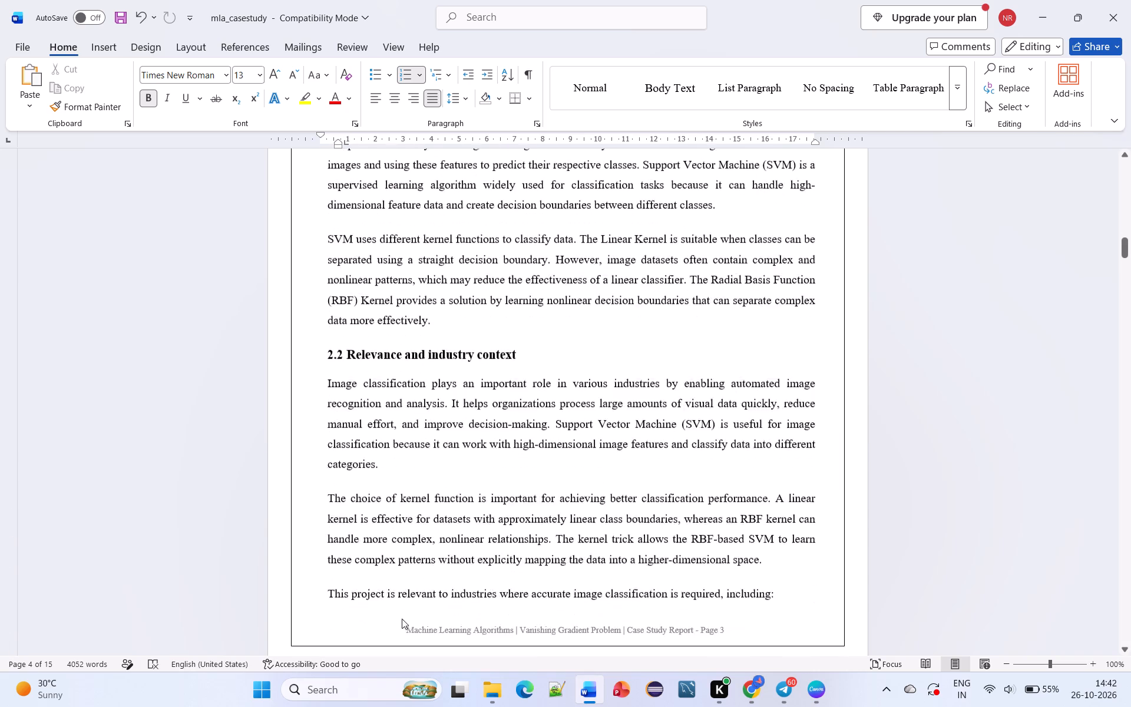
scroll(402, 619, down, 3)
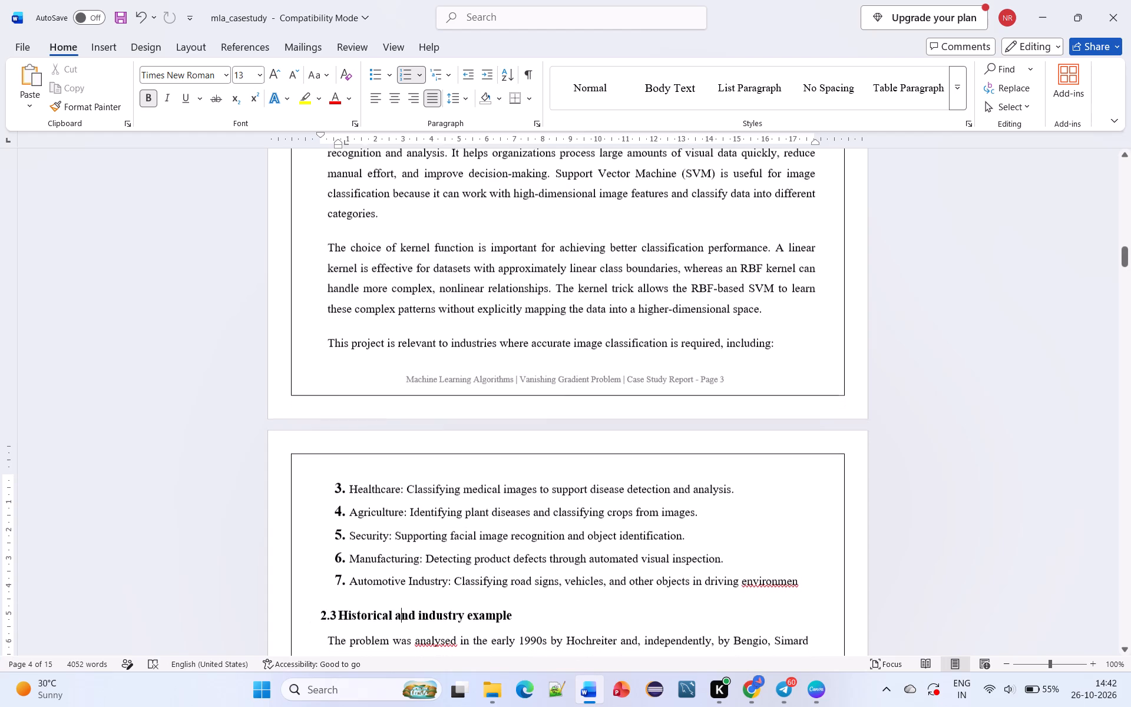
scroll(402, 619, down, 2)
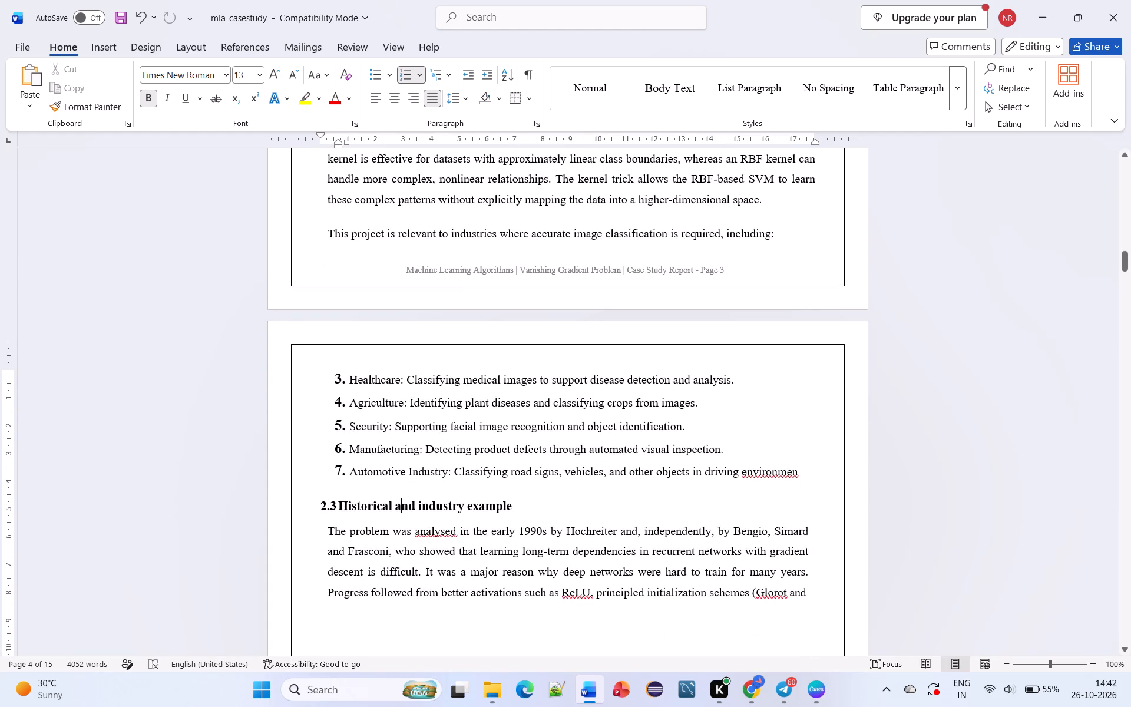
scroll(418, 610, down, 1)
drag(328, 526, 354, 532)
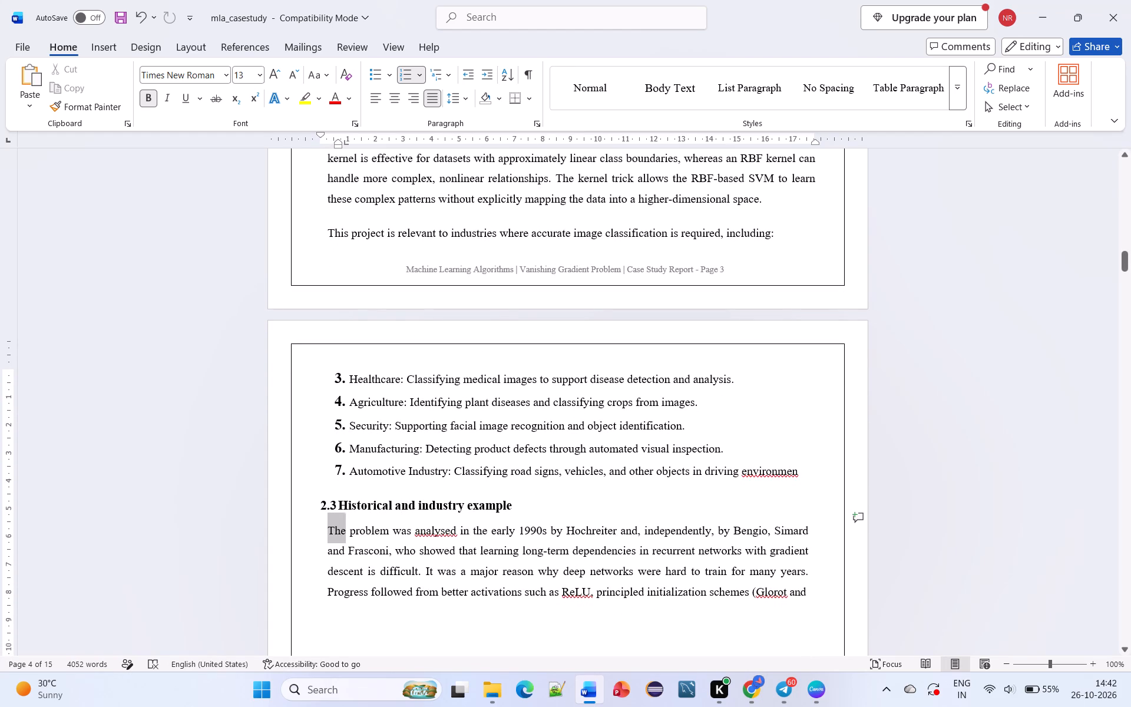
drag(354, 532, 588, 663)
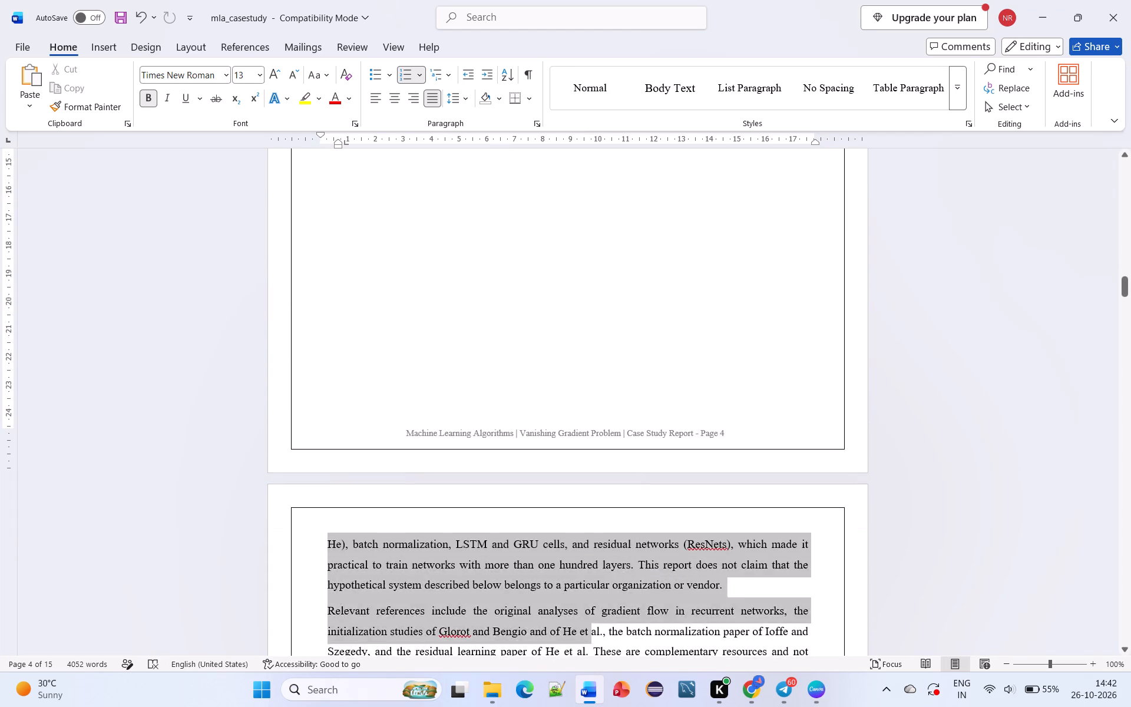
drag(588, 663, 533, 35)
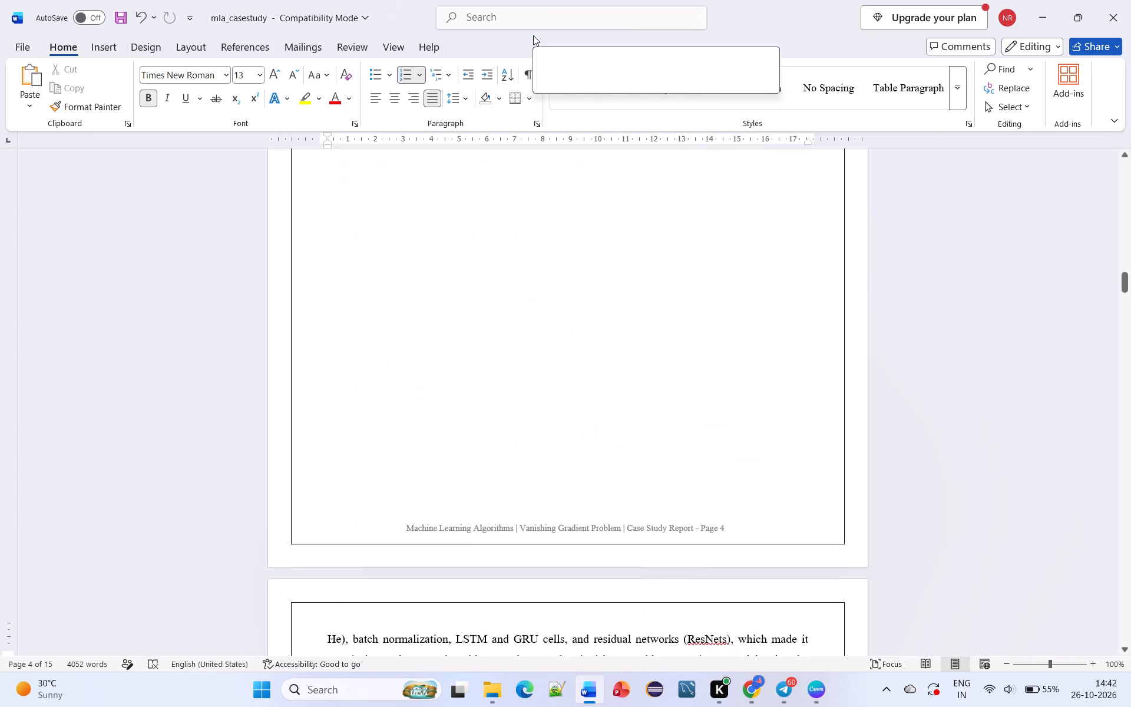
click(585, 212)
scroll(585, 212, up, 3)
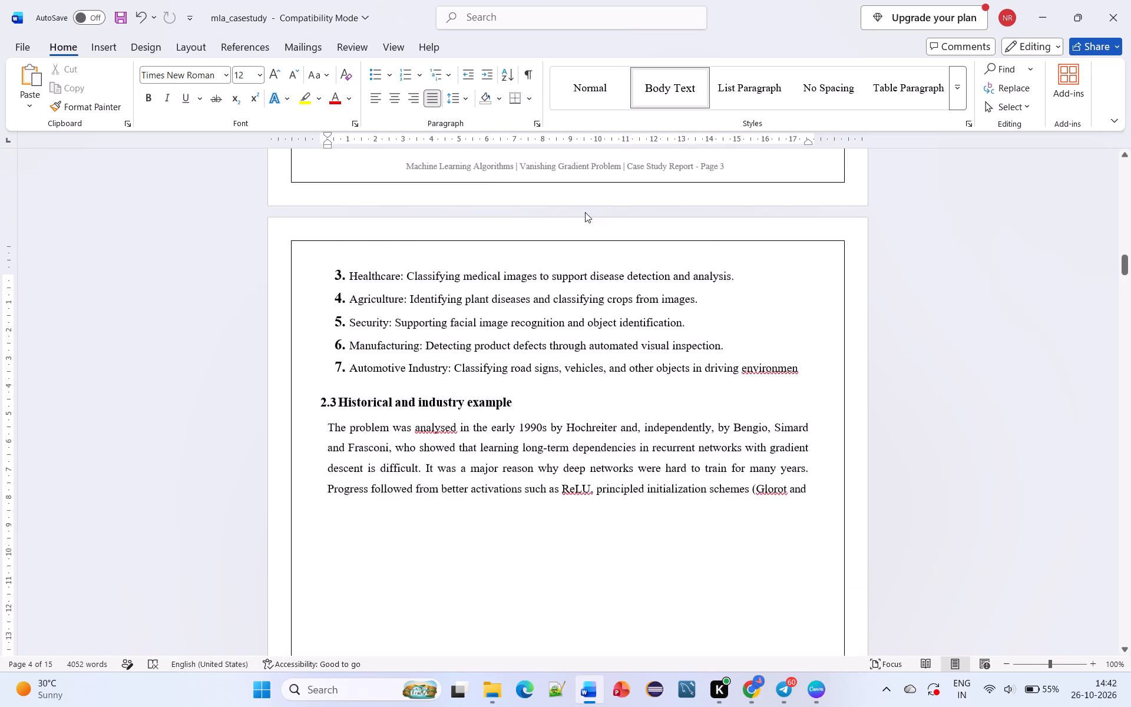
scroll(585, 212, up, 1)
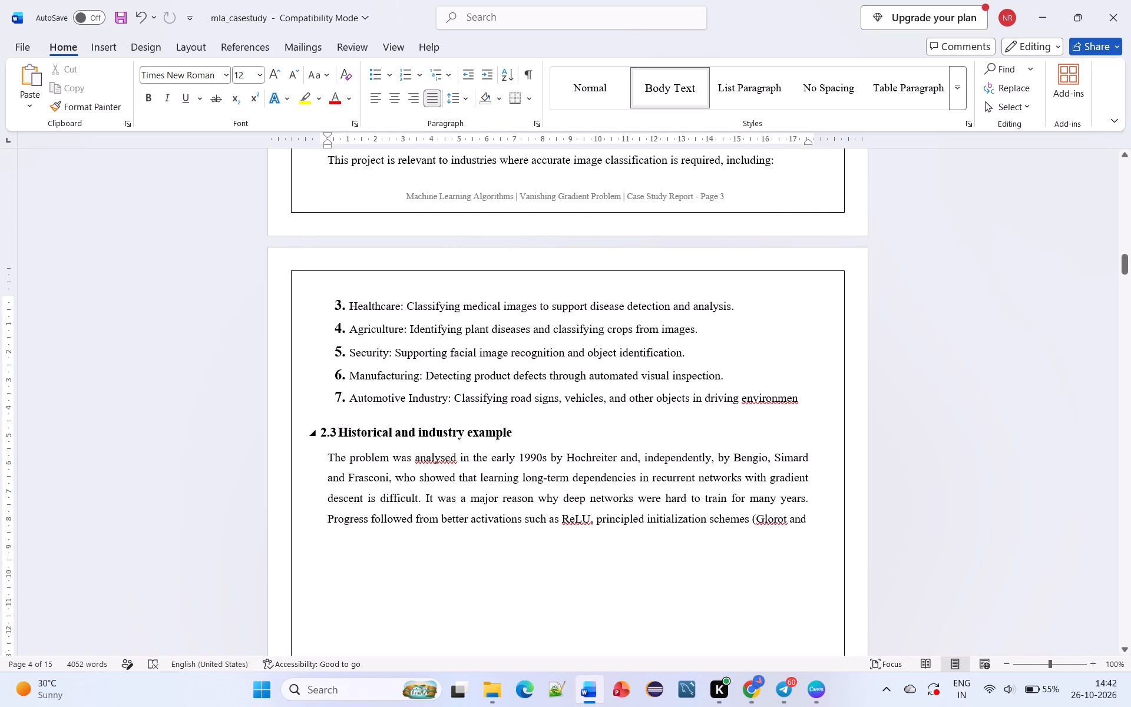
Add a space between the number 2.3 and the heading text "Historical and industry example".
click(341, 430)
key(space)
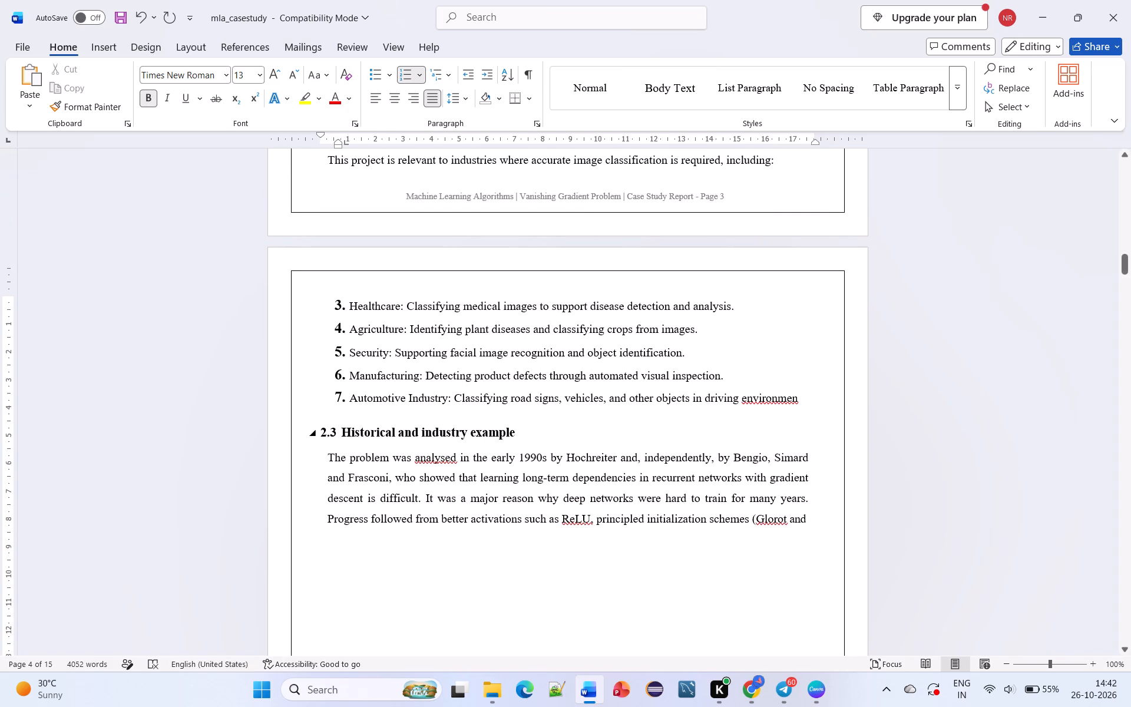
drag(522, 439, 352, 431)
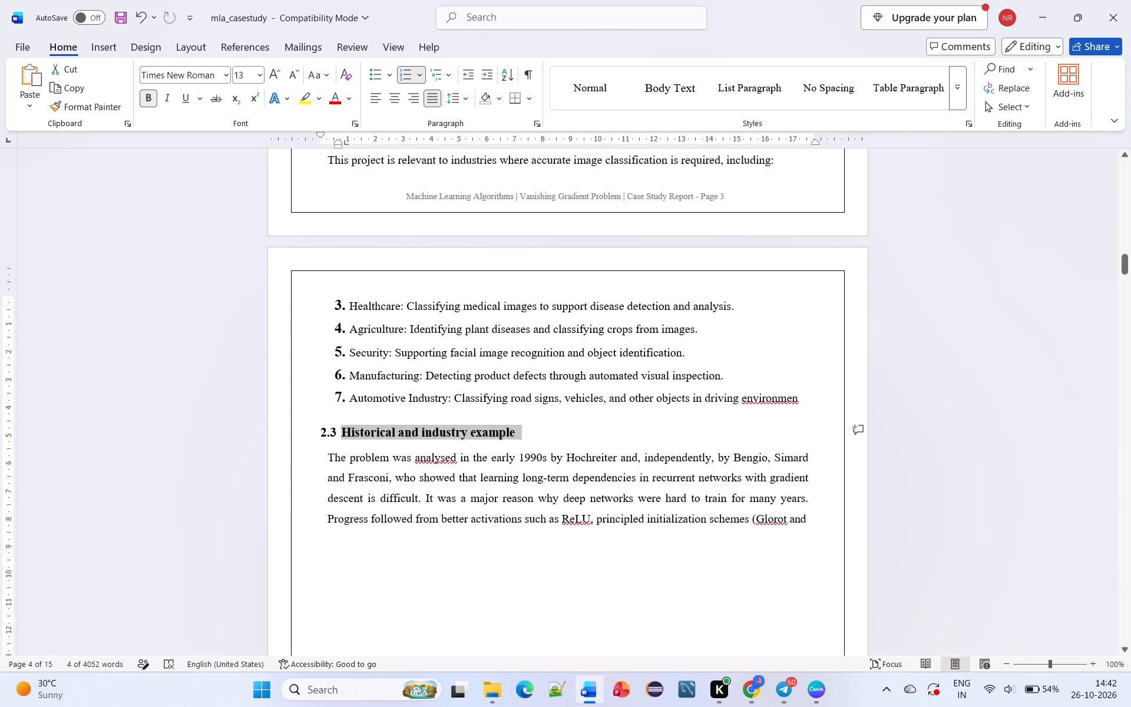
click(349, 475)
drag(326, 457, 528, 706)
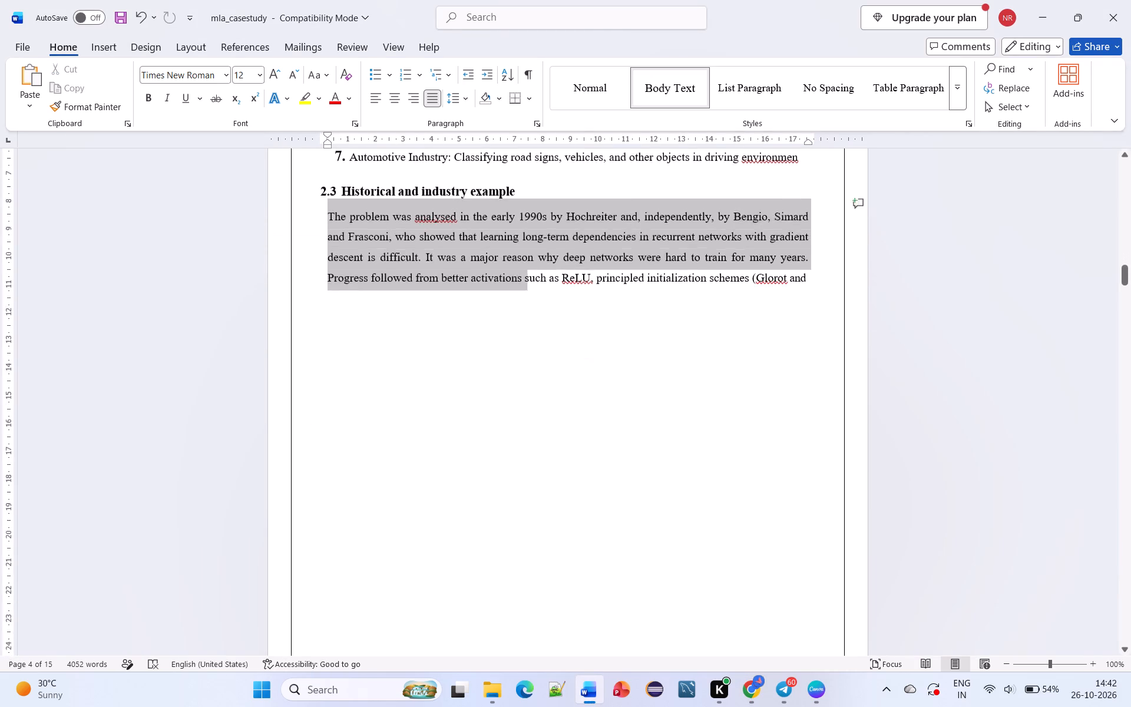
drag(528, 706, 442, 145)
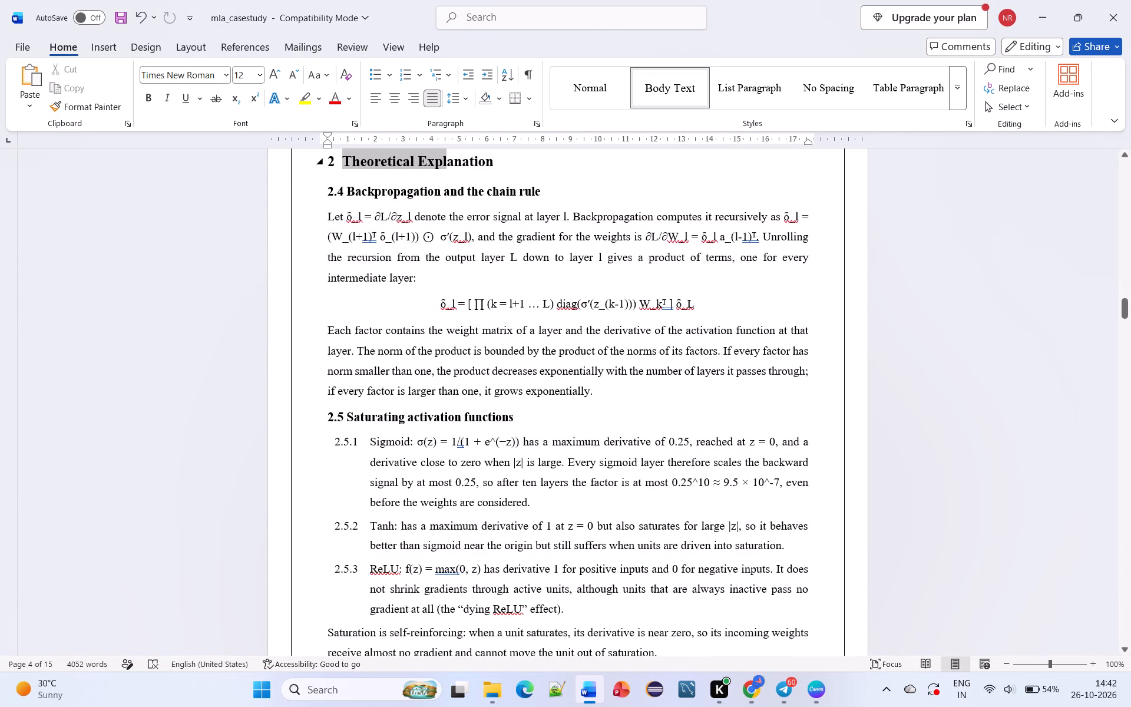
drag(442, 145, 601, 230)
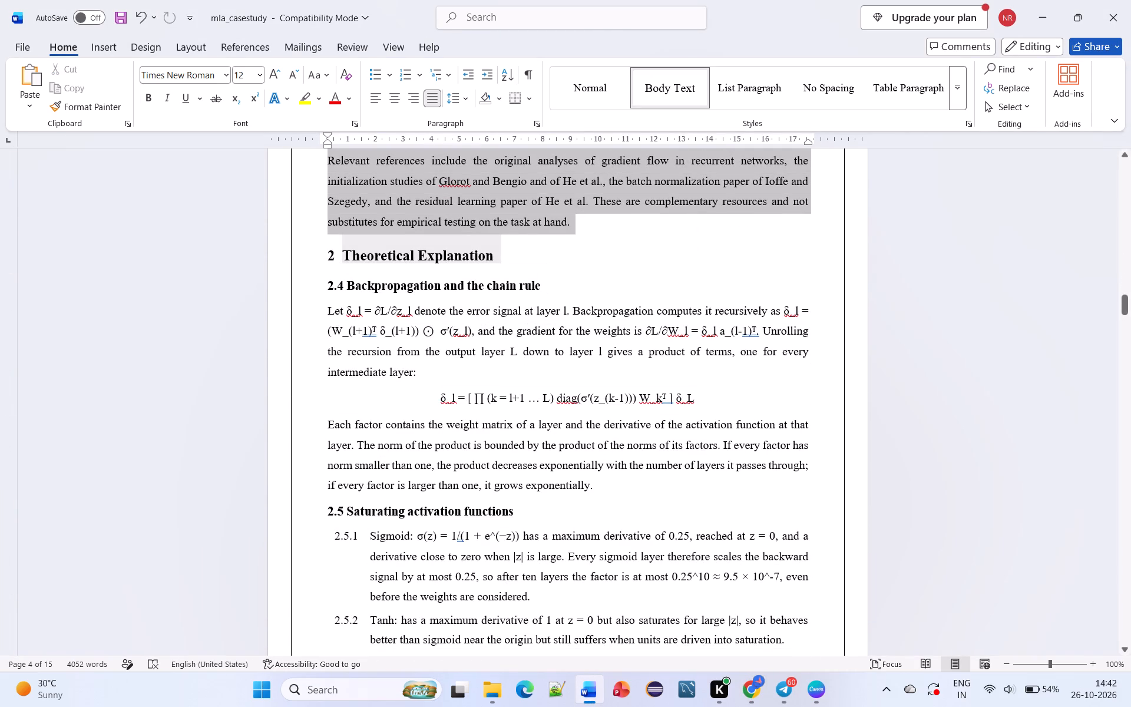
drag(601, 230, 583, 229)
click(583, 229)
drag(583, 229, 447, 644)
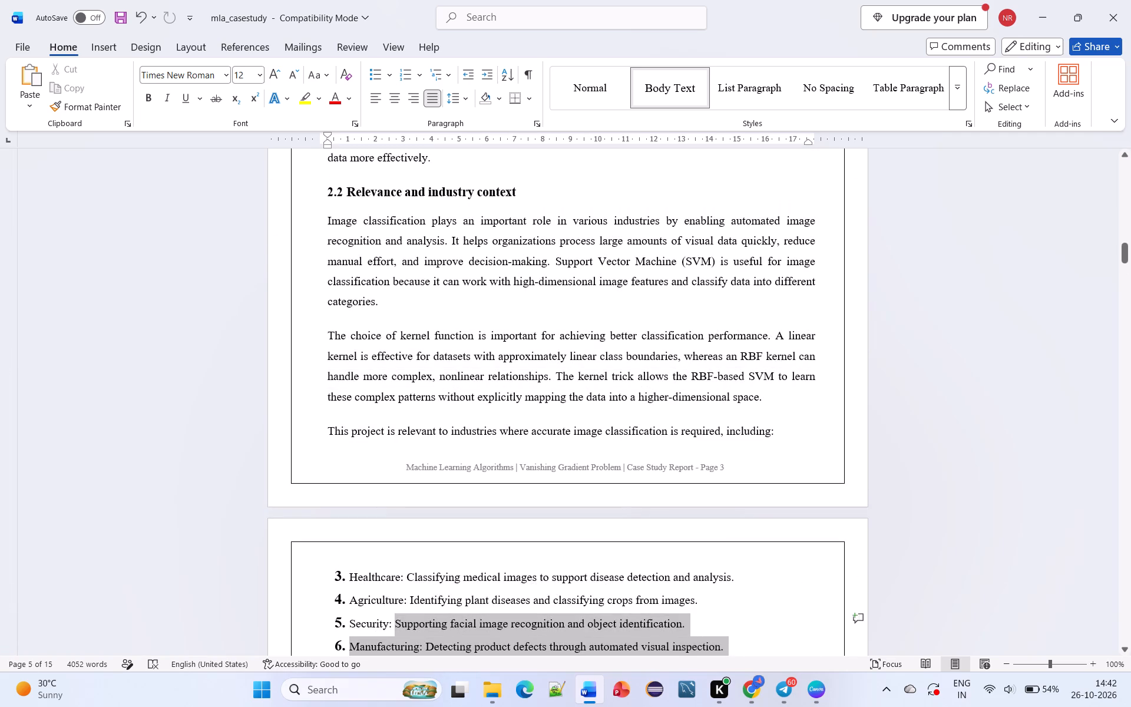
drag(447, 644, 332, 380)
key(ctrl+v)
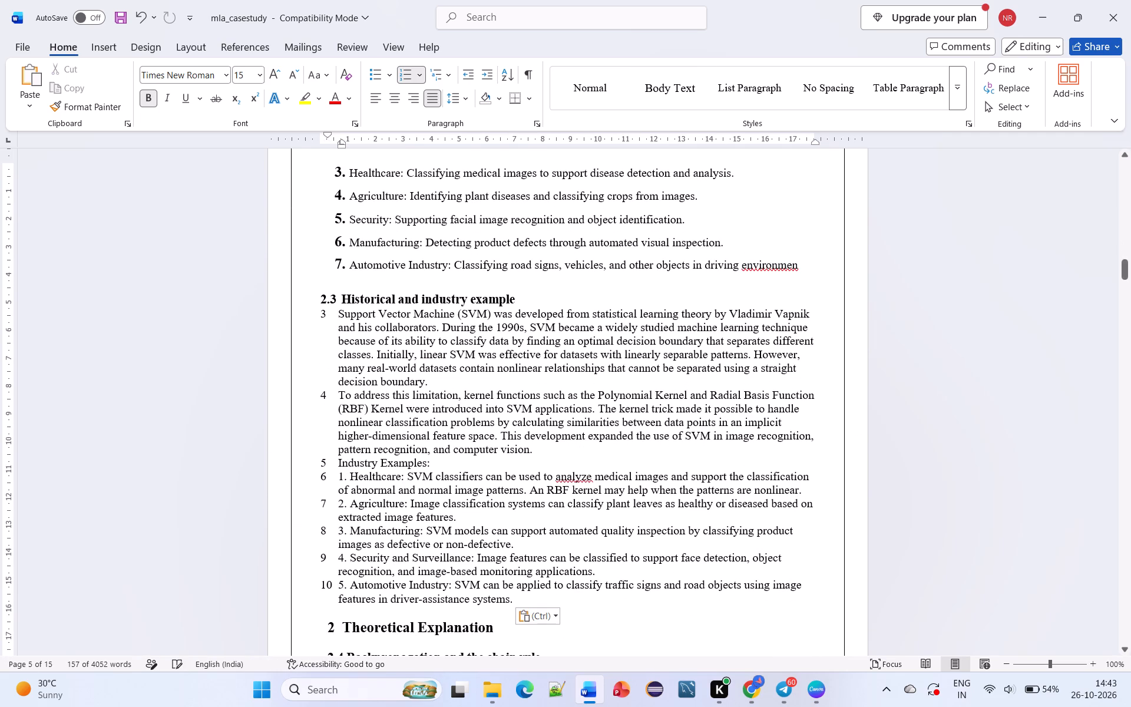
Justify the new body text under heading 2.3 and set its line spacing to 1.5.
drag(339, 315, 617, 620)
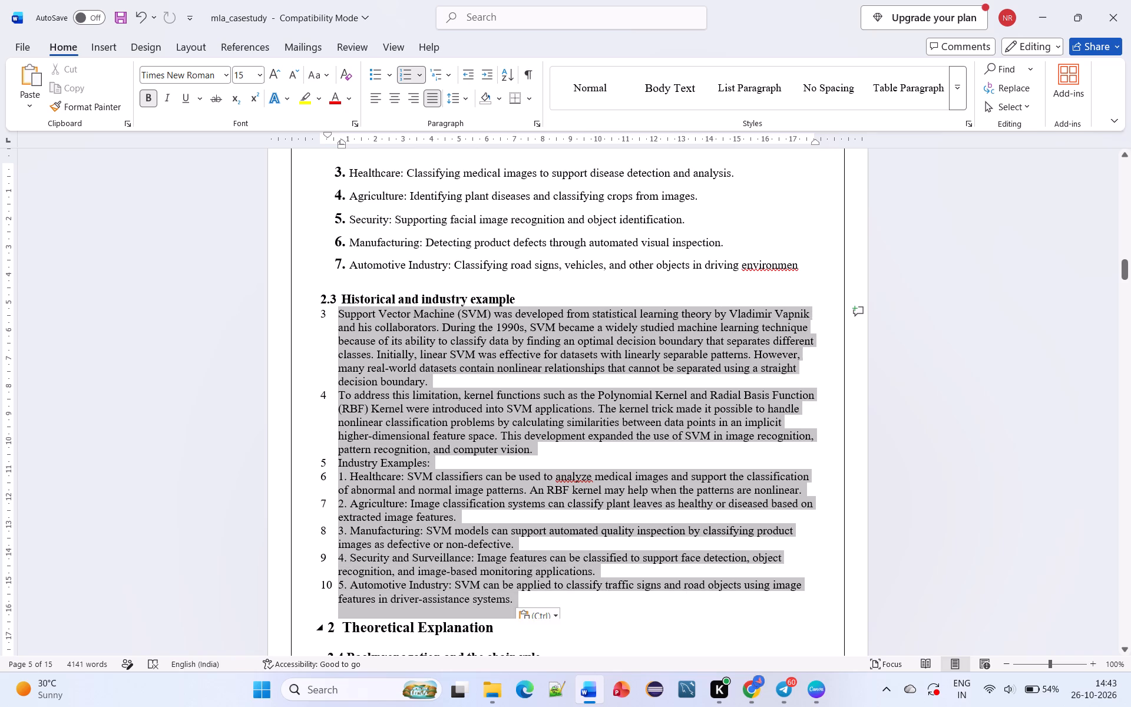
drag(617, 620, 614, 603)
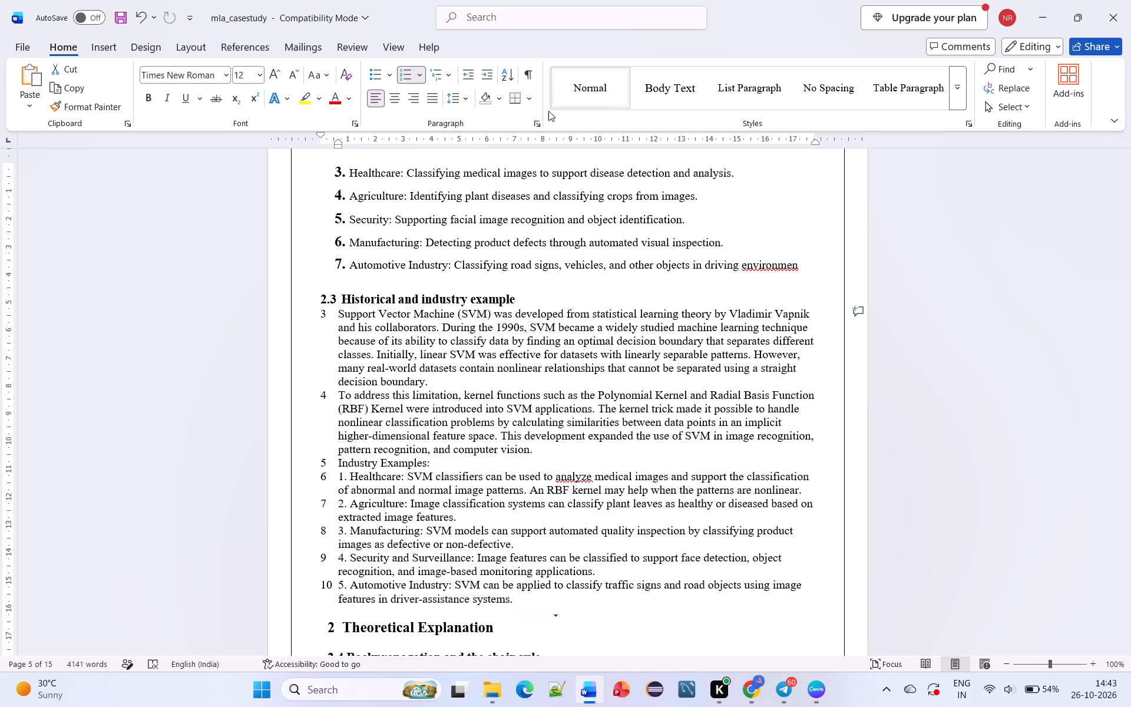
click(432, 100)
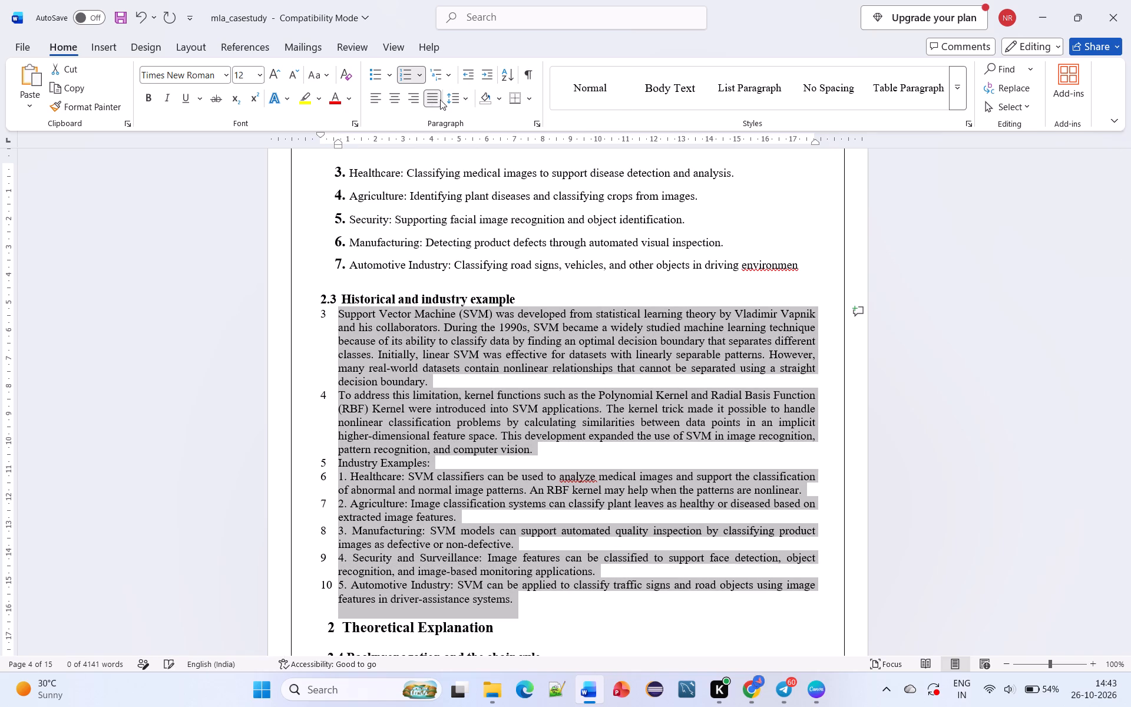
click(457, 97)
click(472, 152)
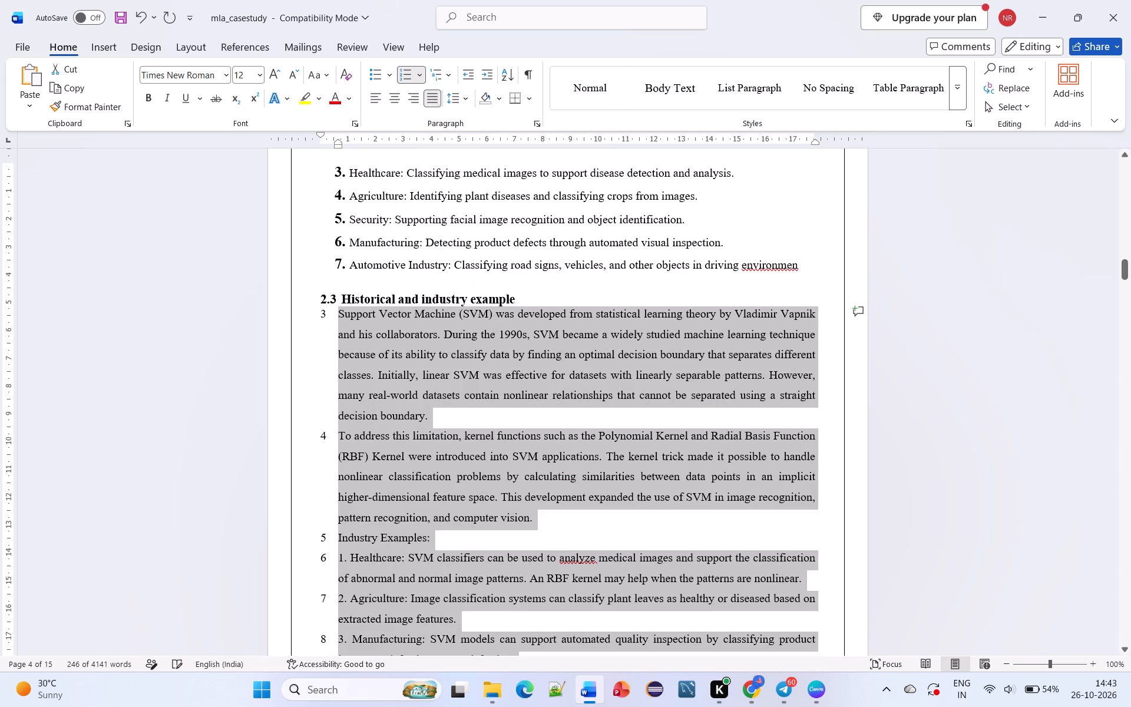
click(542, 421)
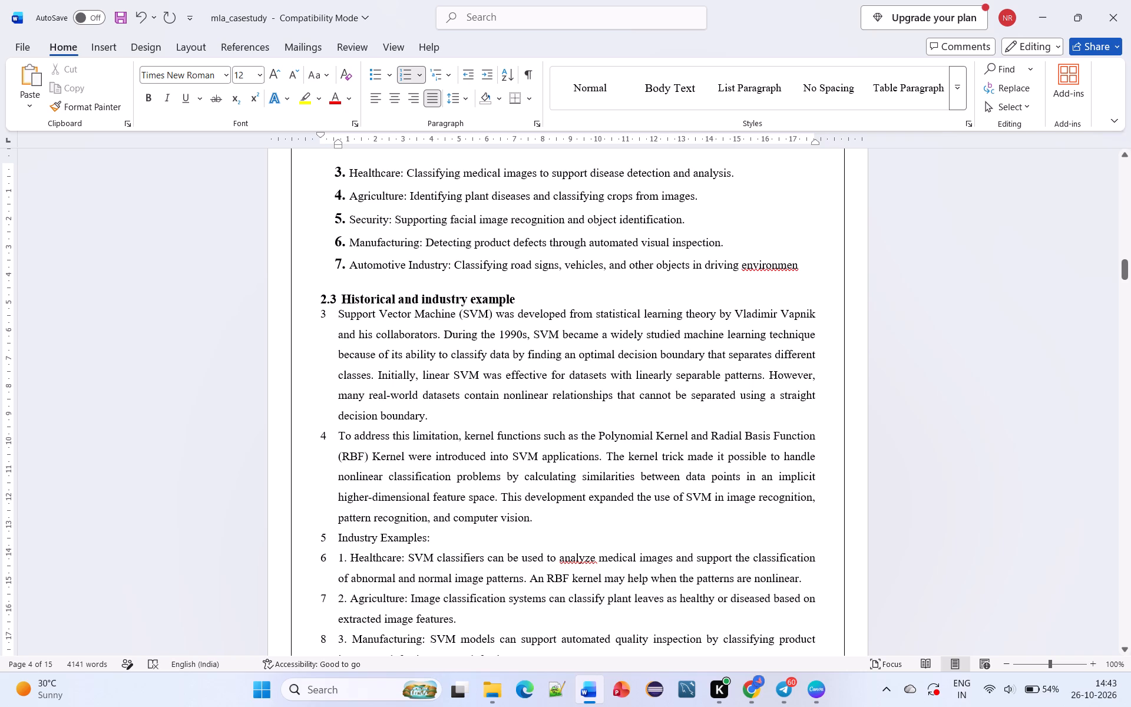
Remove the automatic list numbers from the two background paragraphs and the "Industry Examples:" line in section 2.3.
click(328, 321)
key(BackSpace)
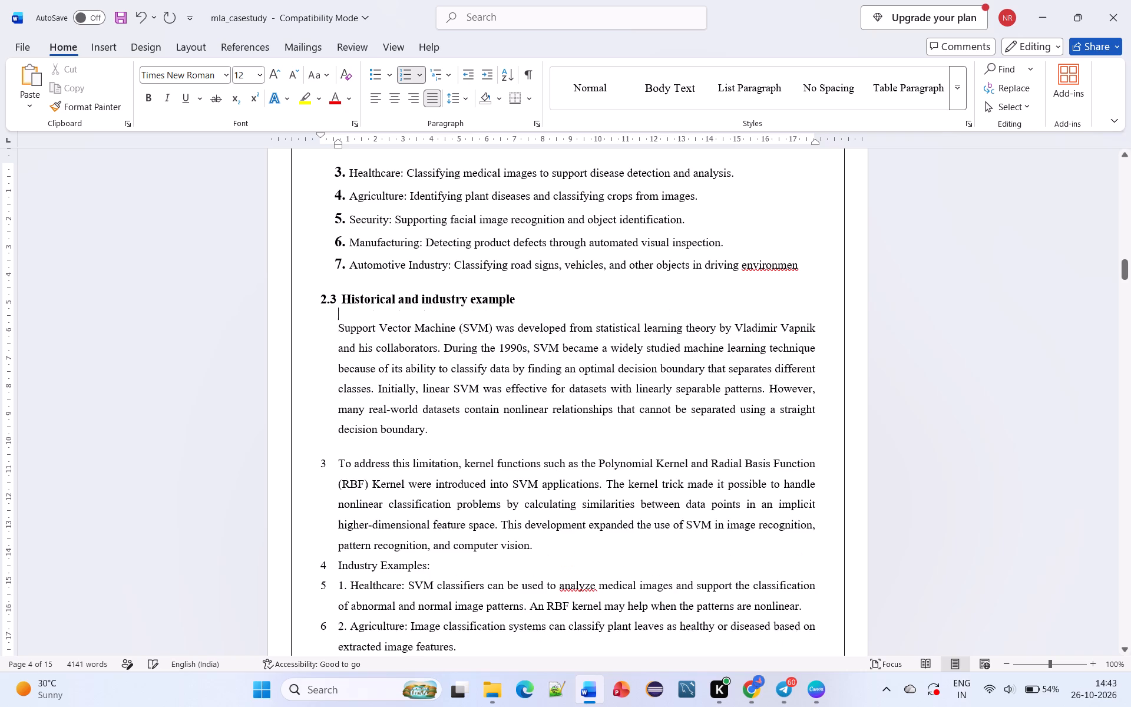
click(328, 450)
click(332, 461)
key(BackSpace)
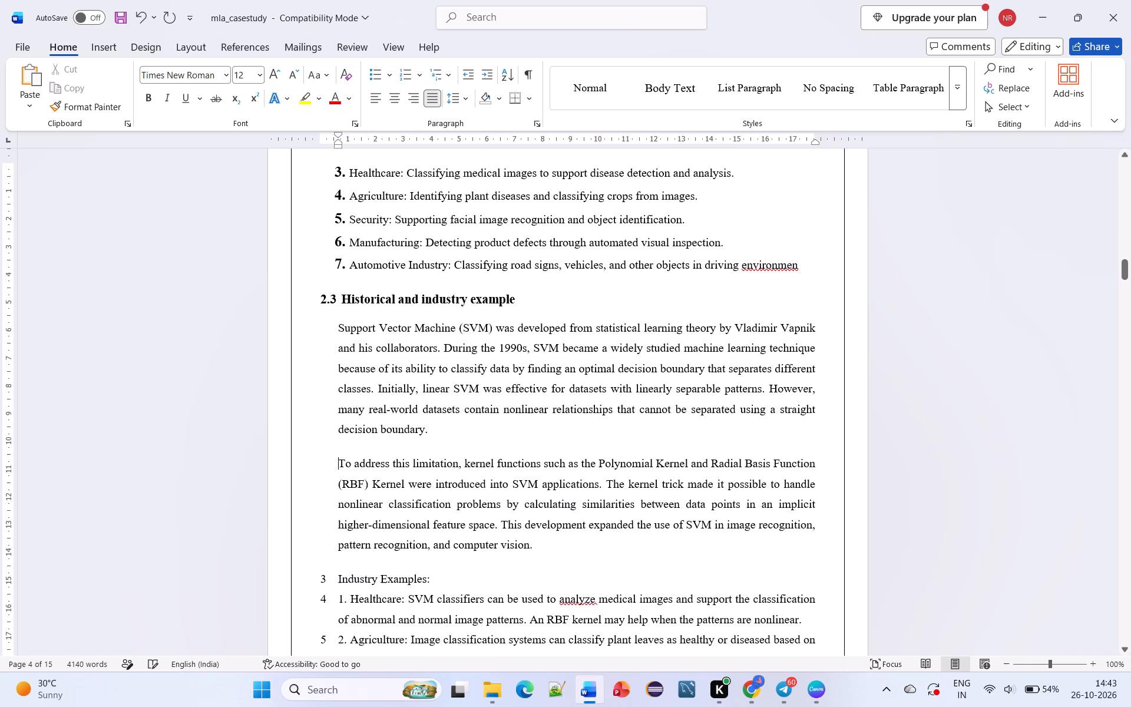
click(333, 580)
key(BackSpace)
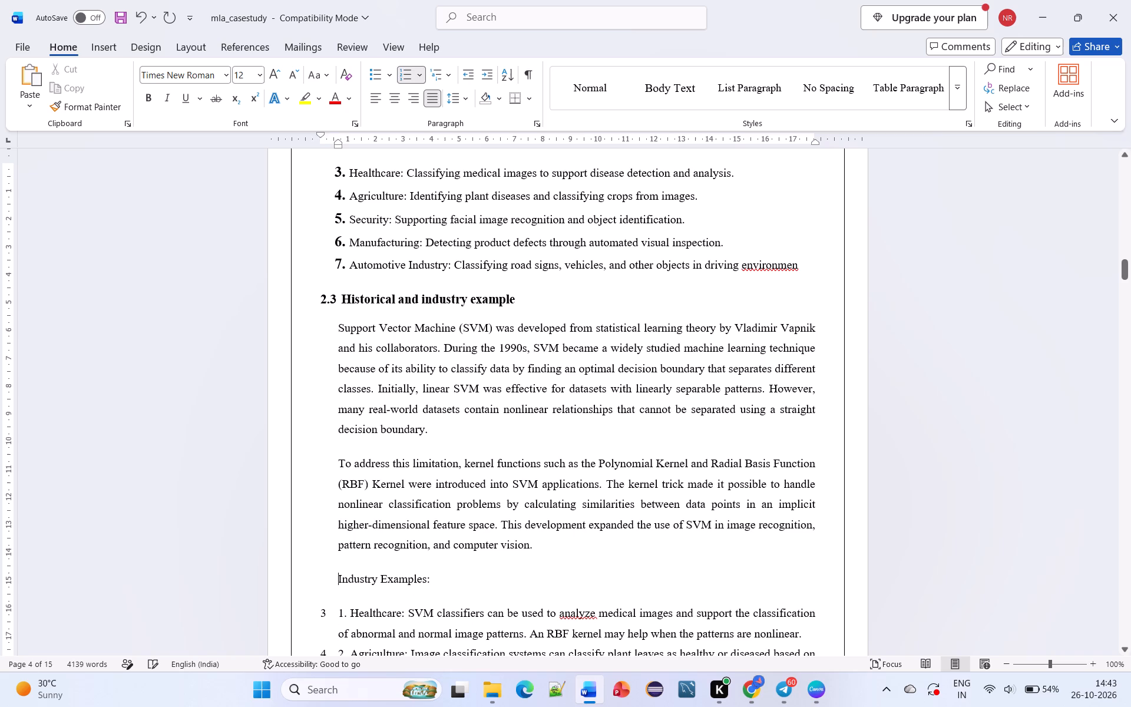
Make the "Industry Examples:" line bold.
drag(432, 583, 366, 578)
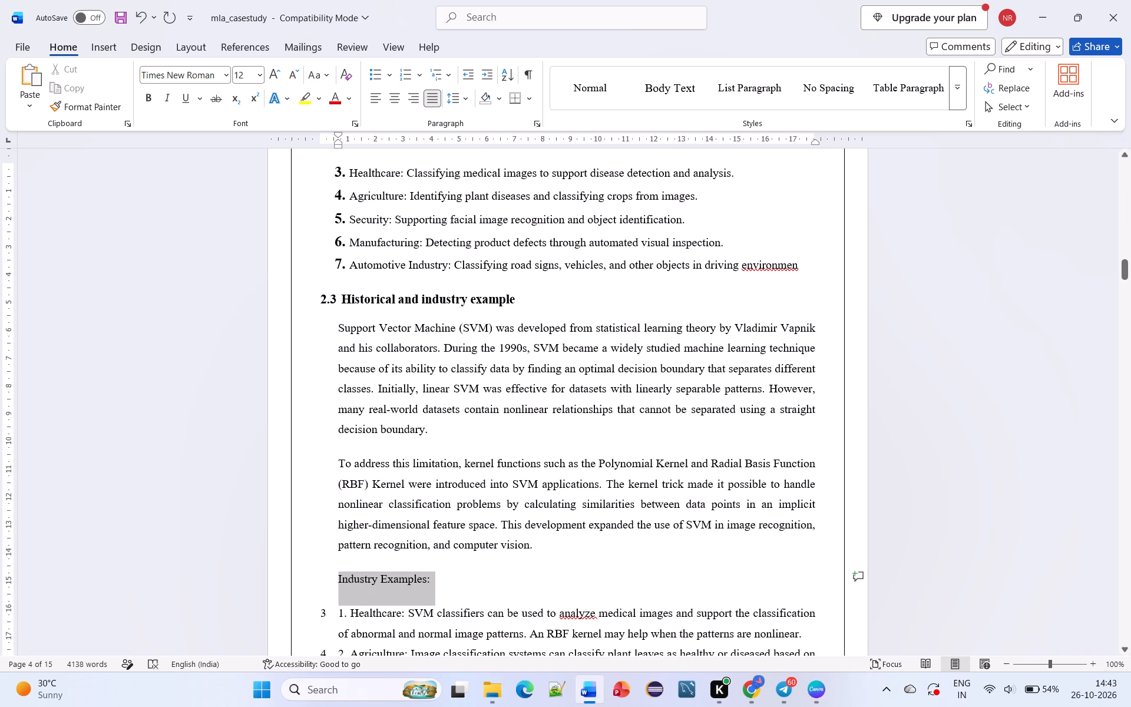
drag(366, 578, 359, 576)
click(366, 551)
click(406, 609)
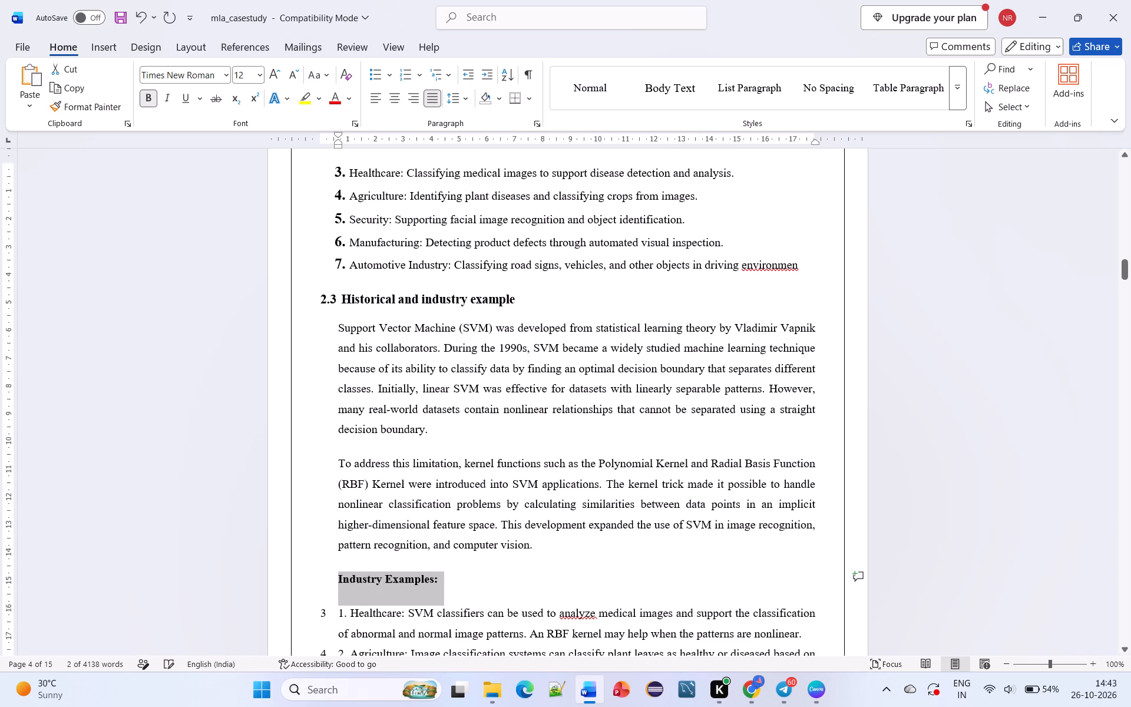
Remove the automatic list numbers before the five industry examples, Healthcare through Automotive Industry, keeping their own 1–5 numbering.
scroll(406, 609, down, 2)
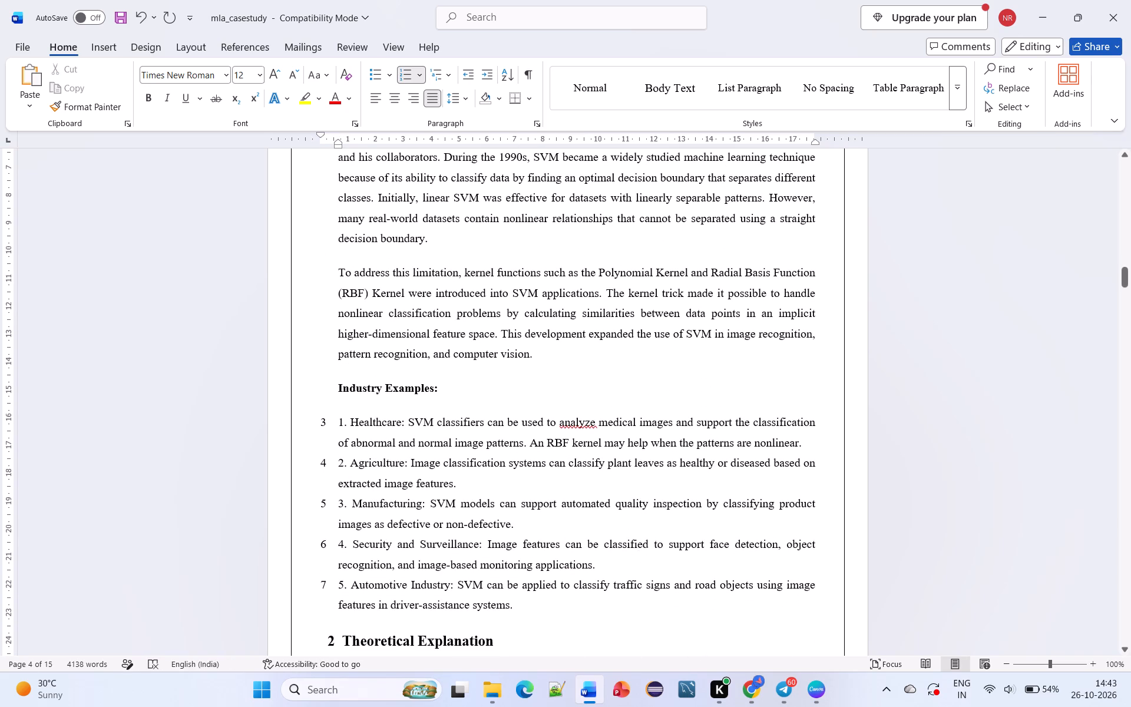
click(328, 420)
double_click(328, 420)
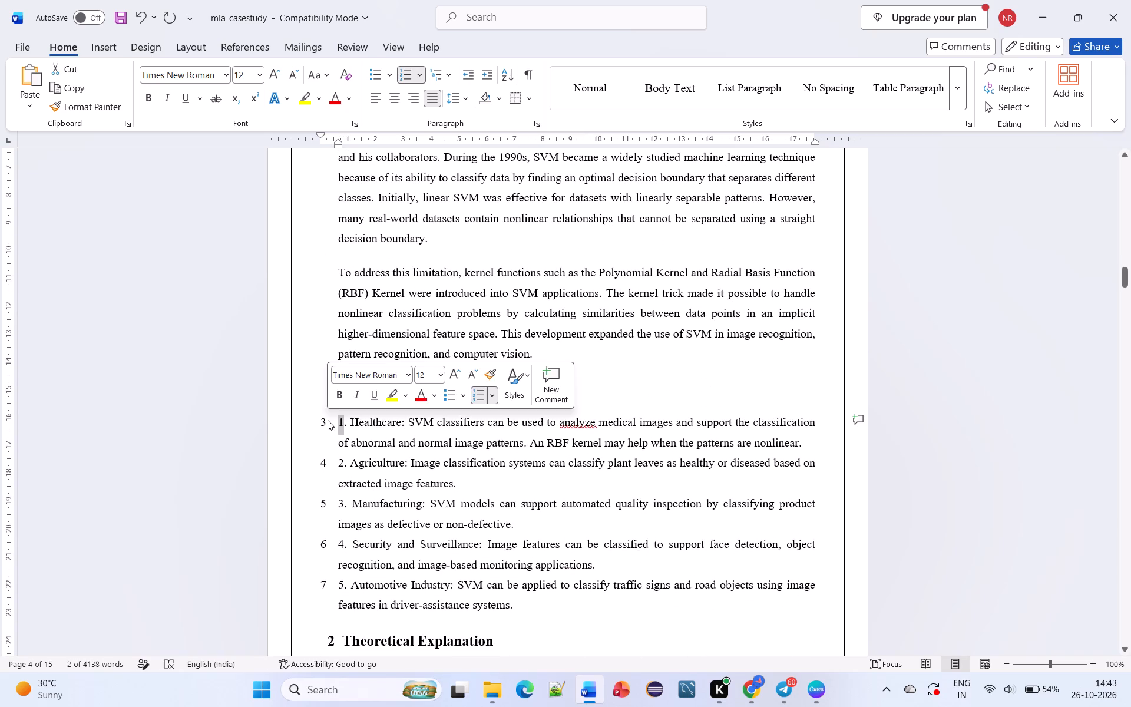
click(328, 420)
drag(328, 420, 309, 424)
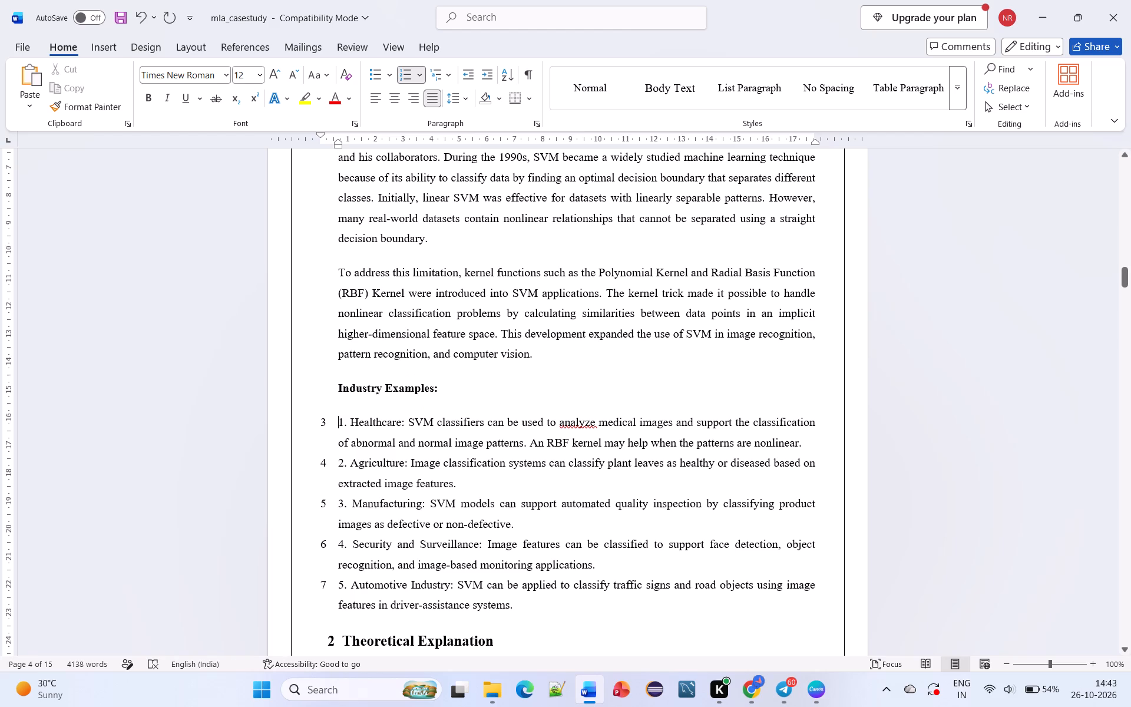
key(BackSpace)
key(Down)
key(Down)
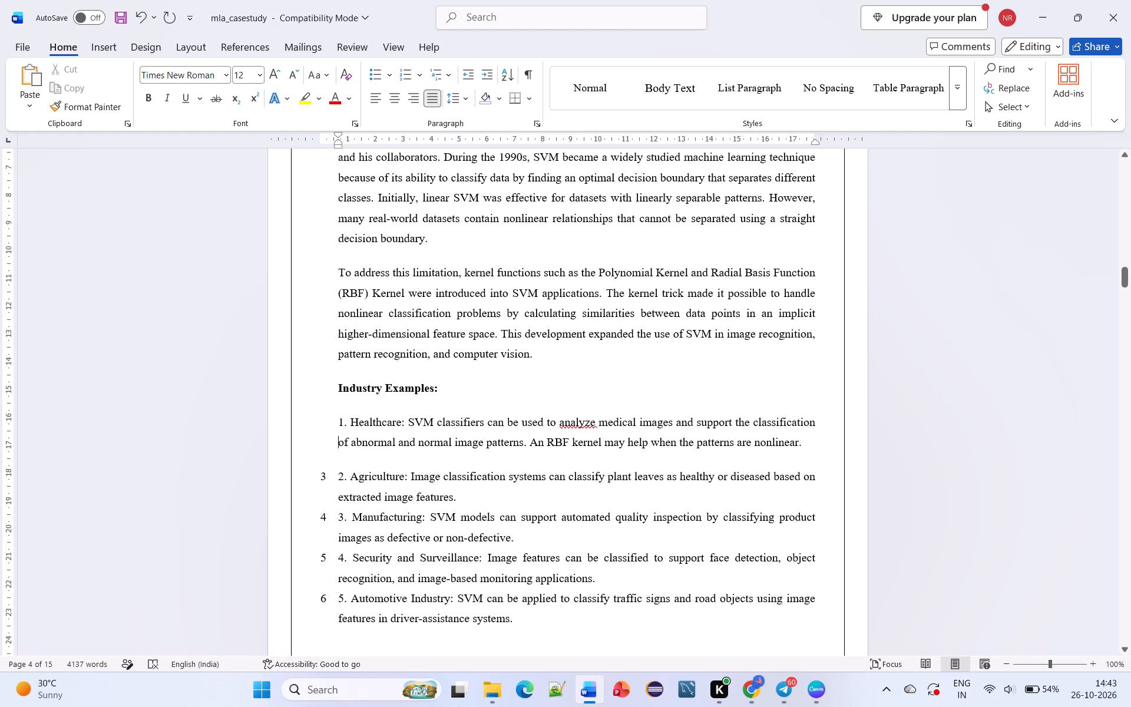
key(Down)
key(Up)
key(BackSpace)
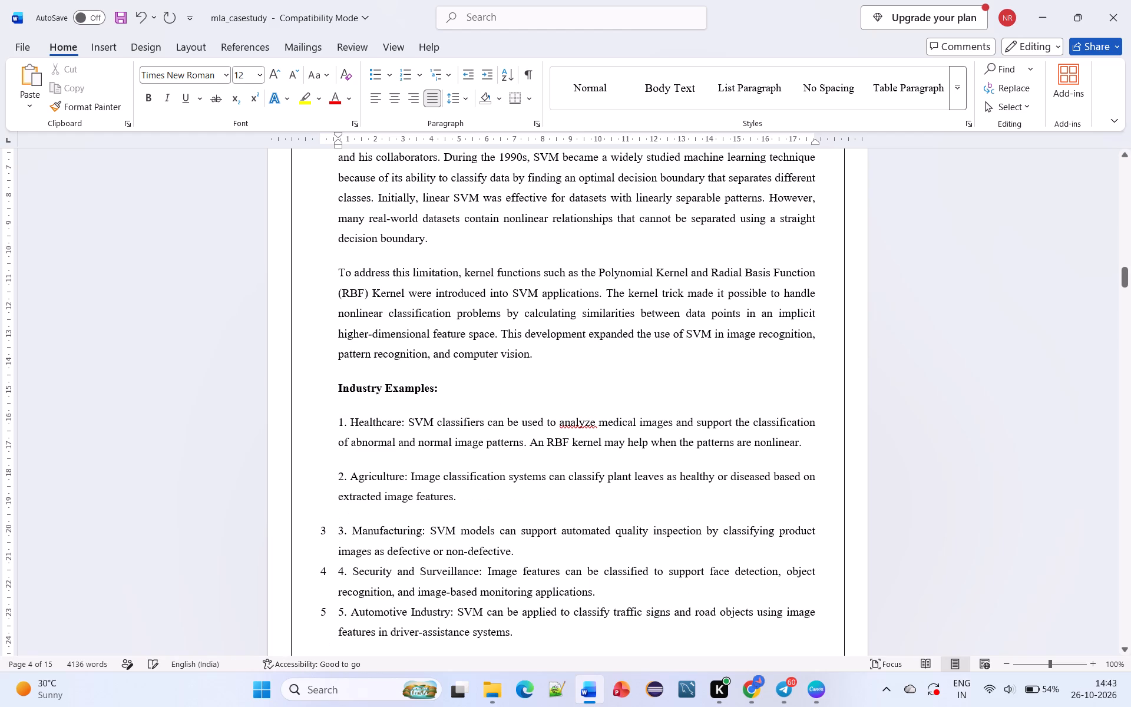
key(Down)
key(Down)
key(BackSpace)
key(Down)
key(Down)
key(Down)
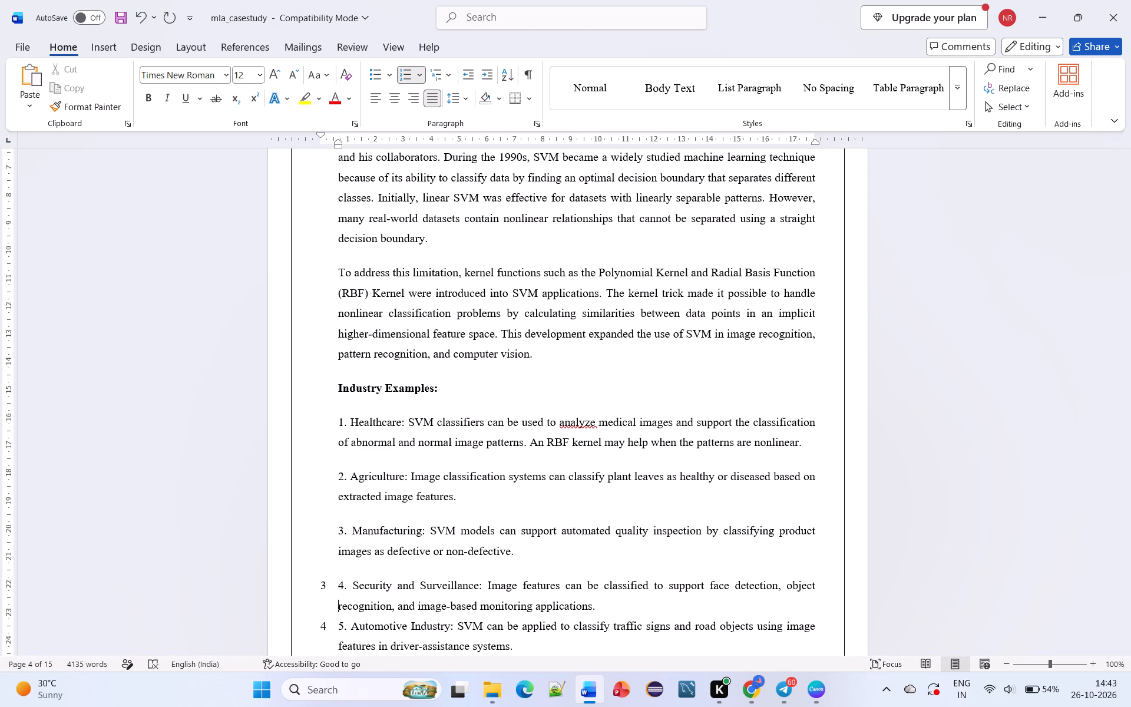
key(Up)
key(BackSpace)
key(Down)
key(Down)
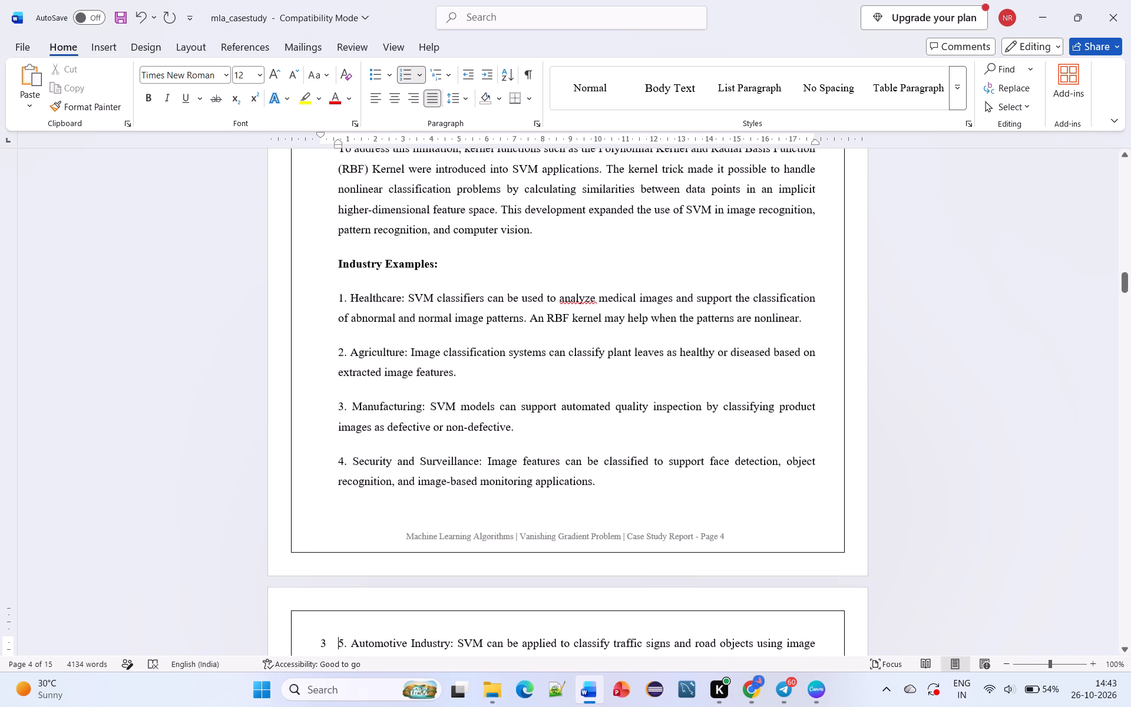
key(BackSpace)
Bold the labels "Automotive Industry:" and "Security and Surveillance:" in industry examples 5 and 4.
scroll(330, 423, down, 2)
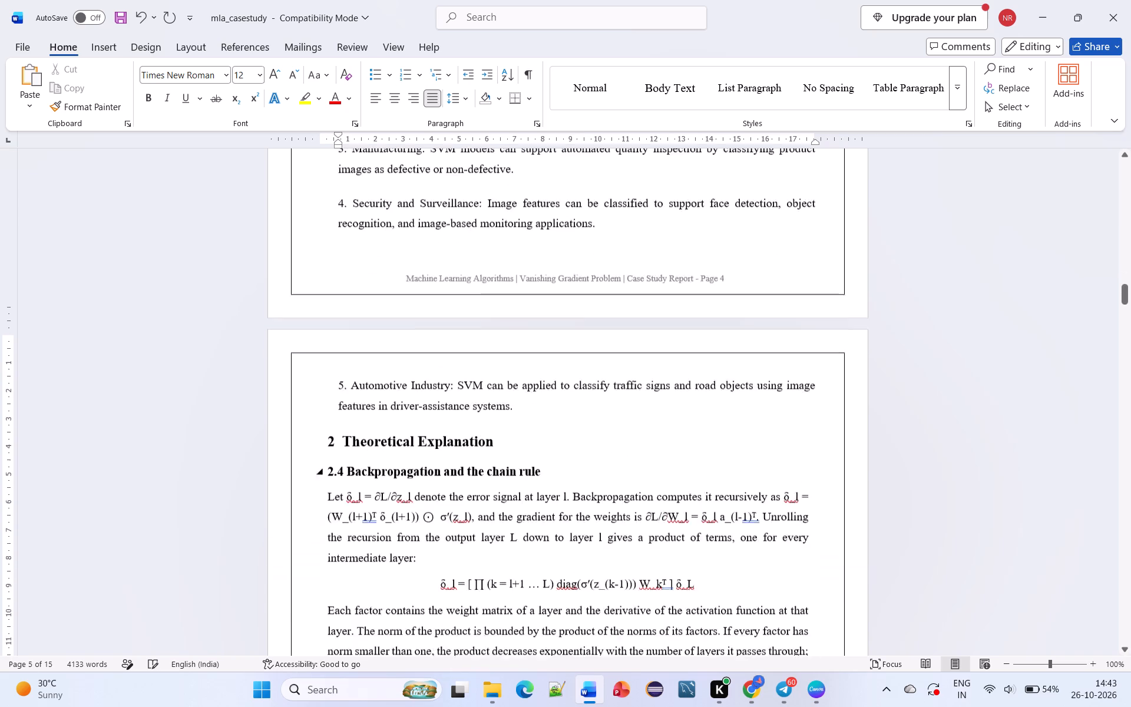
scroll(330, 423, down, 2)
scroll(330, 423, up, 1)
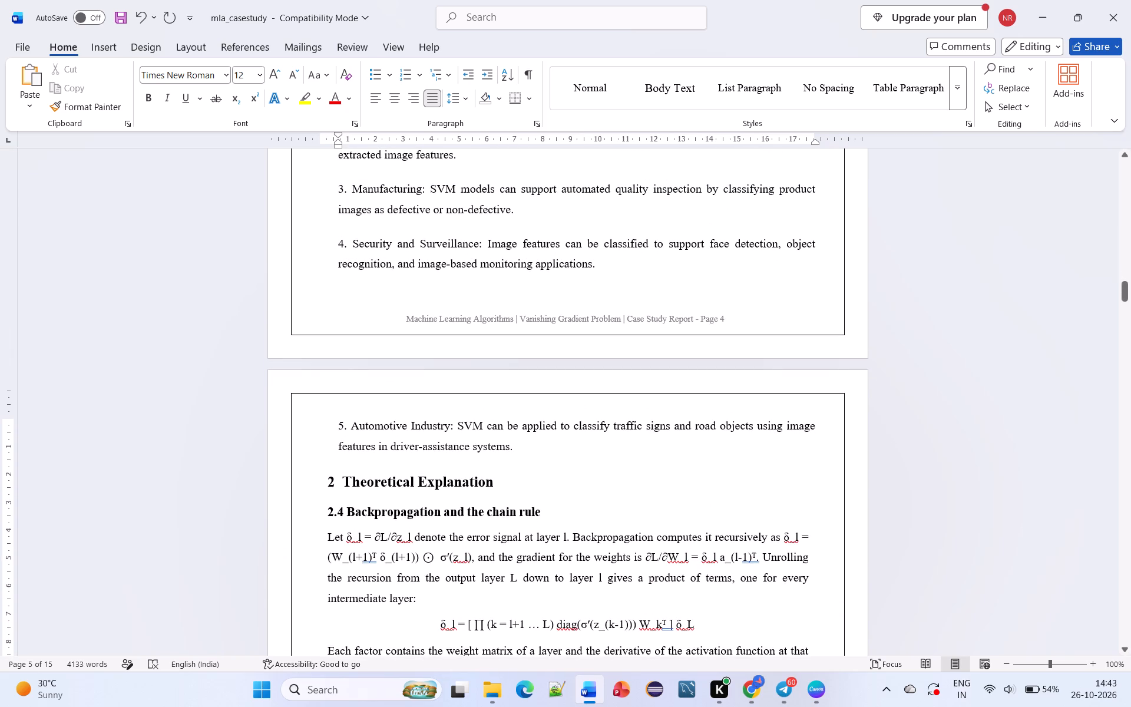
drag(454, 426, 361, 428)
click(371, 400)
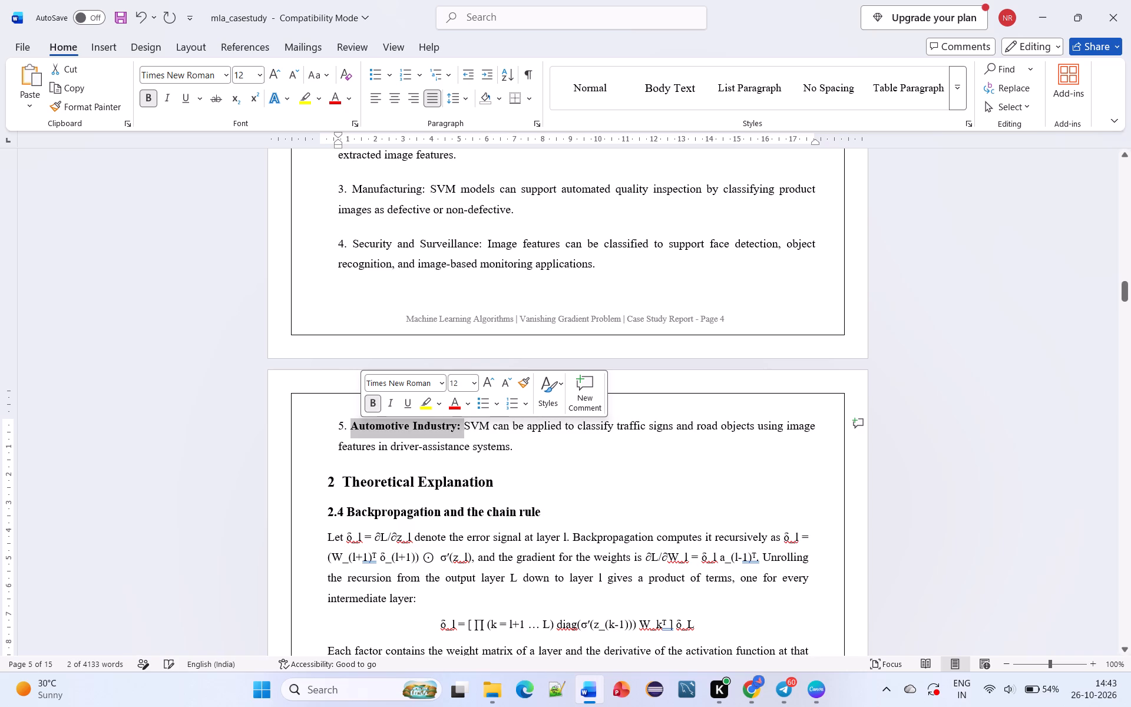
click(491, 432)
scroll(491, 432, up, 1)
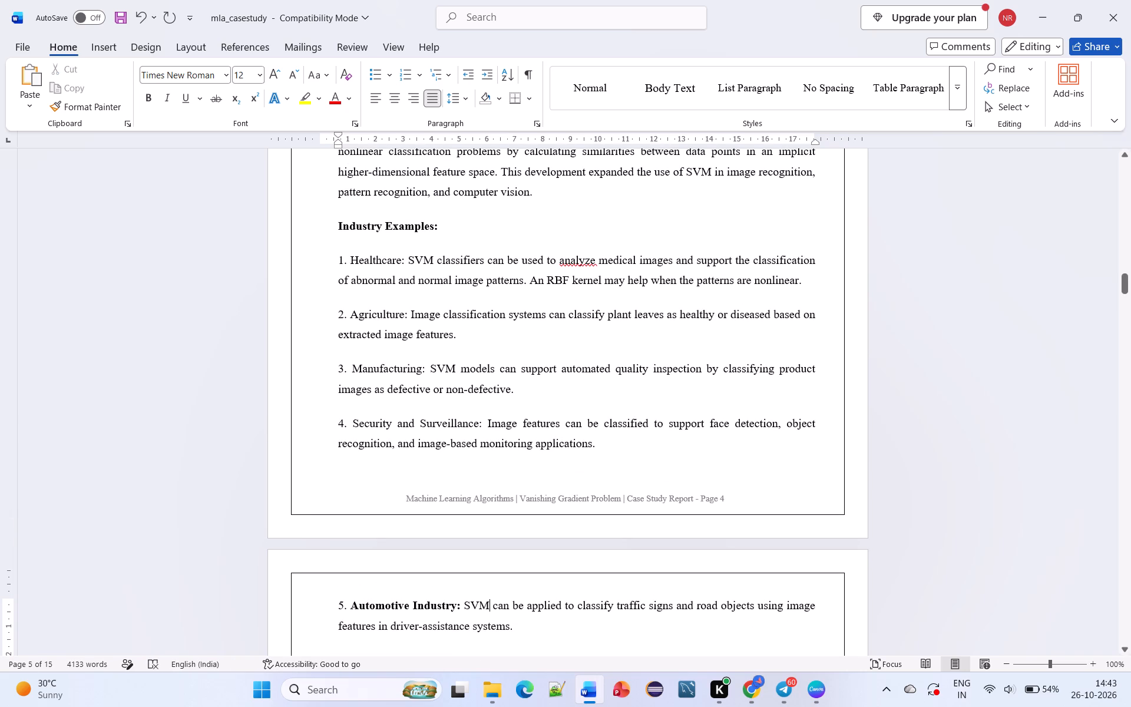
drag(482, 421, 373, 431)
click(381, 400)
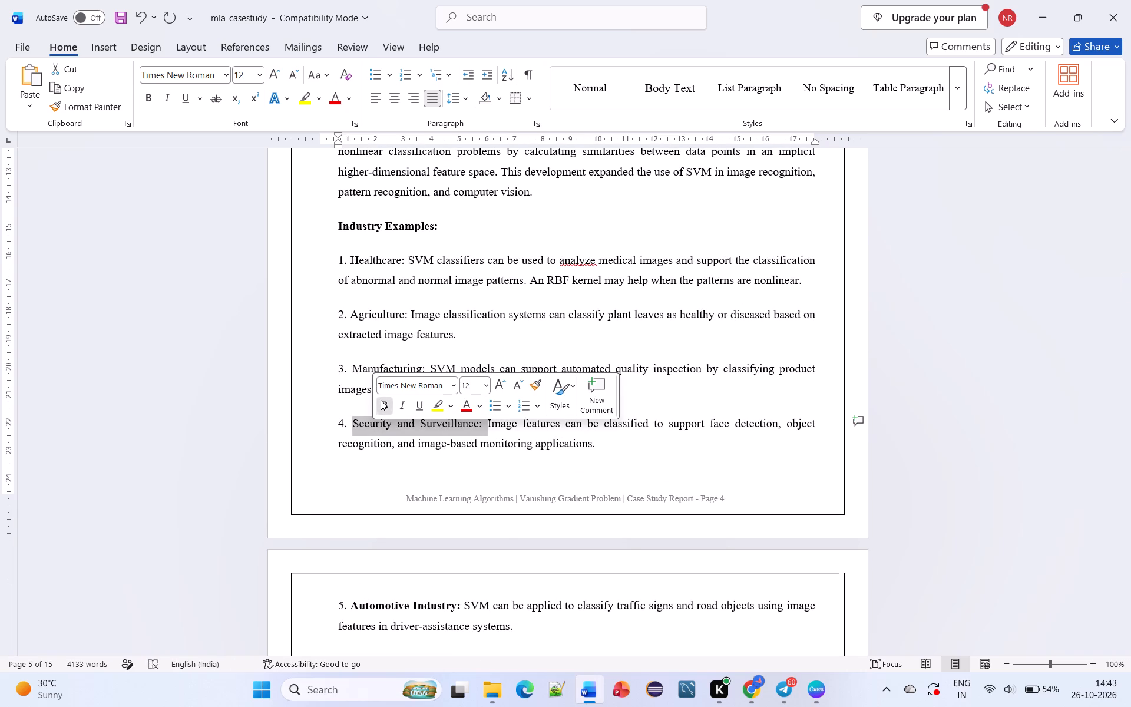
click(408, 436)
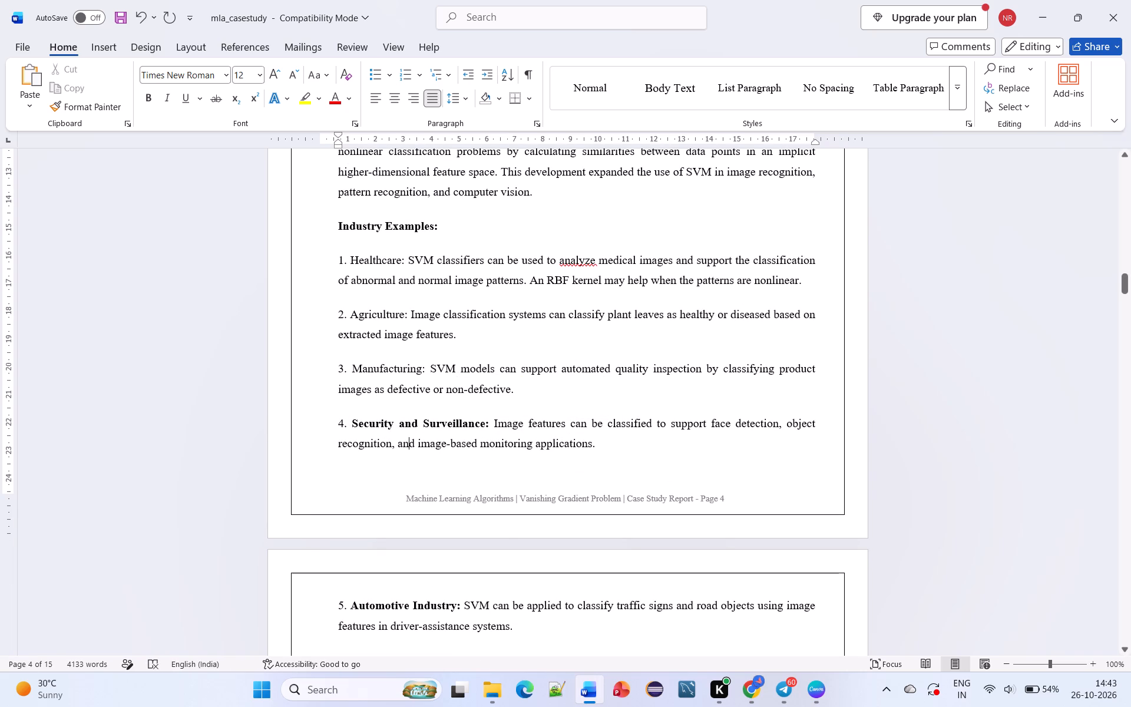
Bold the "Manufacturing:" label in industry example 3, keeping the period after its number in regular weight.
drag(426, 365, 347, 372)
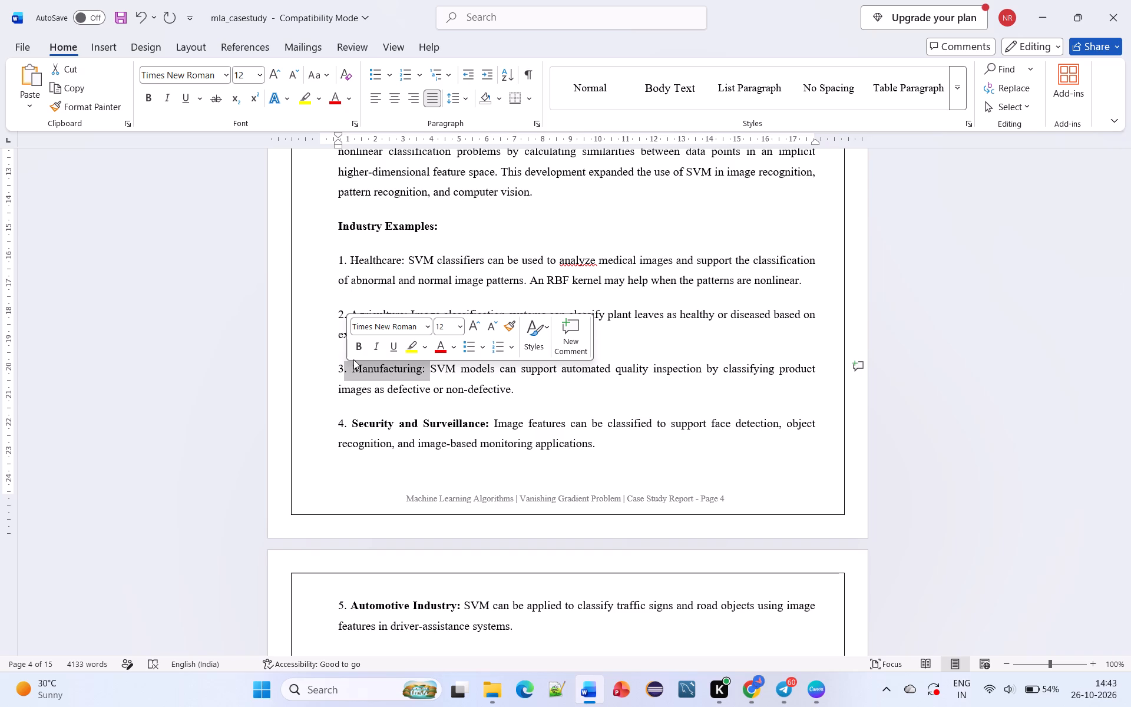
click(353, 359)
click(358, 343)
click(388, 396)
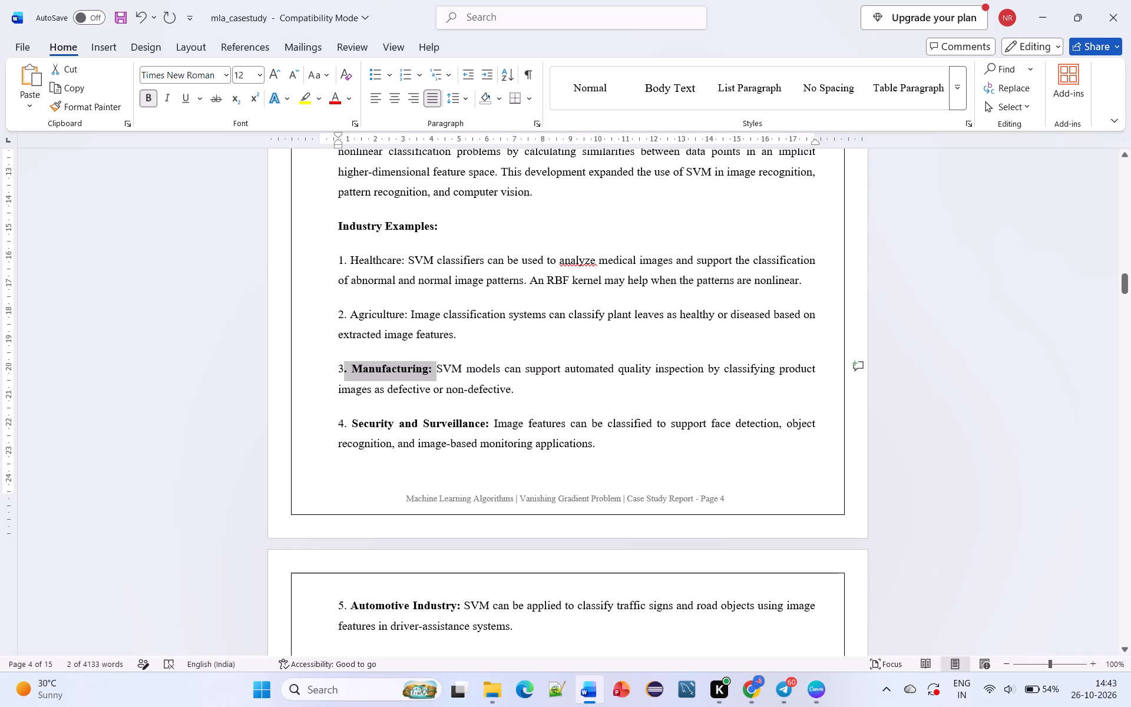
drag(351, 368, 344, 369)
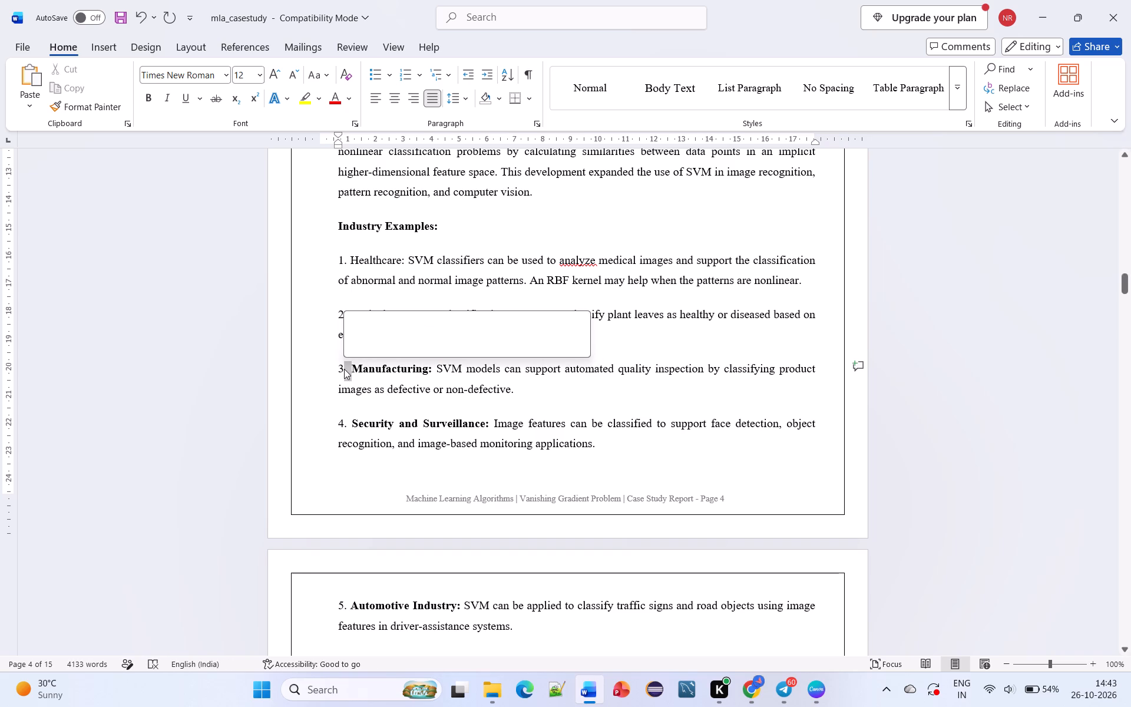
click(350, 348)
click(376, 383)
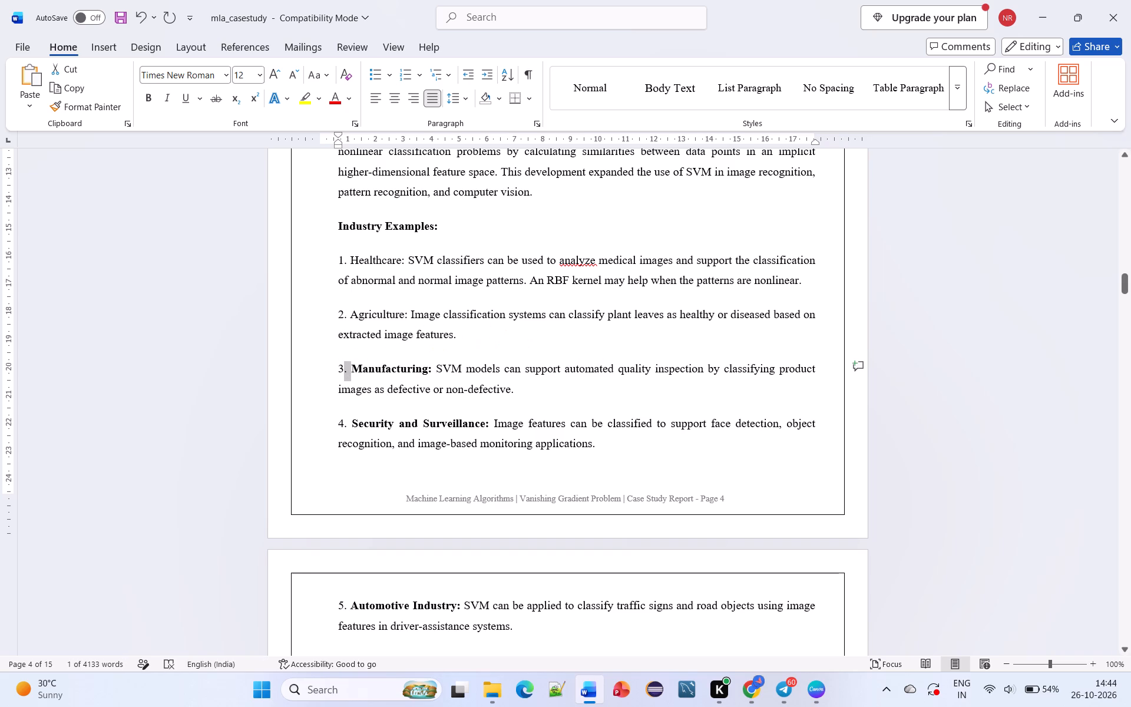
Bold the "Agriculture:" label in industry example 2.
drag(407, 314, 362, 319)
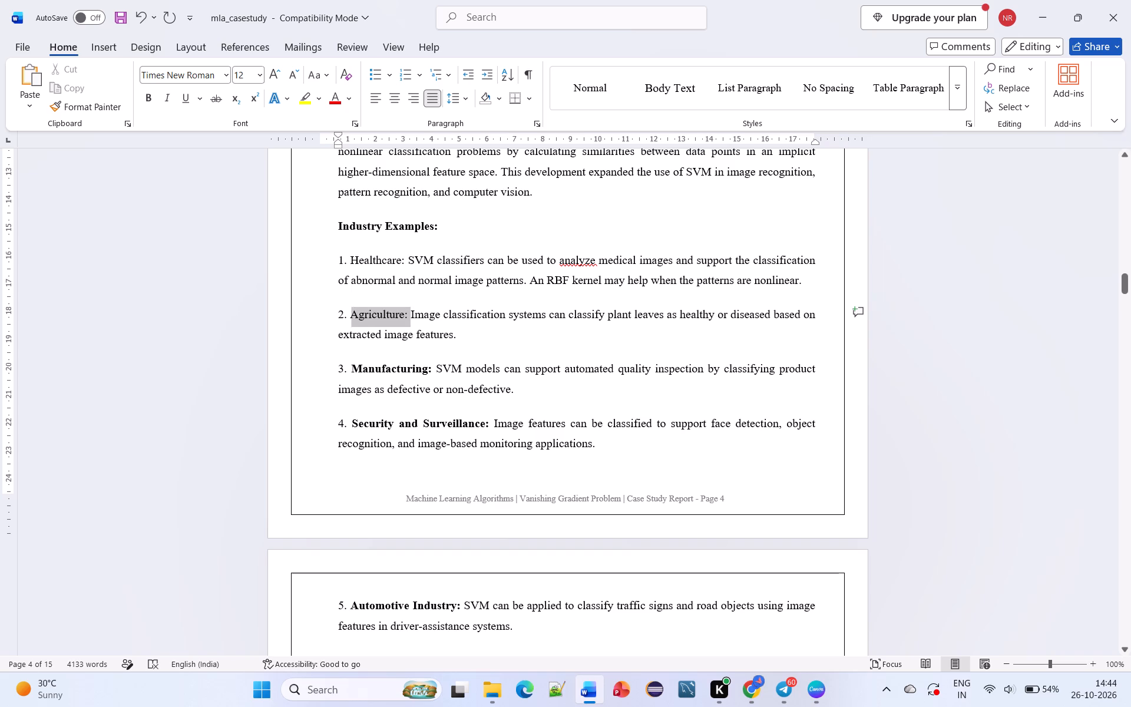
drag(362, 319, 358, 319)
click(368, 285)
click(369, 293)
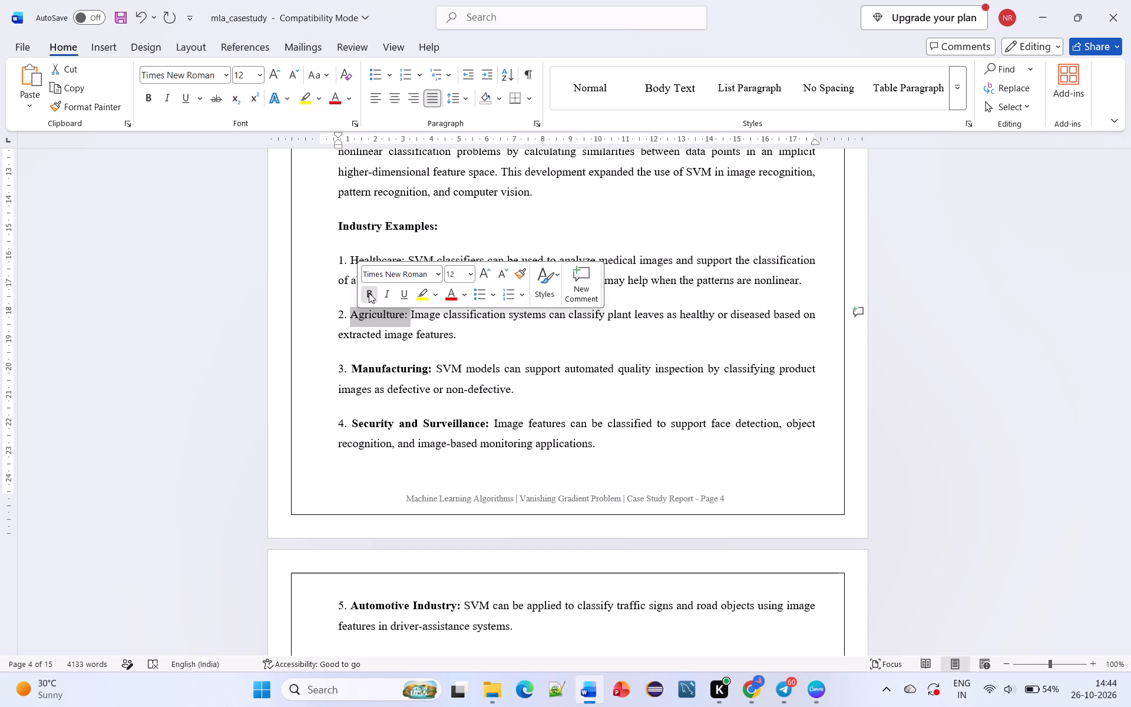
click(396, 245)
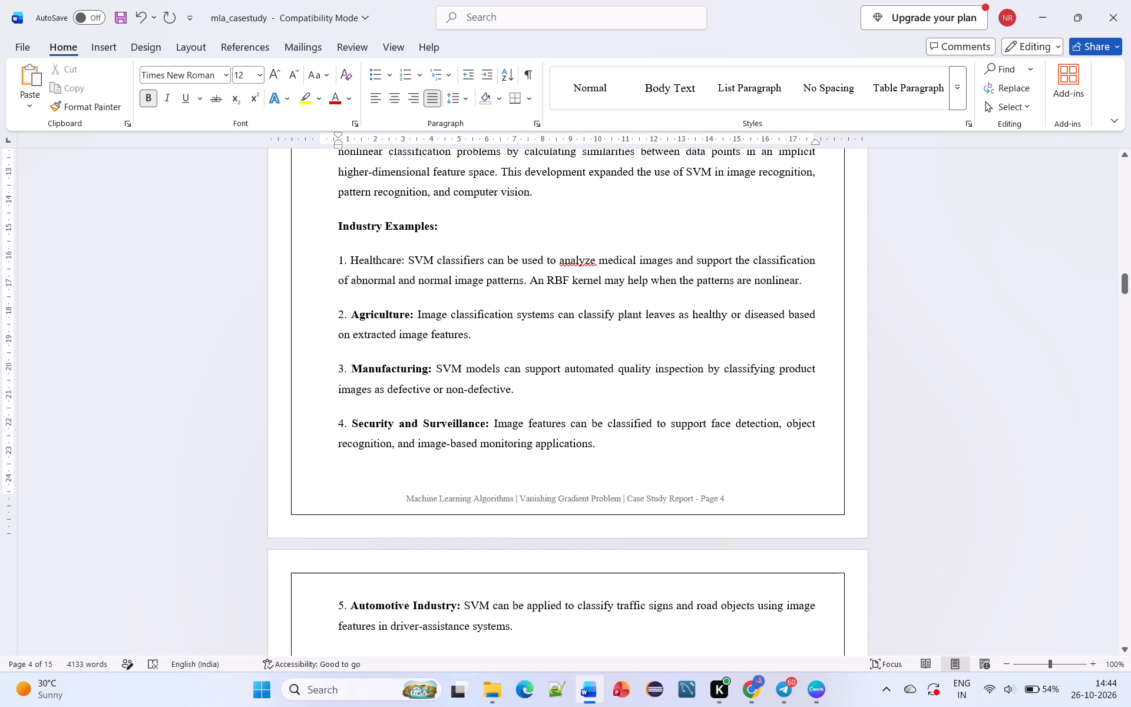
Bold the "1. Healthcare:" label, including its number, in the first industry example.
click(406, 257)
drag(406, 257, 332, 259)
click(332, 259)
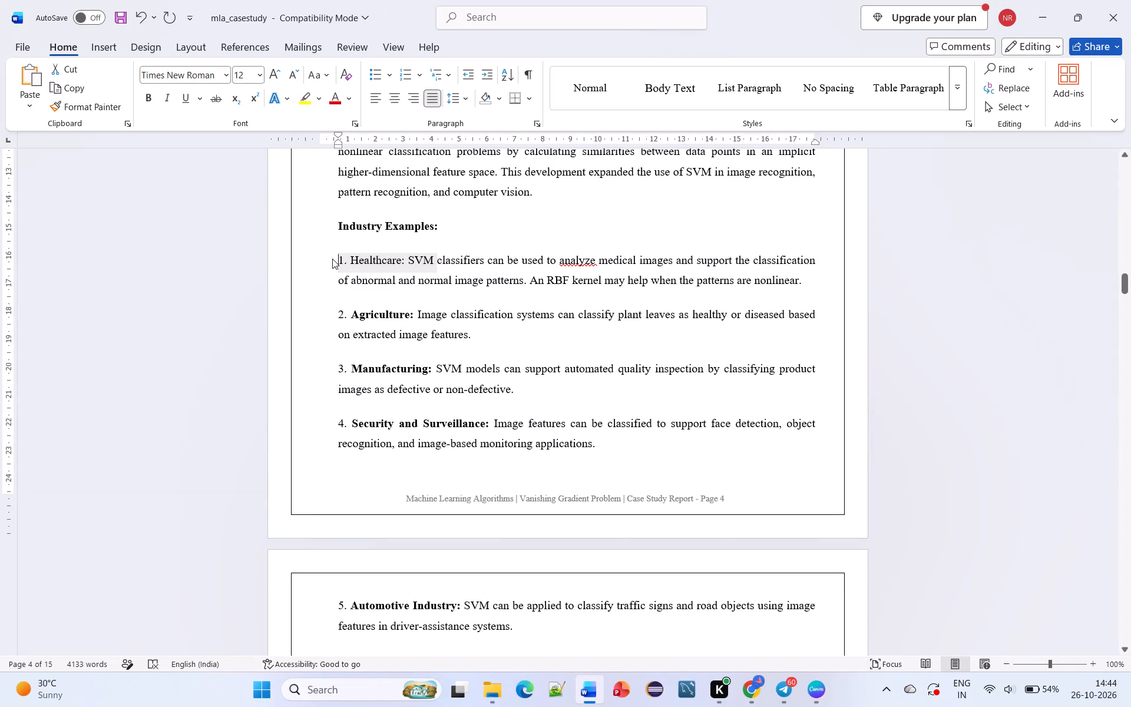
drag(402, 257, 376, 257)
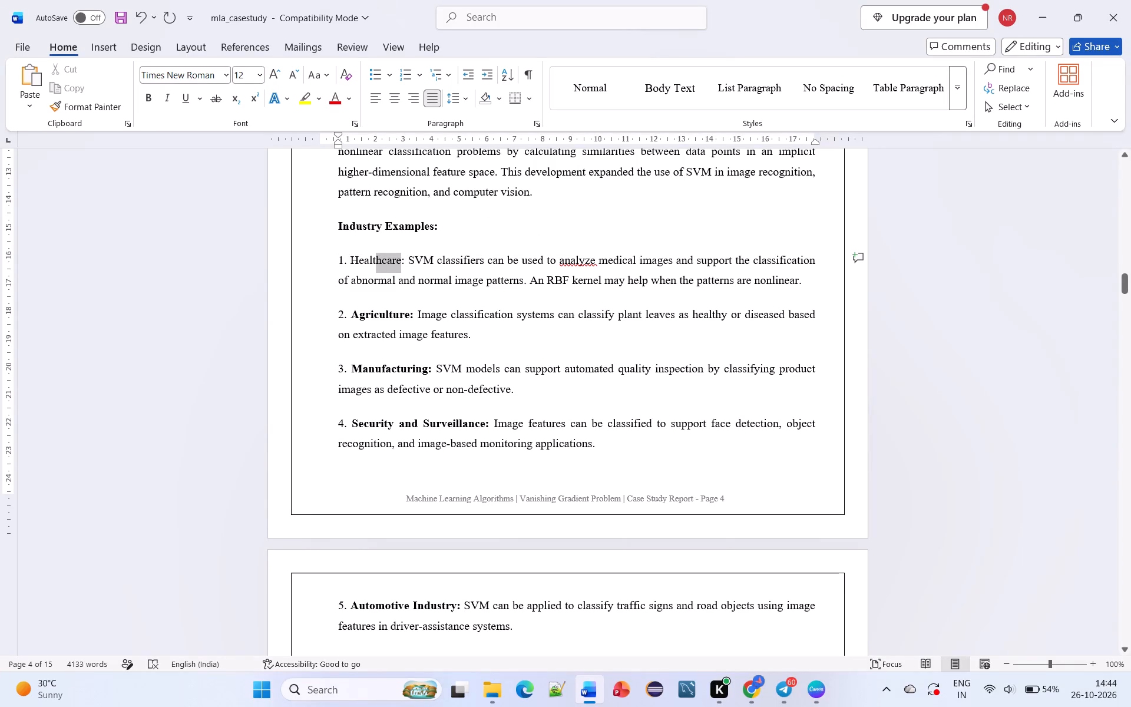
drag(376, 257, 325, 267)
click(325, 267)
drag(338, 260, 386, 264)
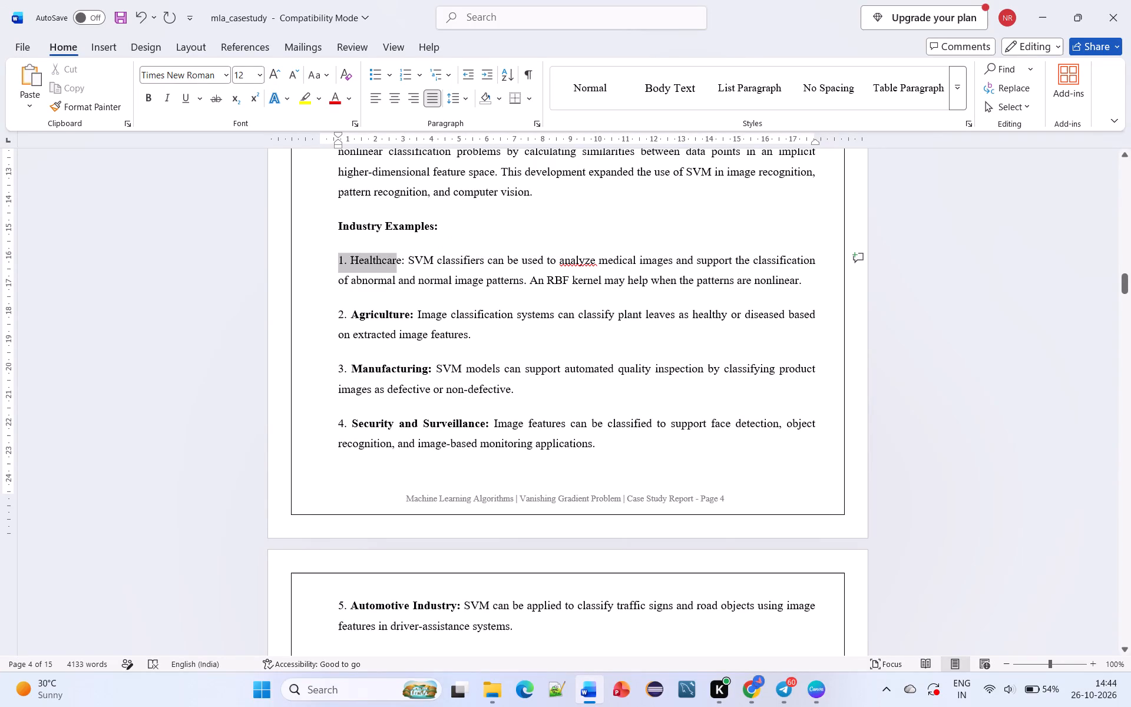
drag(386, 264, 402, 267)
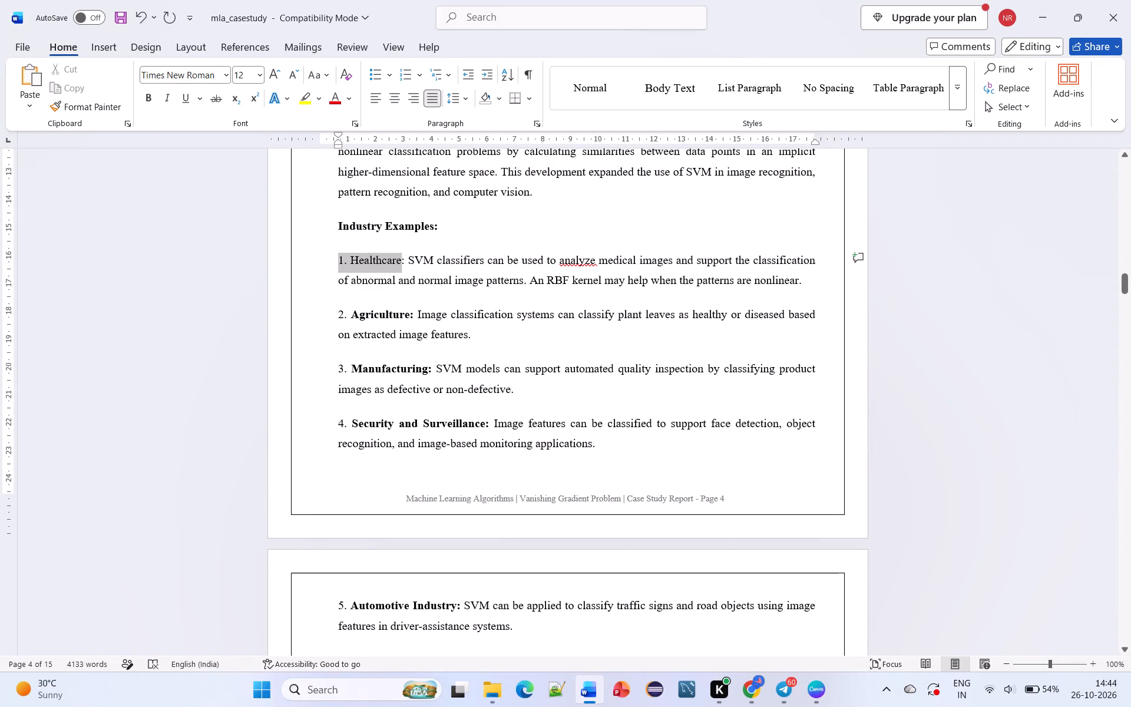
drag(402, 267, 401, 268)
click(401, 268)
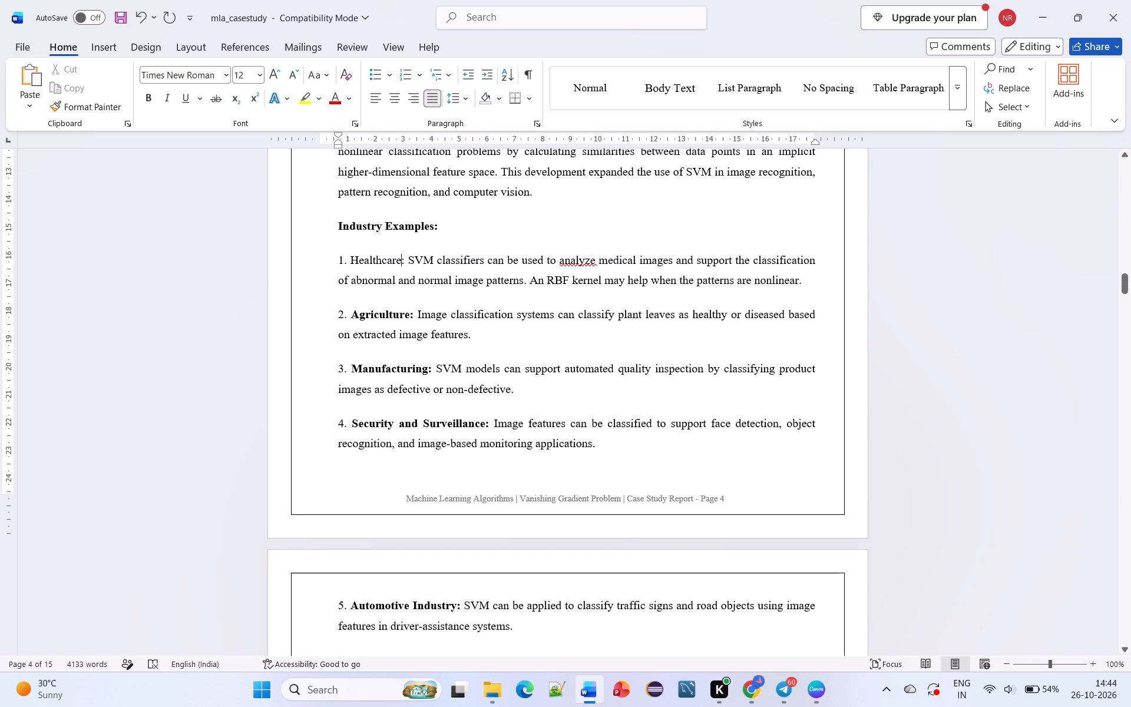
drag(405, 260, 336, 259)
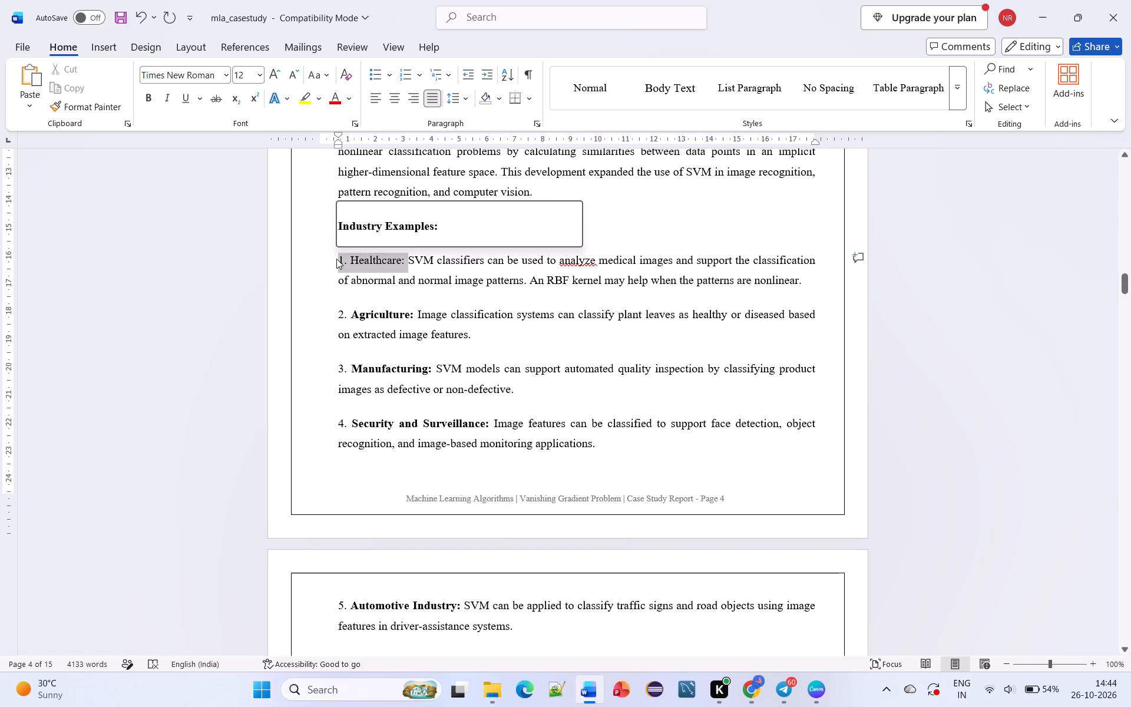
click(340, 234)
click(421, 335)
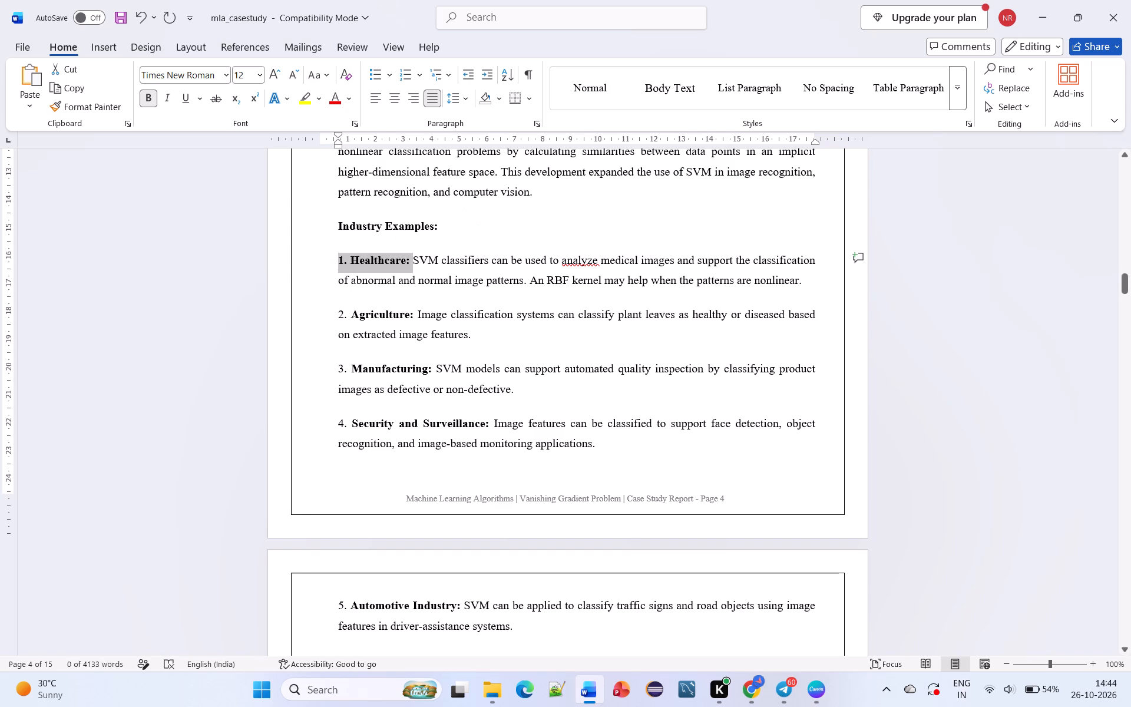
Bold the numbers 2 to 5 in front of the Agriculture, Manufacturing, Security and Surveillance, and Automotive Industry labels.
drag(345, 316, 336, 316)
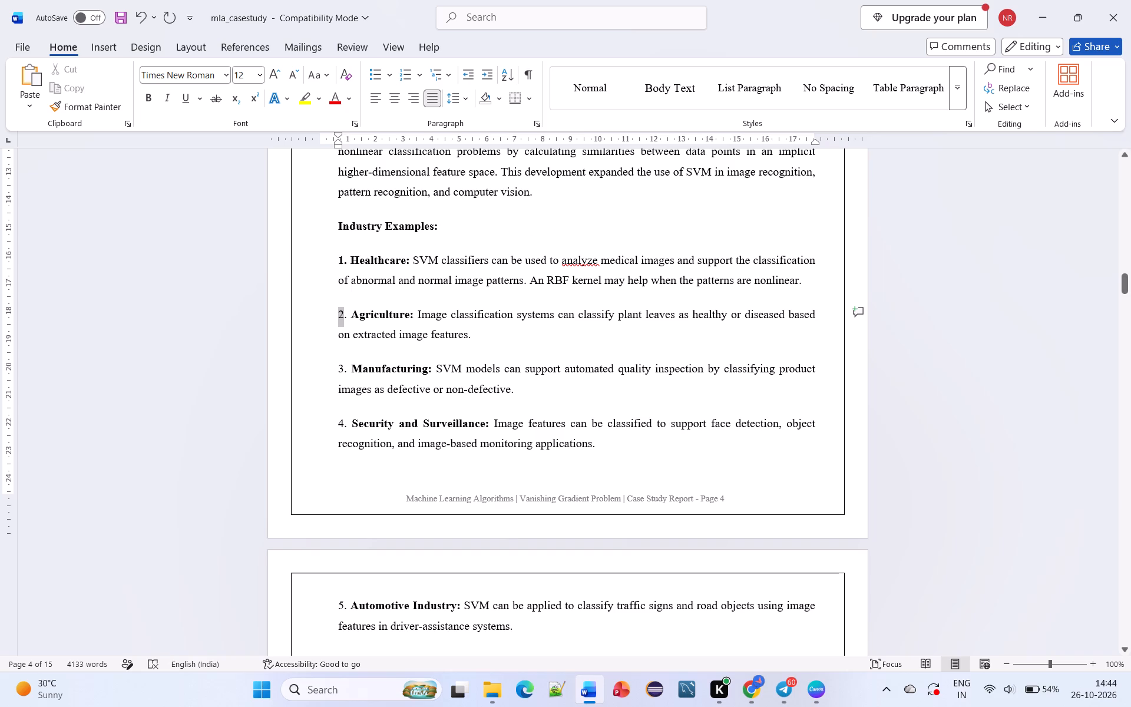
drag(336, 316, 336, 316)
click(336, 316)
drag(336, 316, 349, 316)
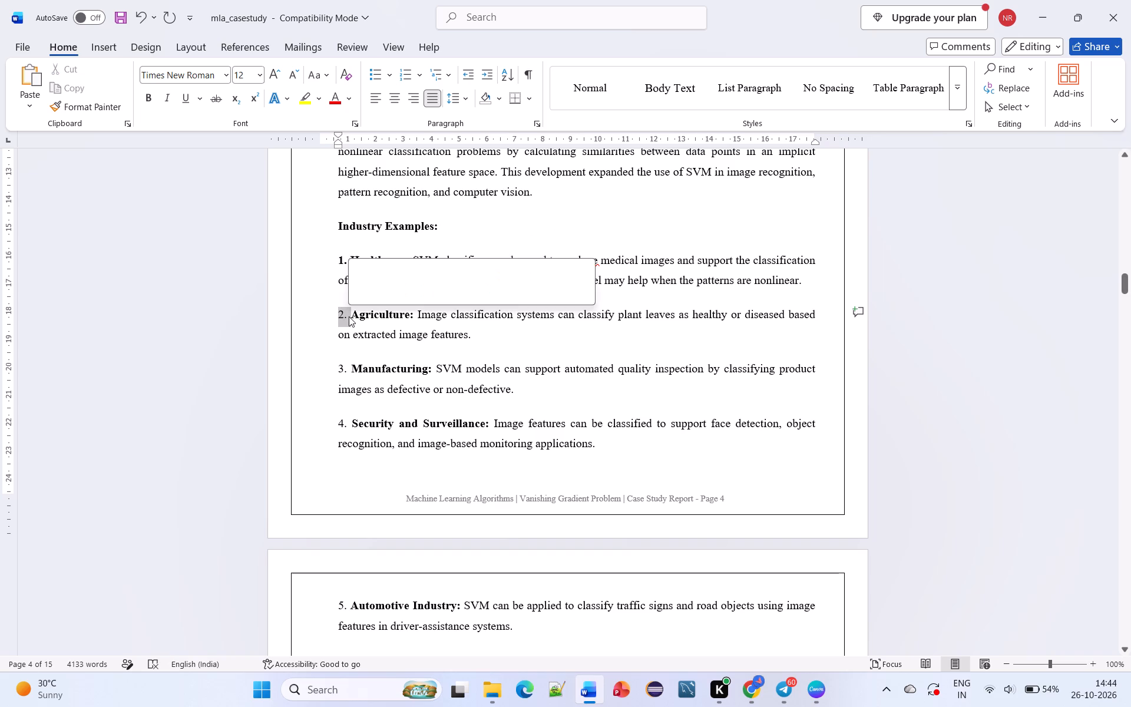
click(359, 296)
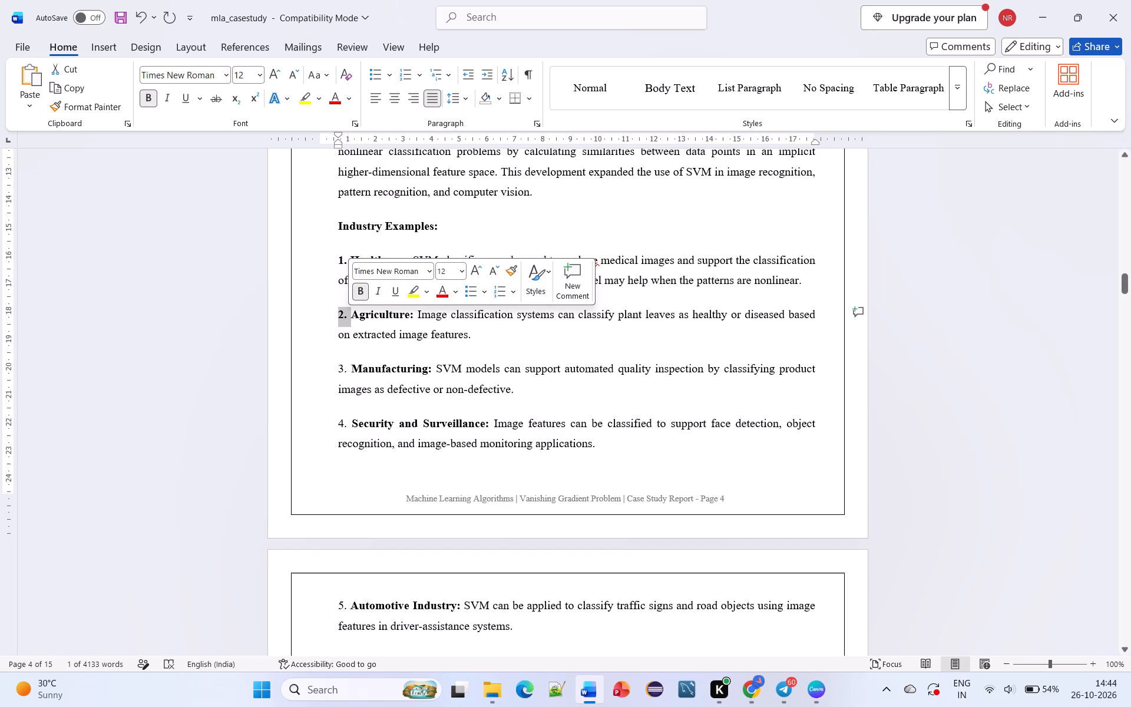
drag(336, 365, 350, 366)
click(358, 338)
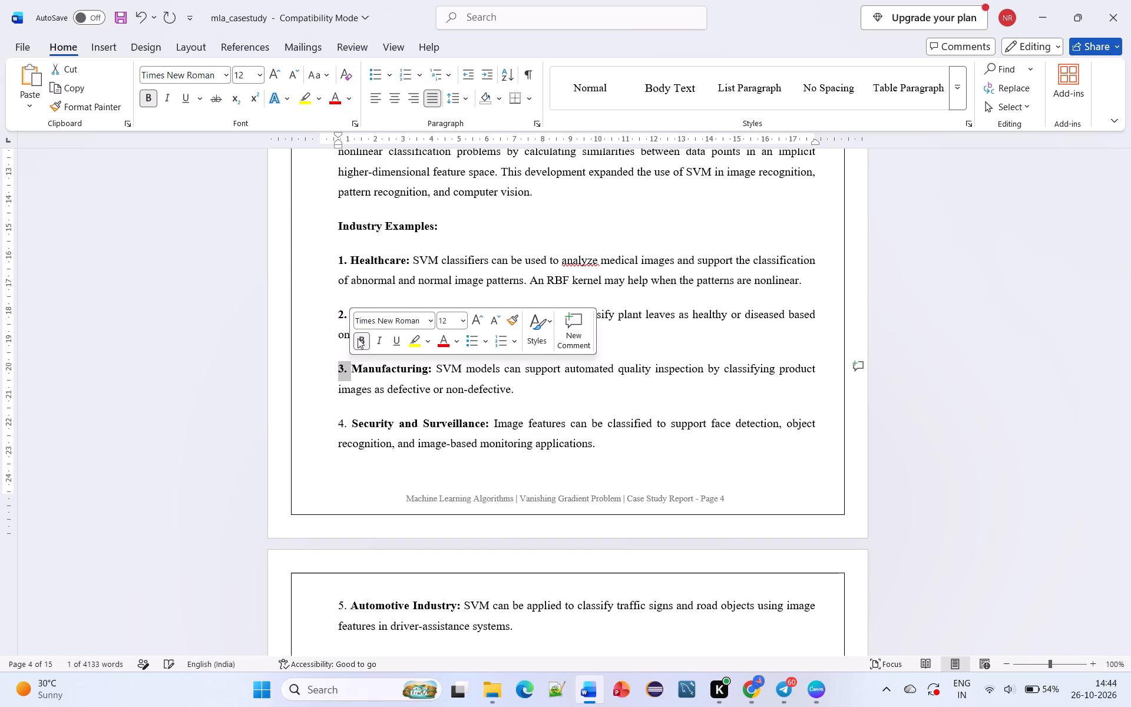
drag(338, 419, 354, 420)
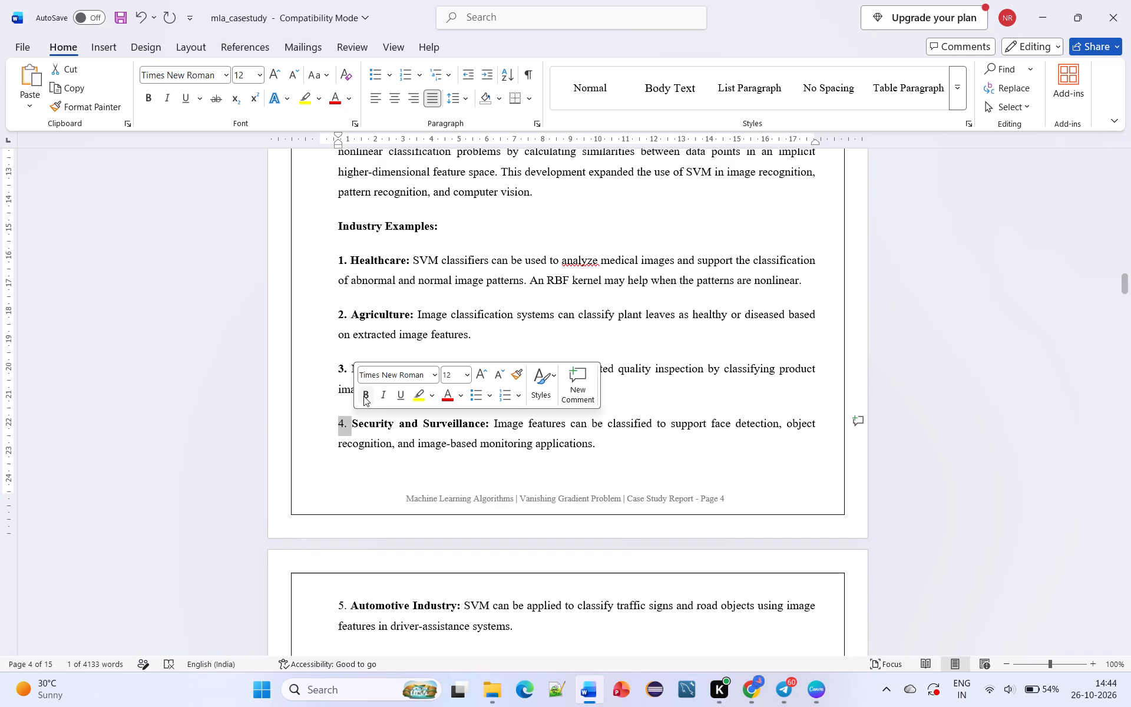
click(363, 396)
click(389, 479)
scroll(389, 479, down, 3)
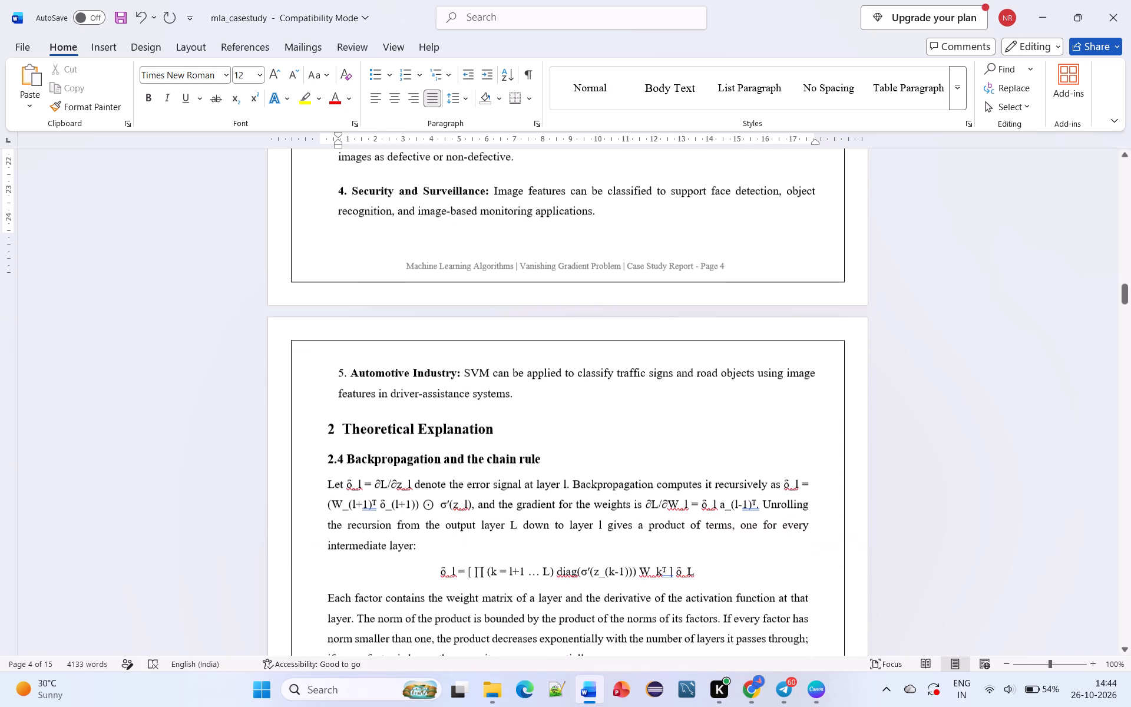
drag(336, 342, 356, 342)
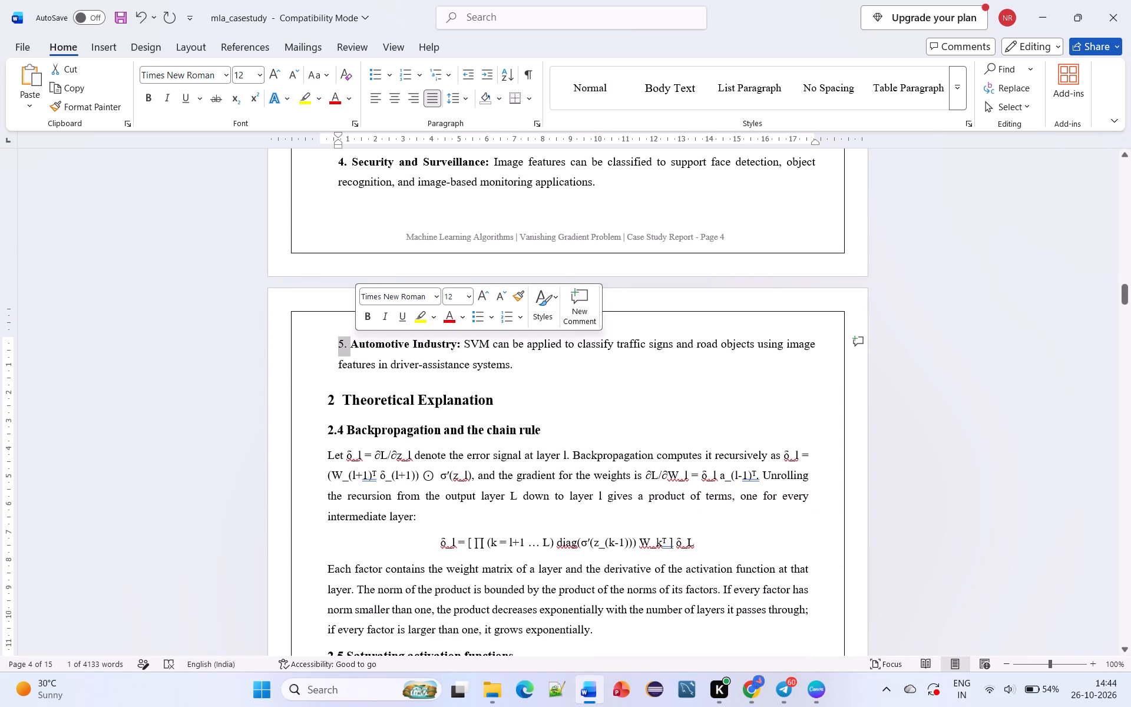
click(366, 313)
click(393, 365)
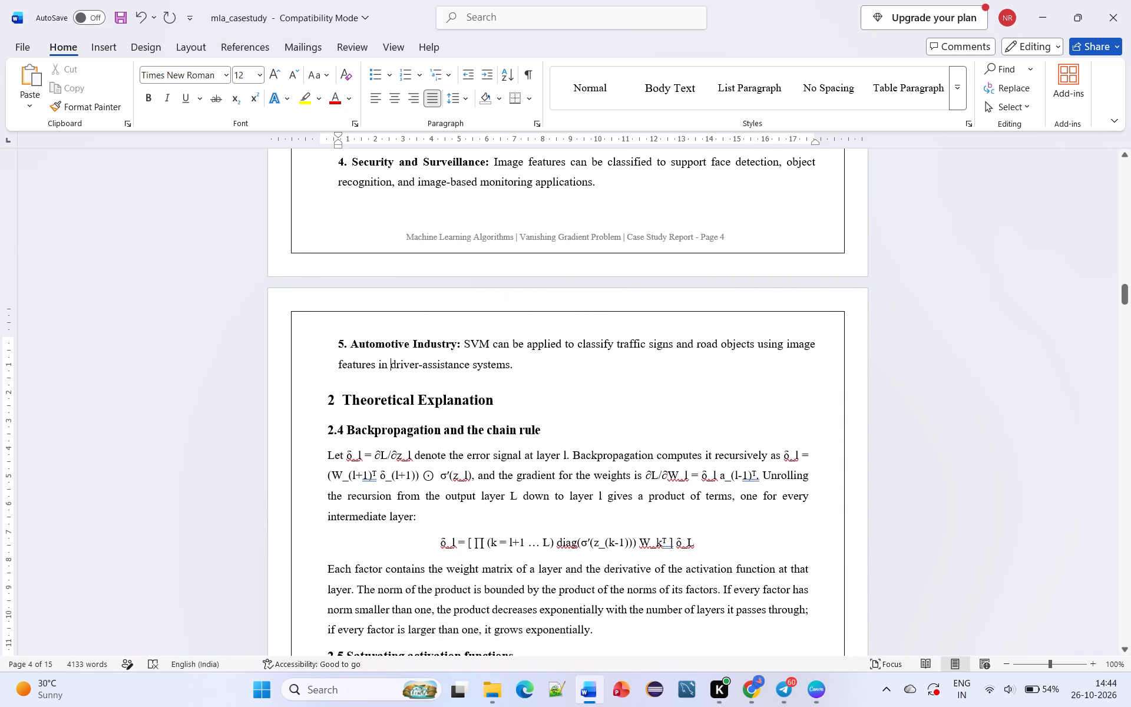
Review the replaced content from section 2.2 through the industry examples to the start of Theoretical Explanation.
scroll(437, 444, up, 5)
scroll(437, 444, down, 1)
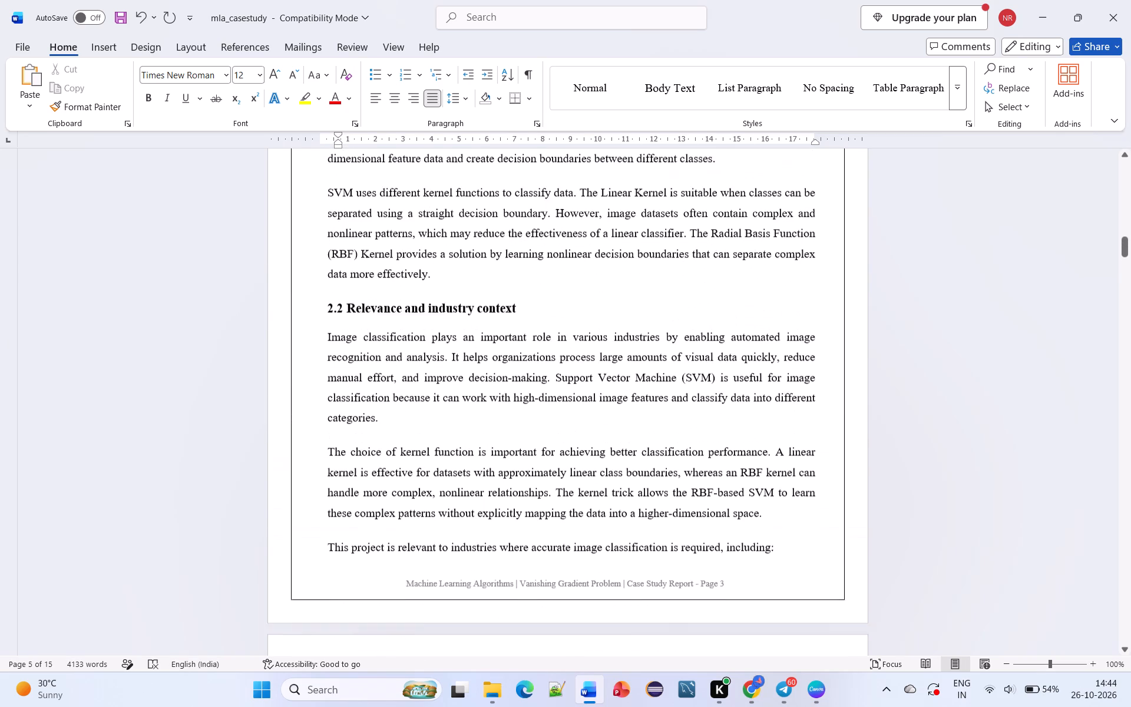
scroll(437, 444, down, 4)
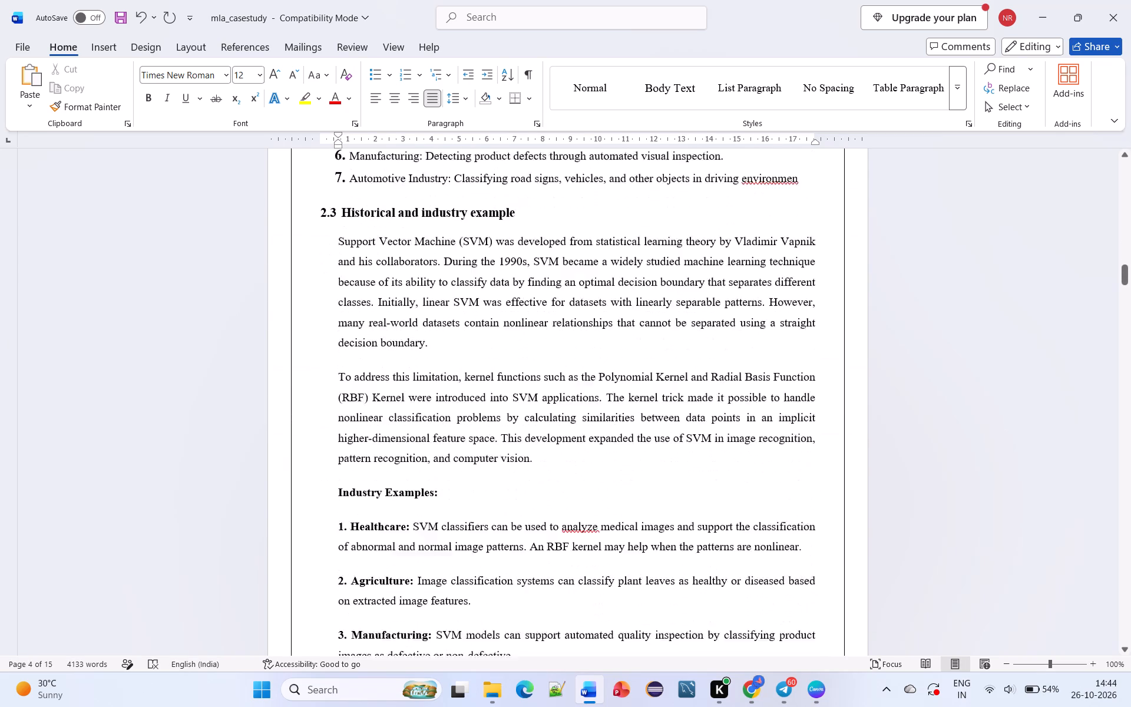
scroll(437, 444, down, 3)
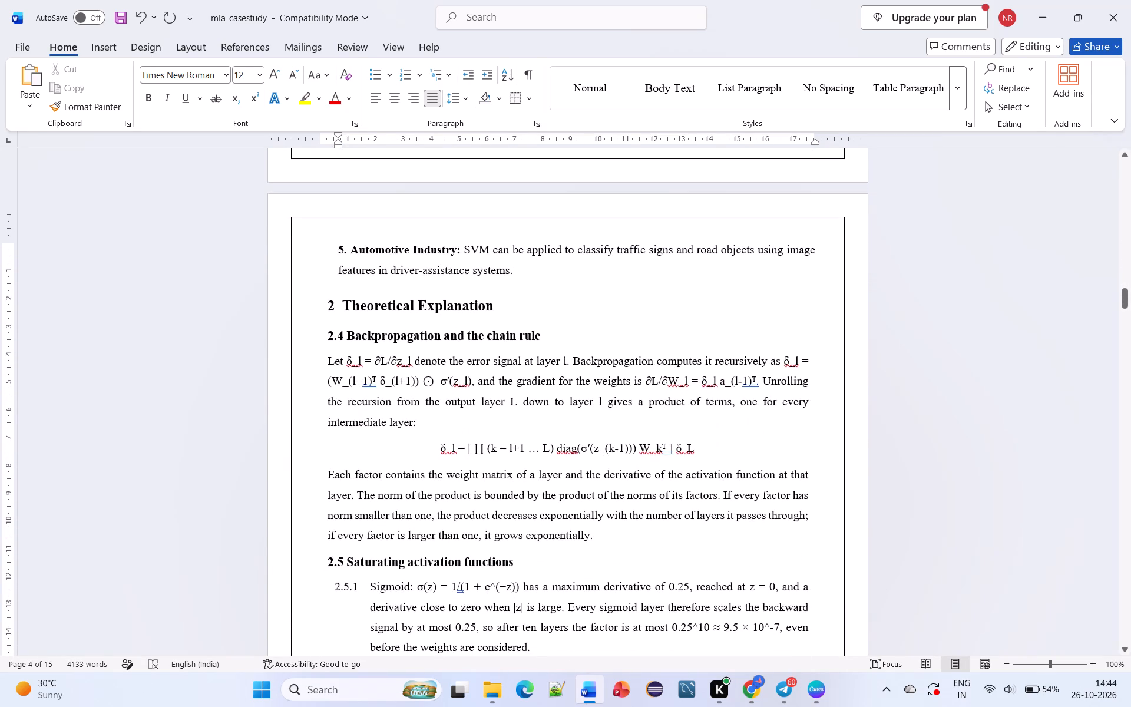
scroll(437, 444, down, 2)
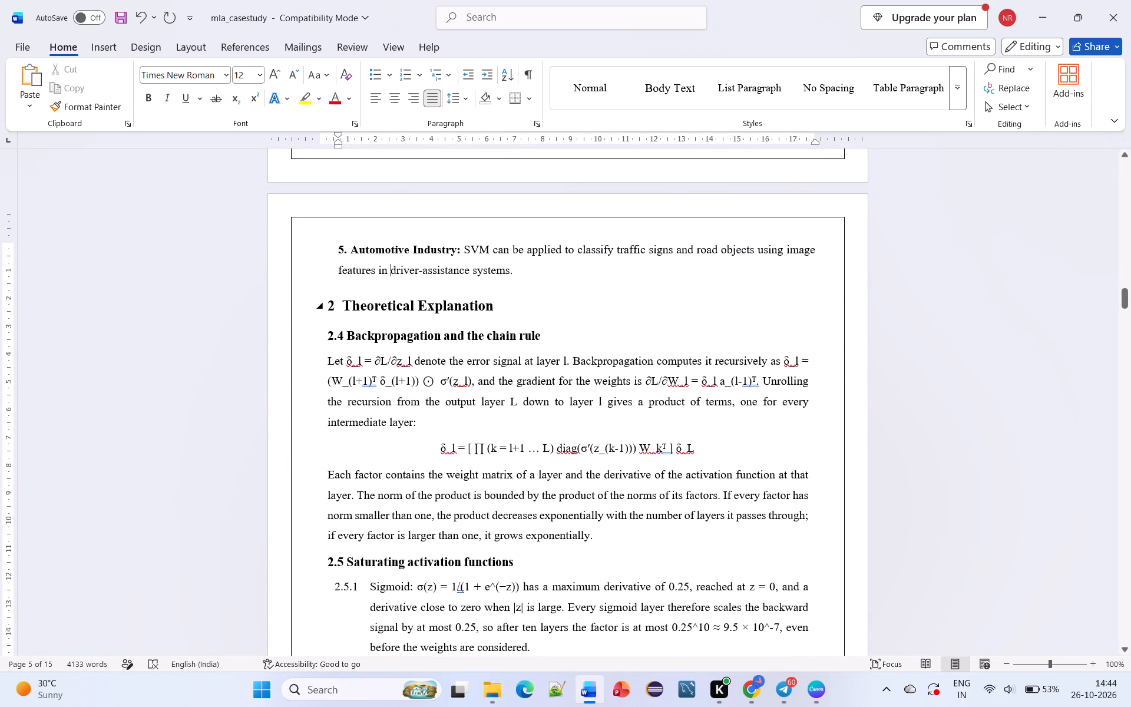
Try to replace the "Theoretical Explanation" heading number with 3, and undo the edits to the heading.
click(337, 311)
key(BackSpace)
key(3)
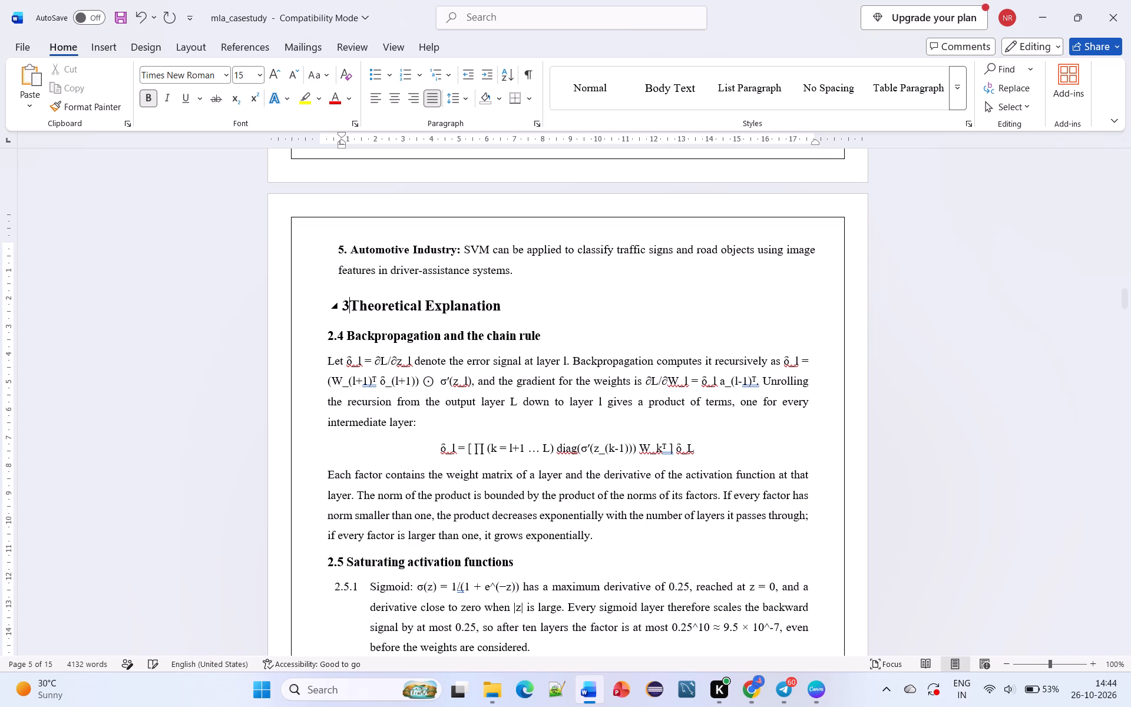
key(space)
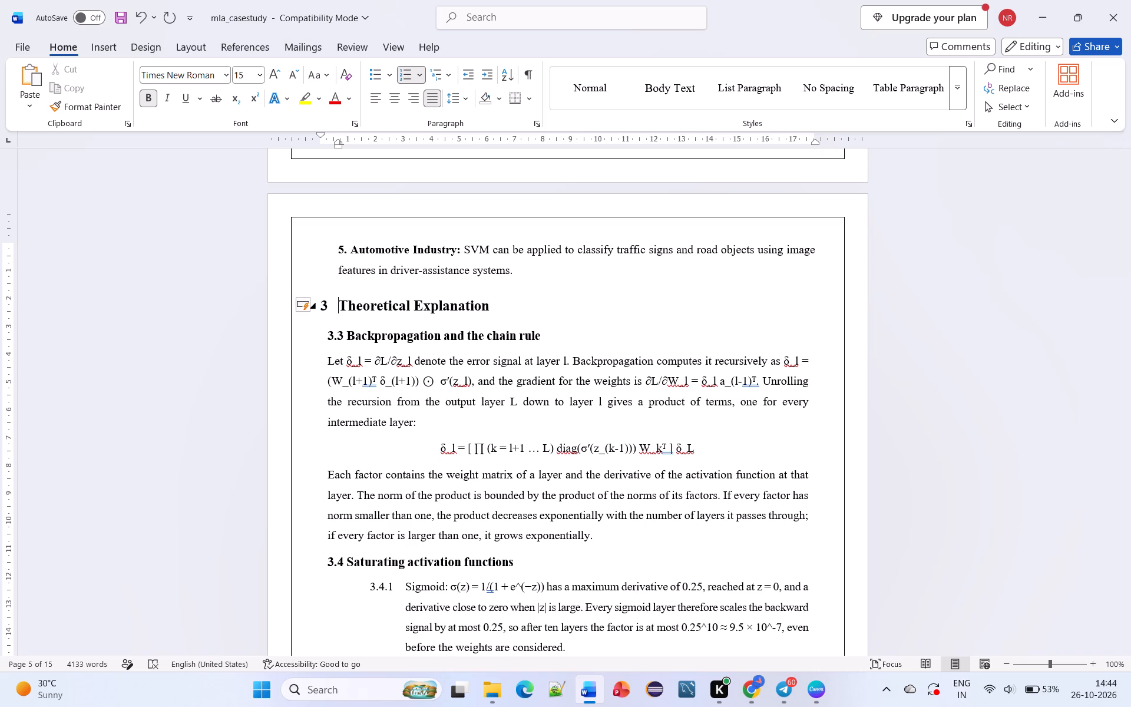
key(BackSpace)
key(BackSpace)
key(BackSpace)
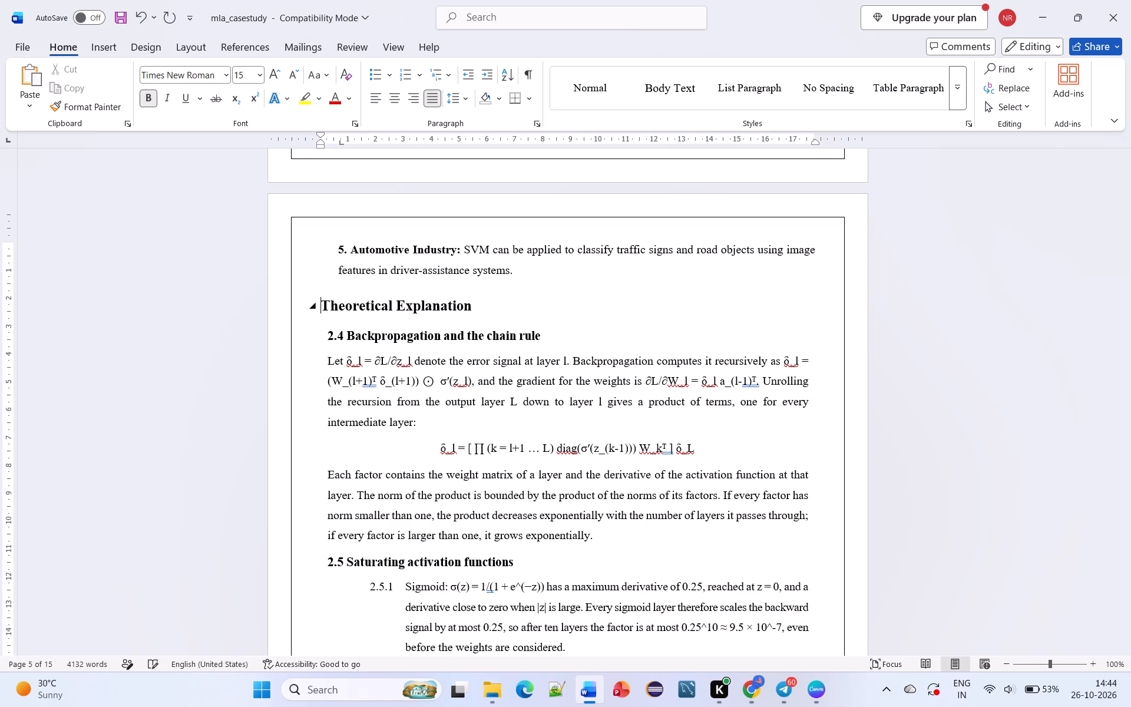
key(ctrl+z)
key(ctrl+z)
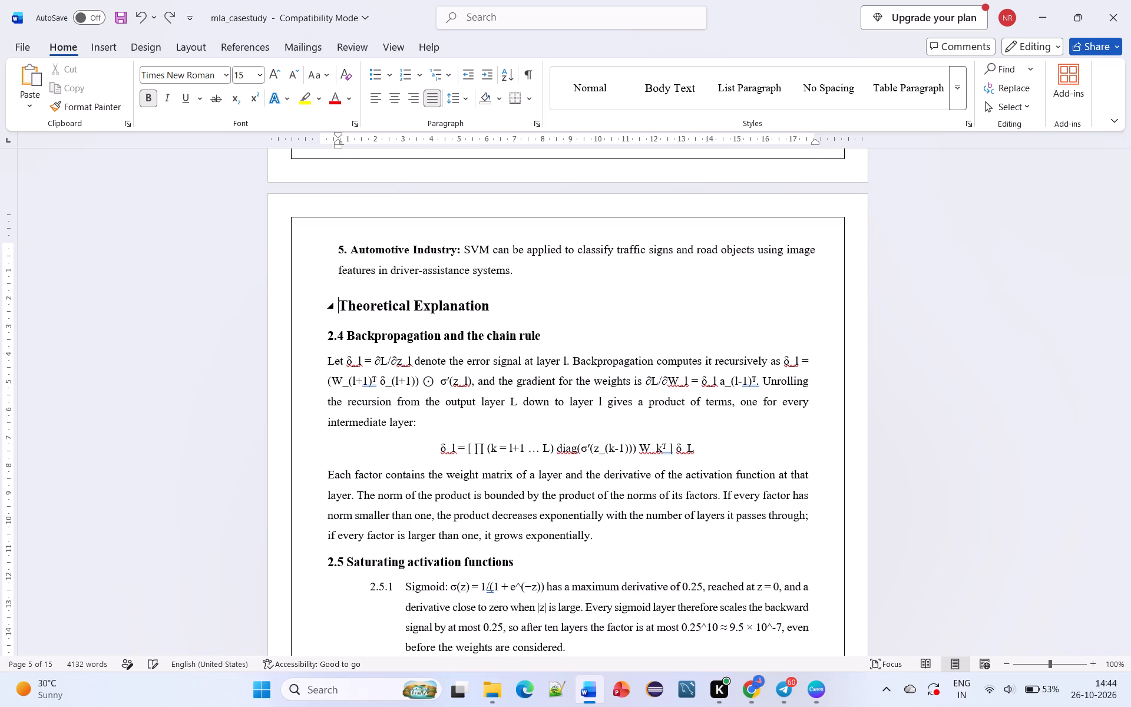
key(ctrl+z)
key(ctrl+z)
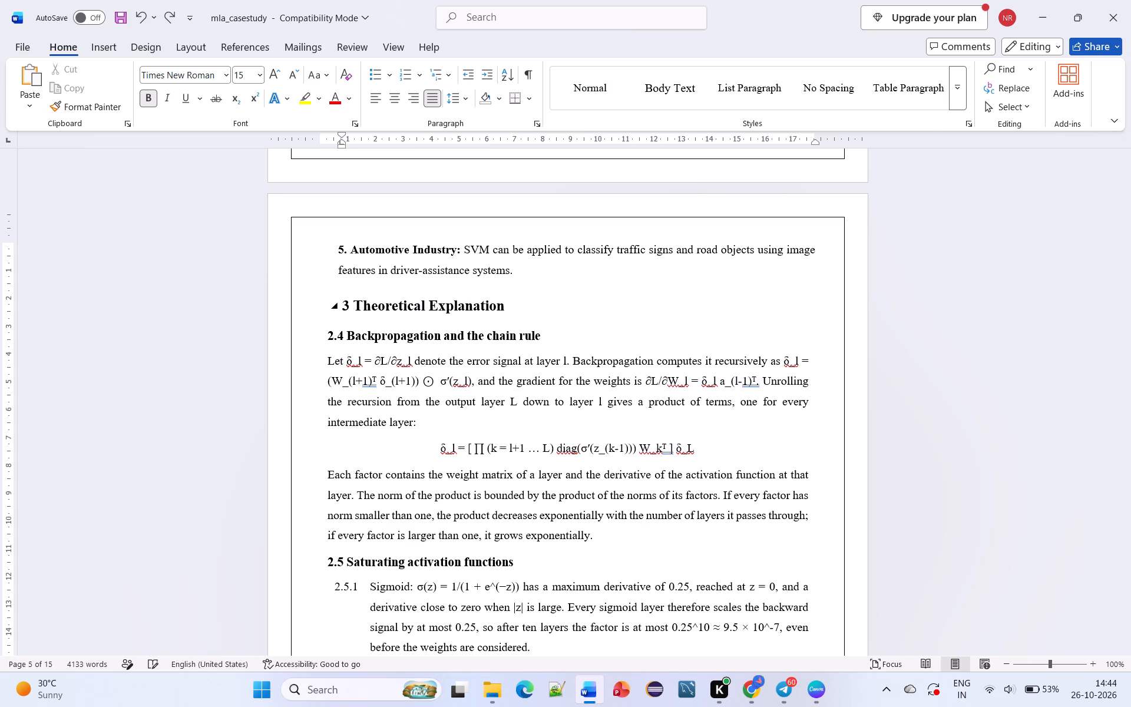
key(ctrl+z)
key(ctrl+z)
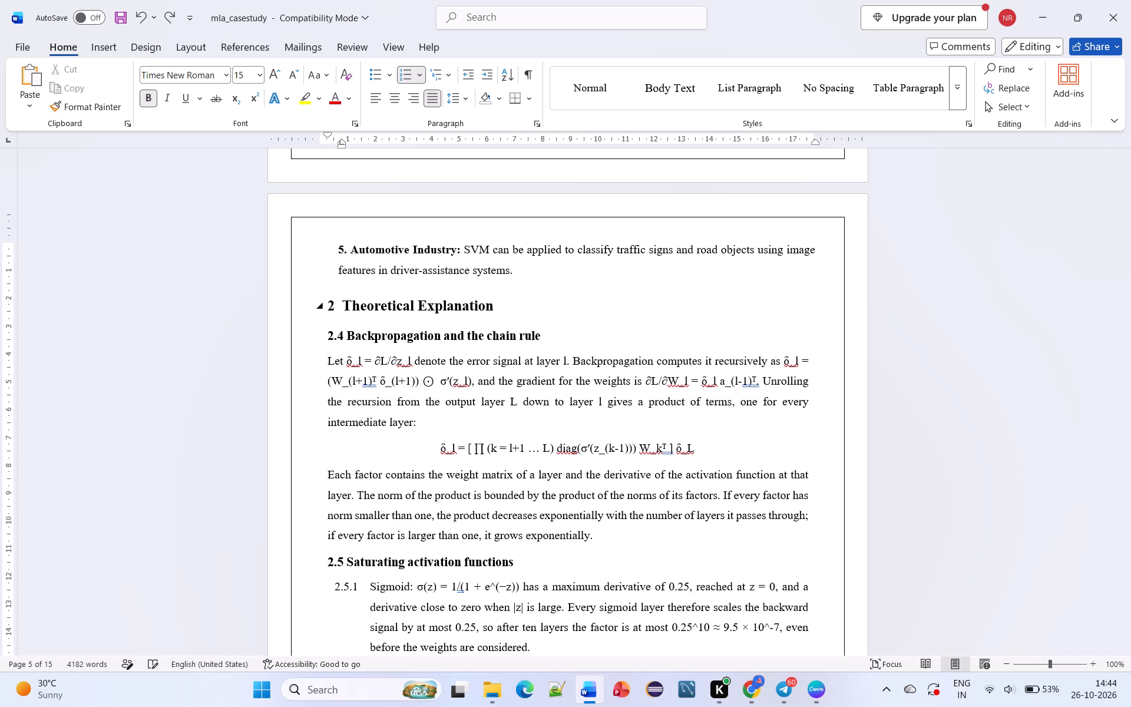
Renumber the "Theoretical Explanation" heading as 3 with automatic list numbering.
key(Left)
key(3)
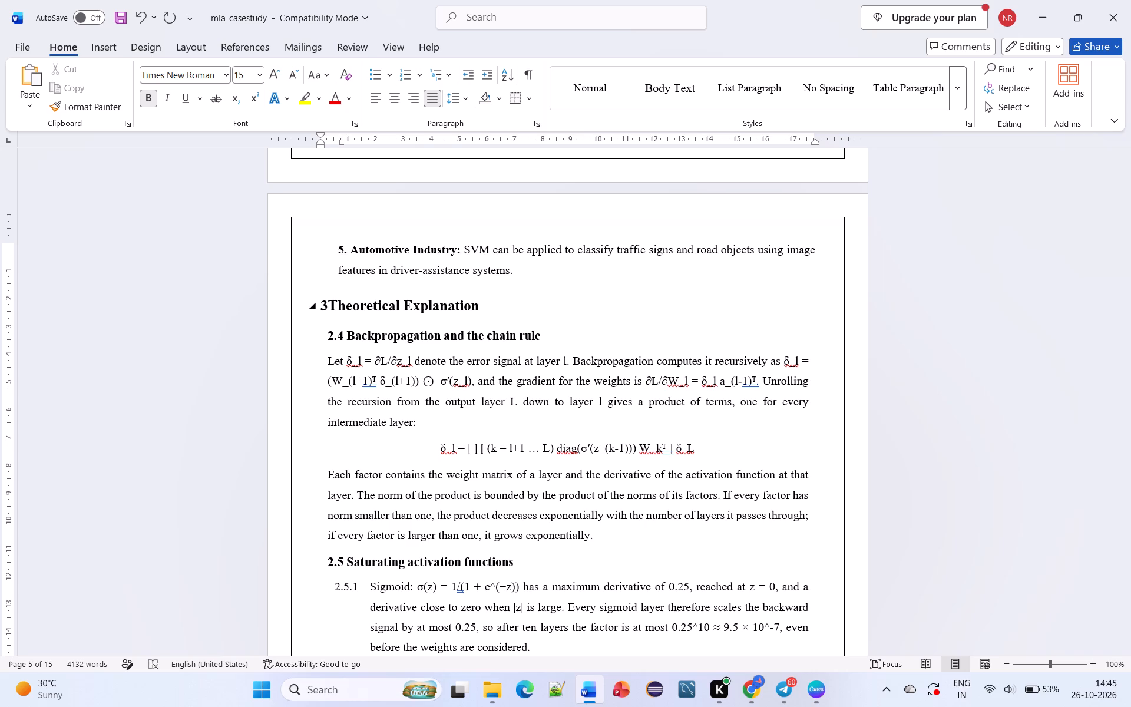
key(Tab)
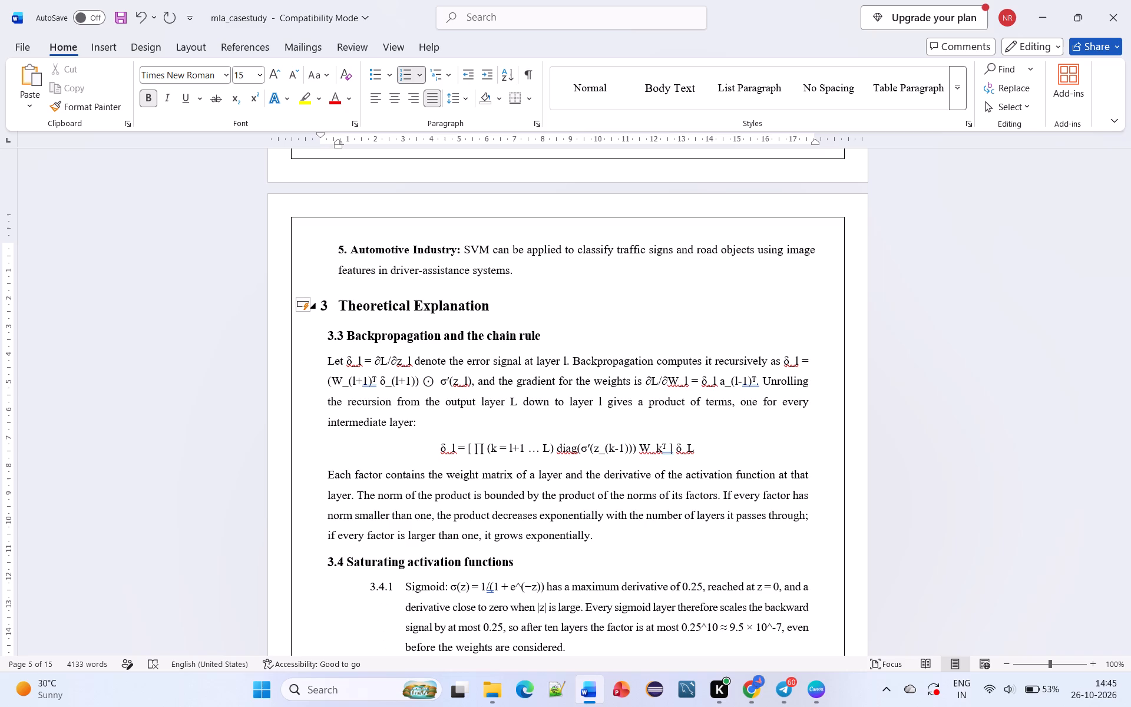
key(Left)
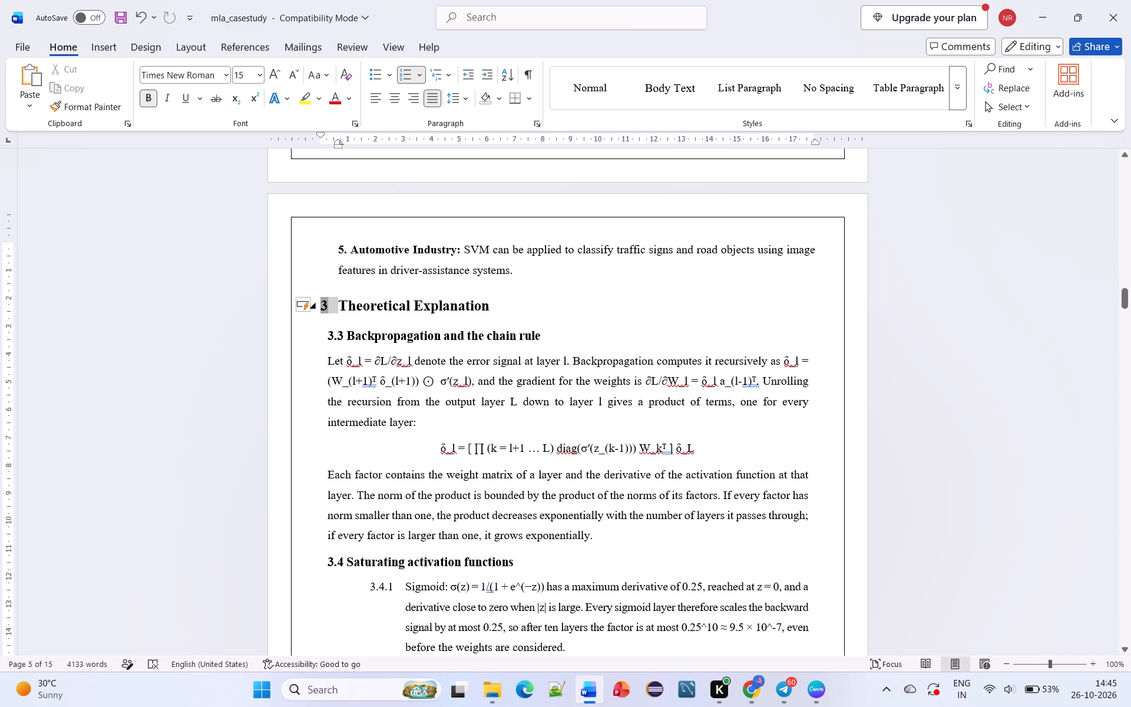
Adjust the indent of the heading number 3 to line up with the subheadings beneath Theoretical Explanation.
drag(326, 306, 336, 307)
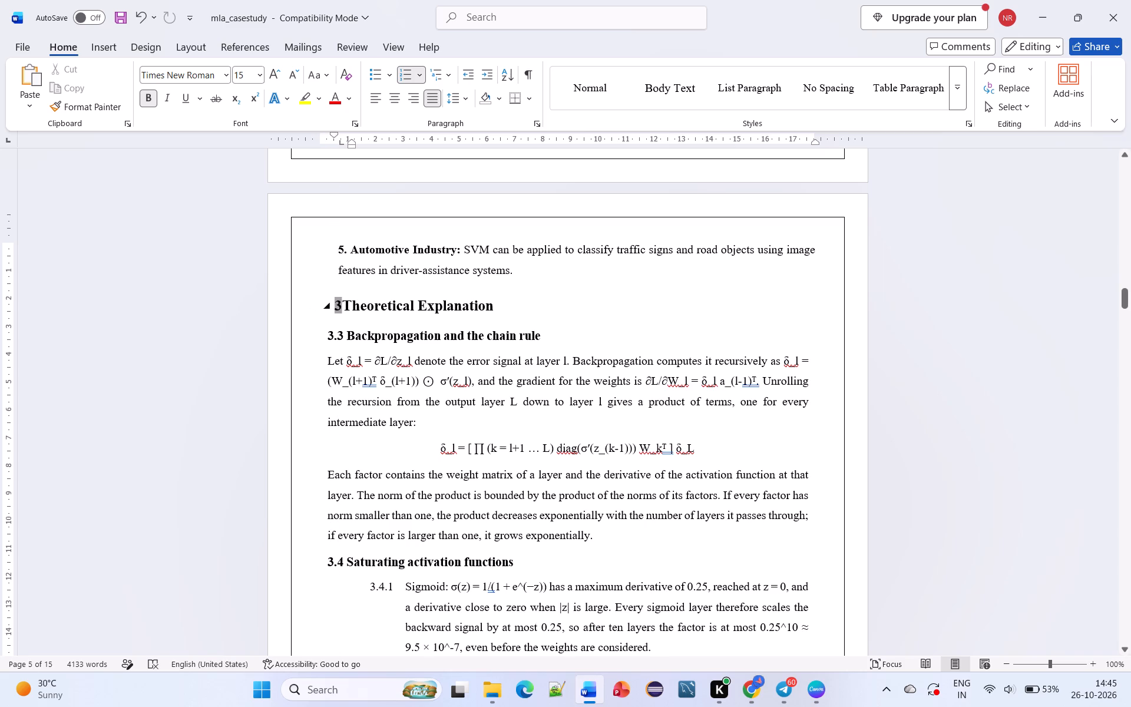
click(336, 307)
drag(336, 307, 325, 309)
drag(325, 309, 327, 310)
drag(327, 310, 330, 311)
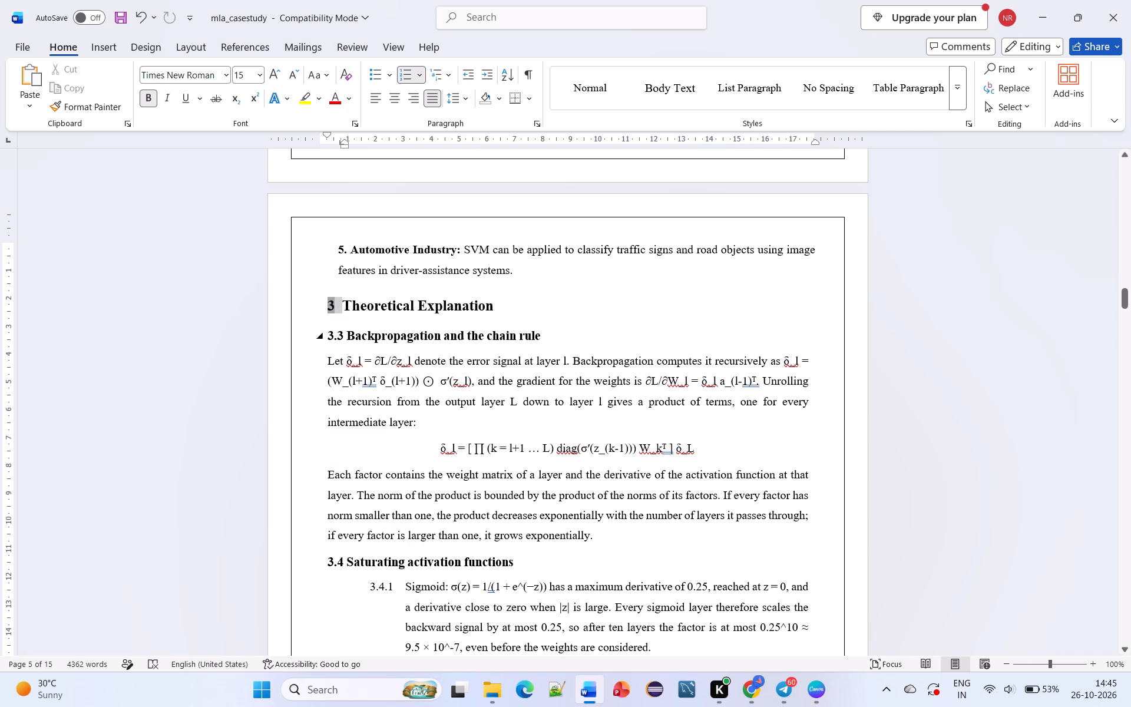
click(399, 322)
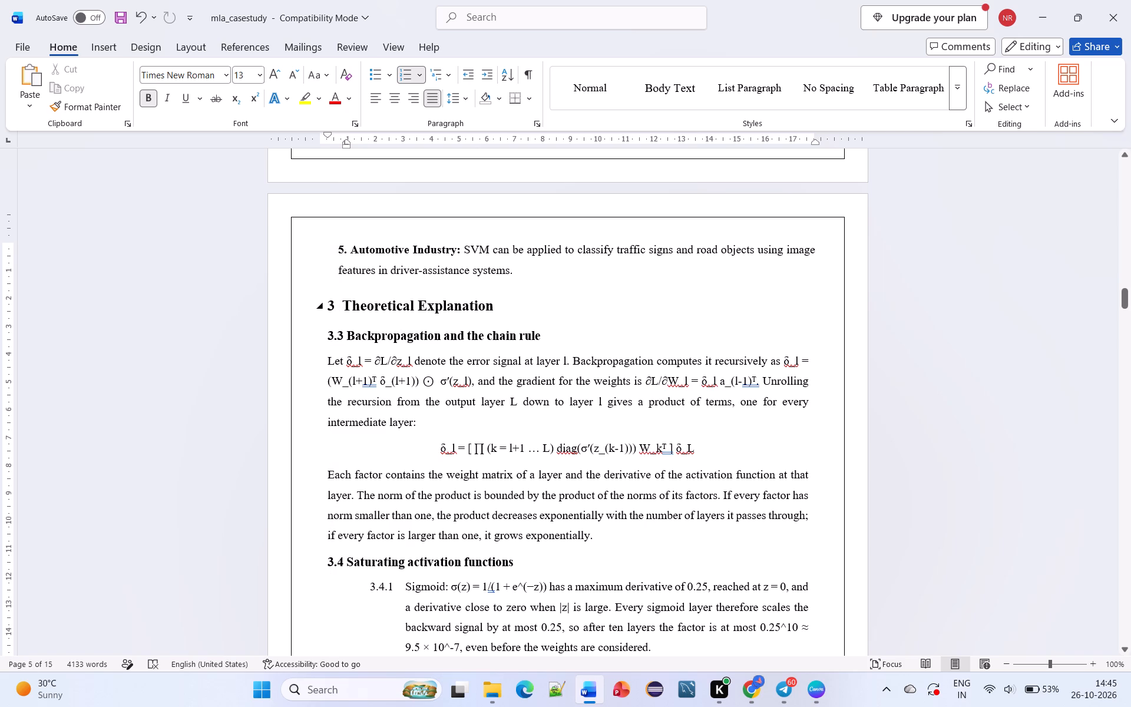
Replace the automatic number of the "Theoretical Explanation" heading with a plain-text "3. ".
click(335, 303)
key(BackSpace)
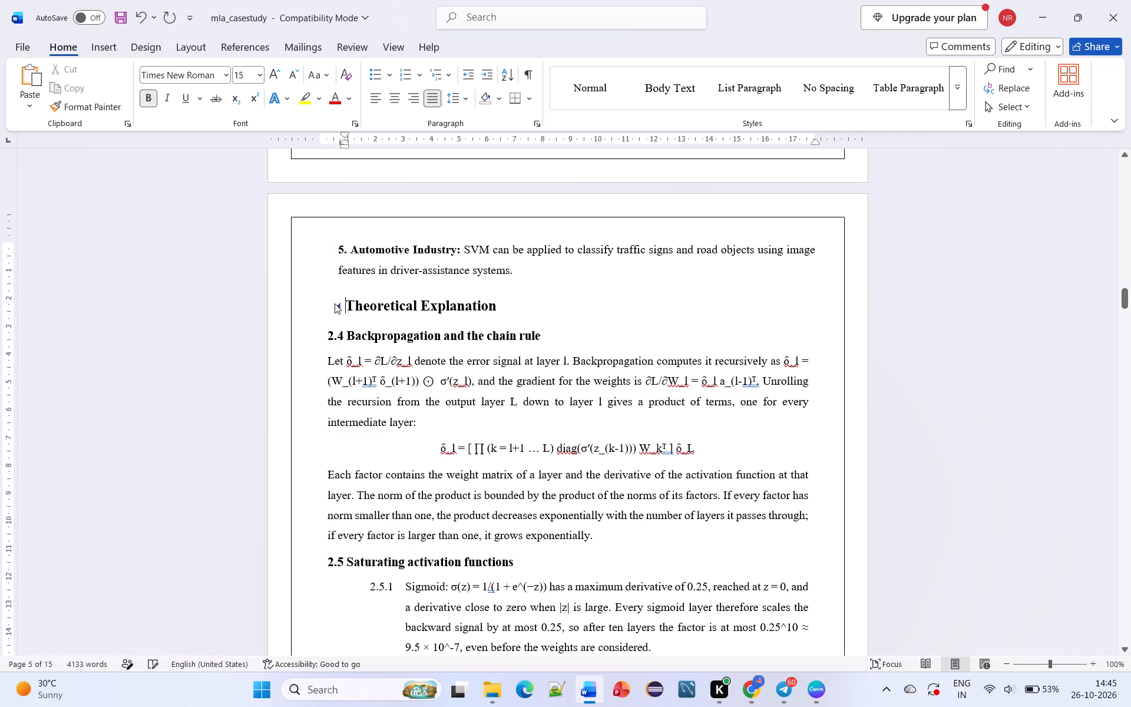
key(period)
key(Left)
key(3)
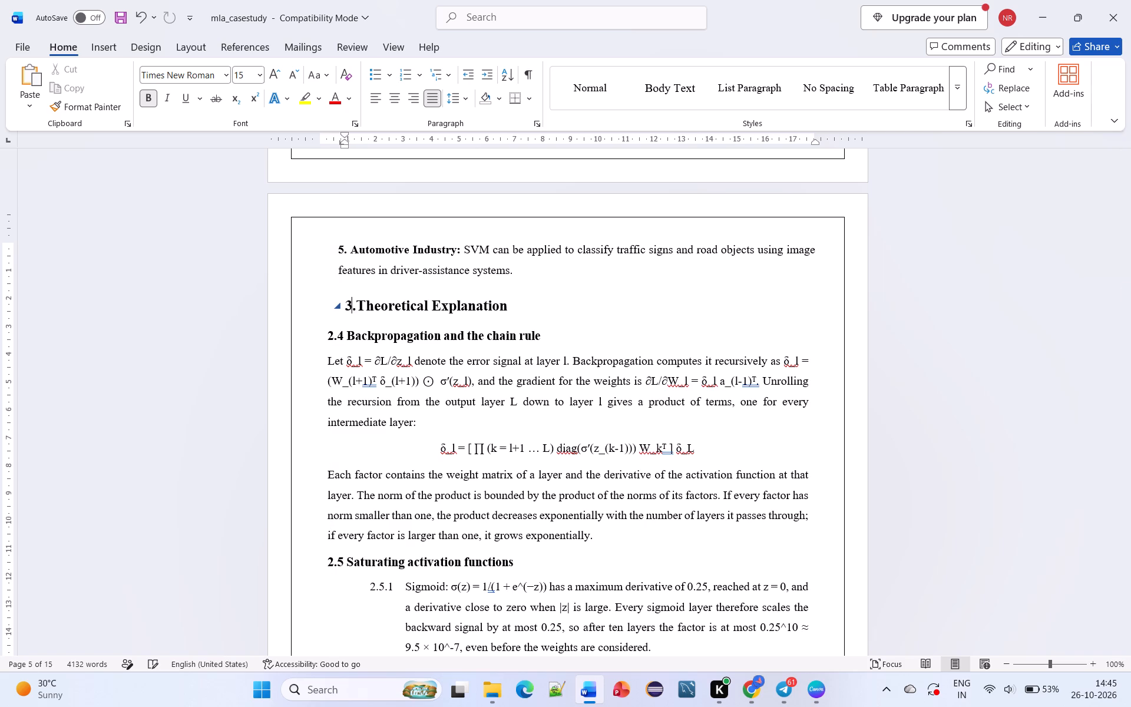
key(Right)
key(space)
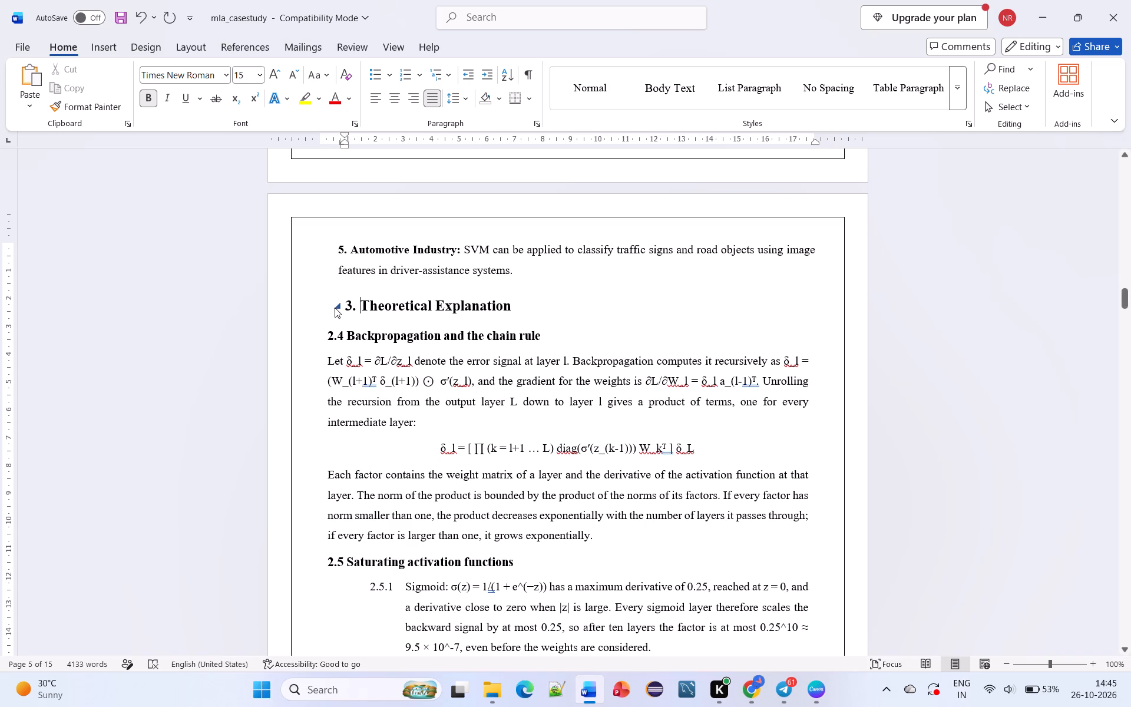
Shift the "3. Theoretical Explanation" heading's first line back to align with the body text margin.
double_click(347, 303)
drag(347, 303, 332, 303)
double_click(355, 308)
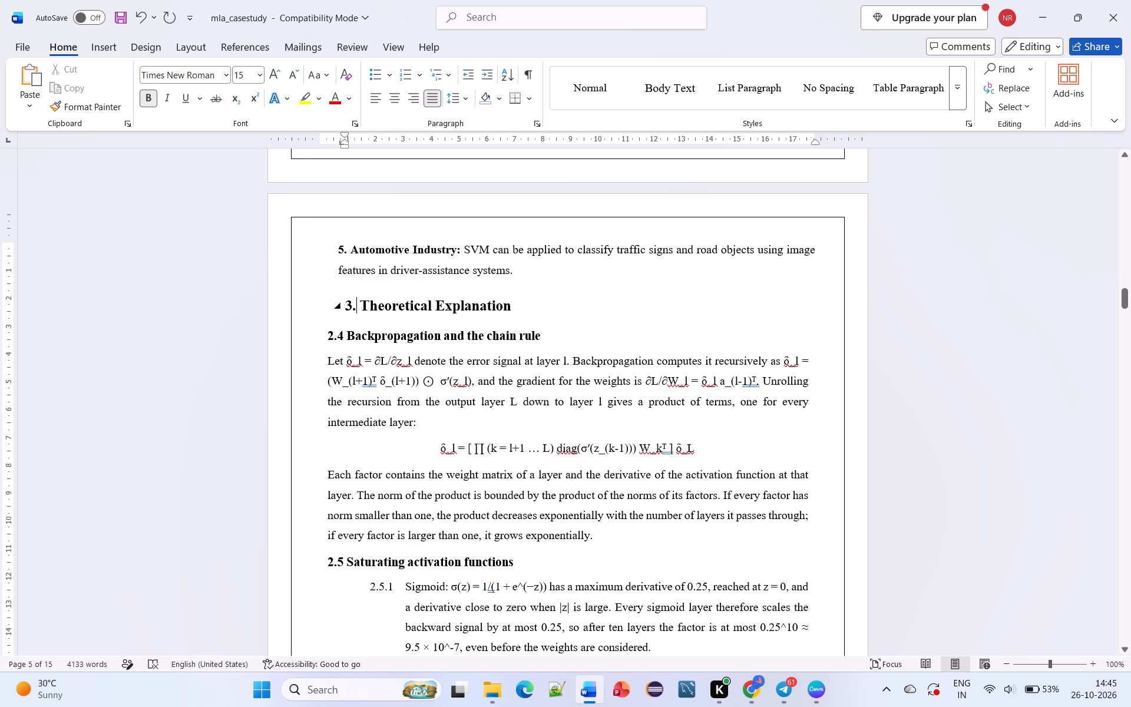
click(355, 308)
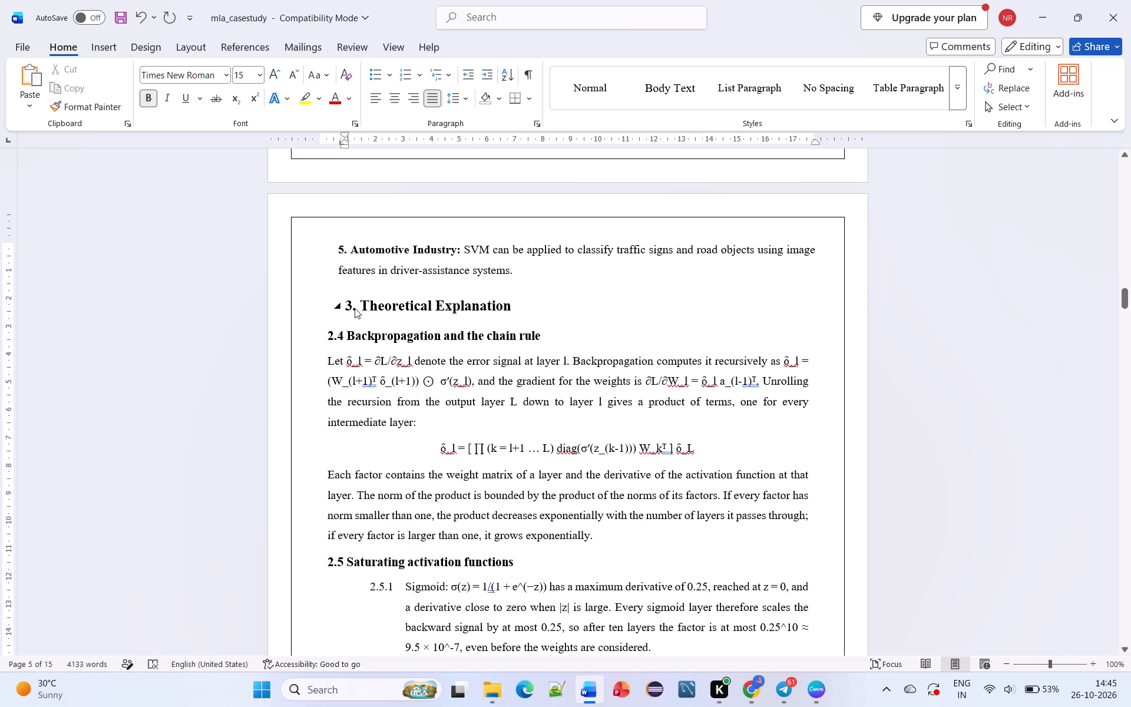
click(343, 305)
click(343, 305)
key(BackSpace)
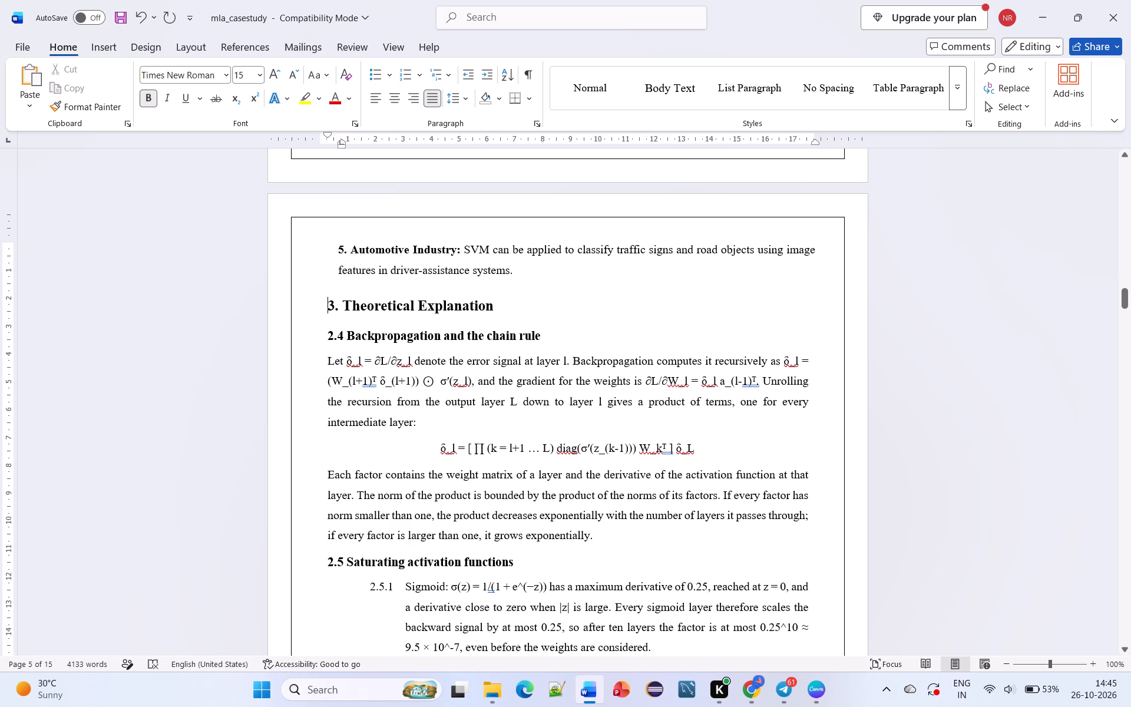
Renumber the "Backpropagation and the chain rule" subheading as 3.1 and add a space before its title.
click(333, 333)
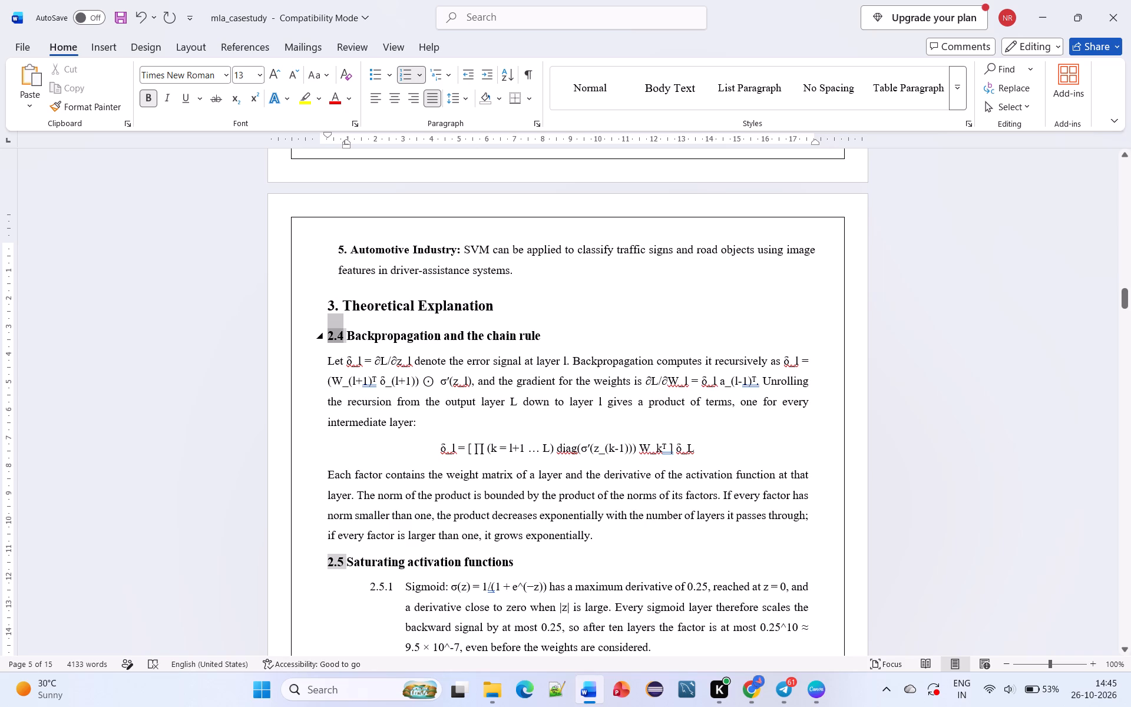
key(3)
text(.1)
key(space)
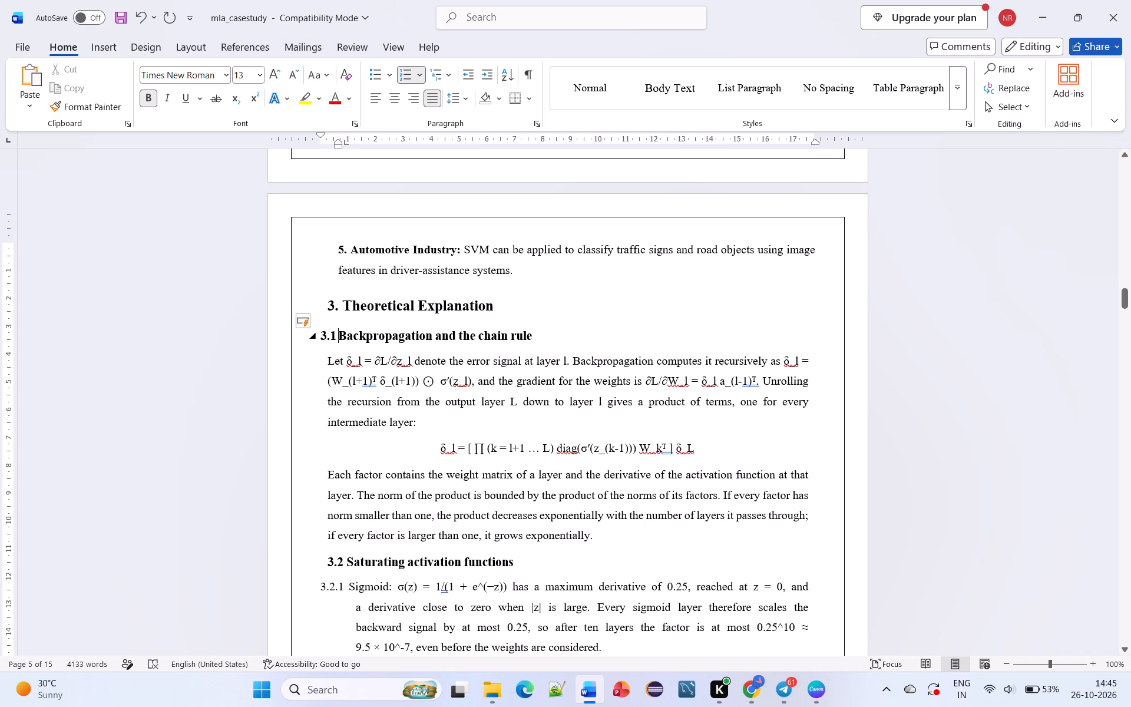
drag(329, 310, 323, 310)
click(320, 330)
key(space)
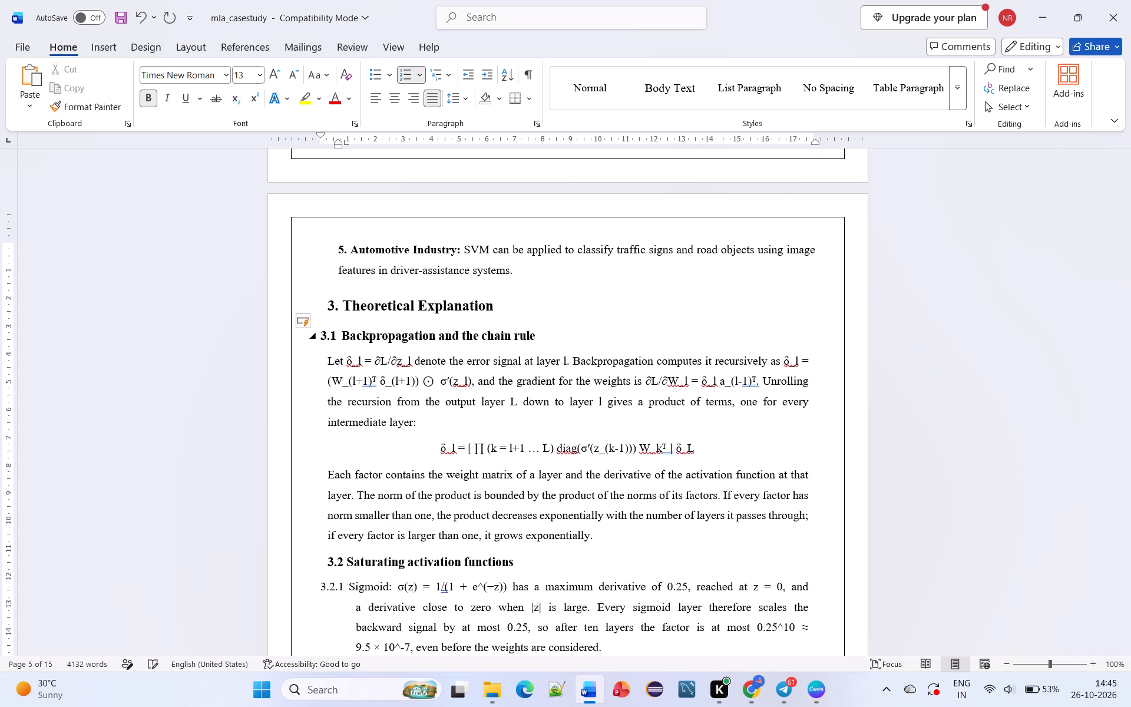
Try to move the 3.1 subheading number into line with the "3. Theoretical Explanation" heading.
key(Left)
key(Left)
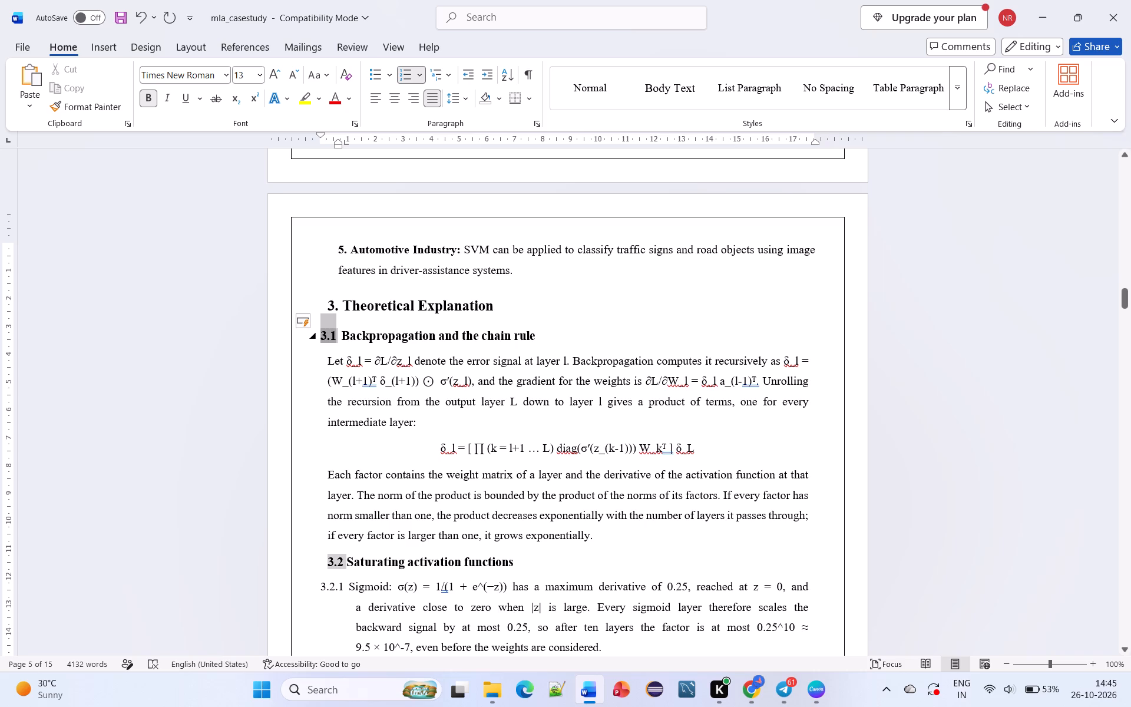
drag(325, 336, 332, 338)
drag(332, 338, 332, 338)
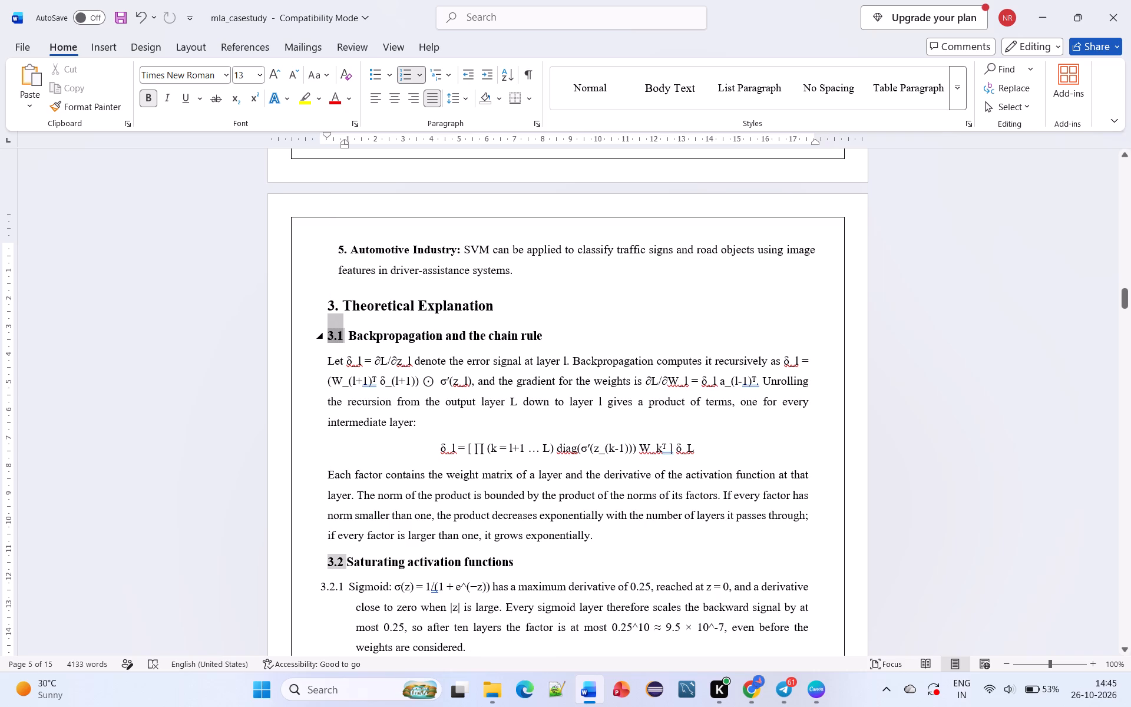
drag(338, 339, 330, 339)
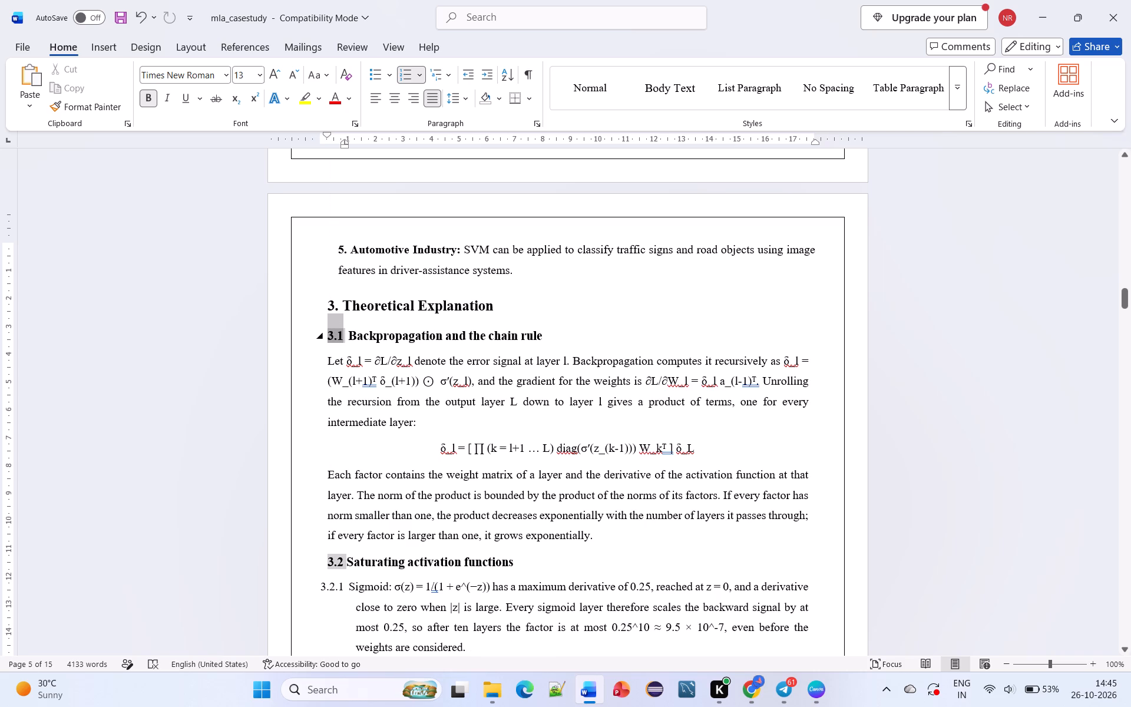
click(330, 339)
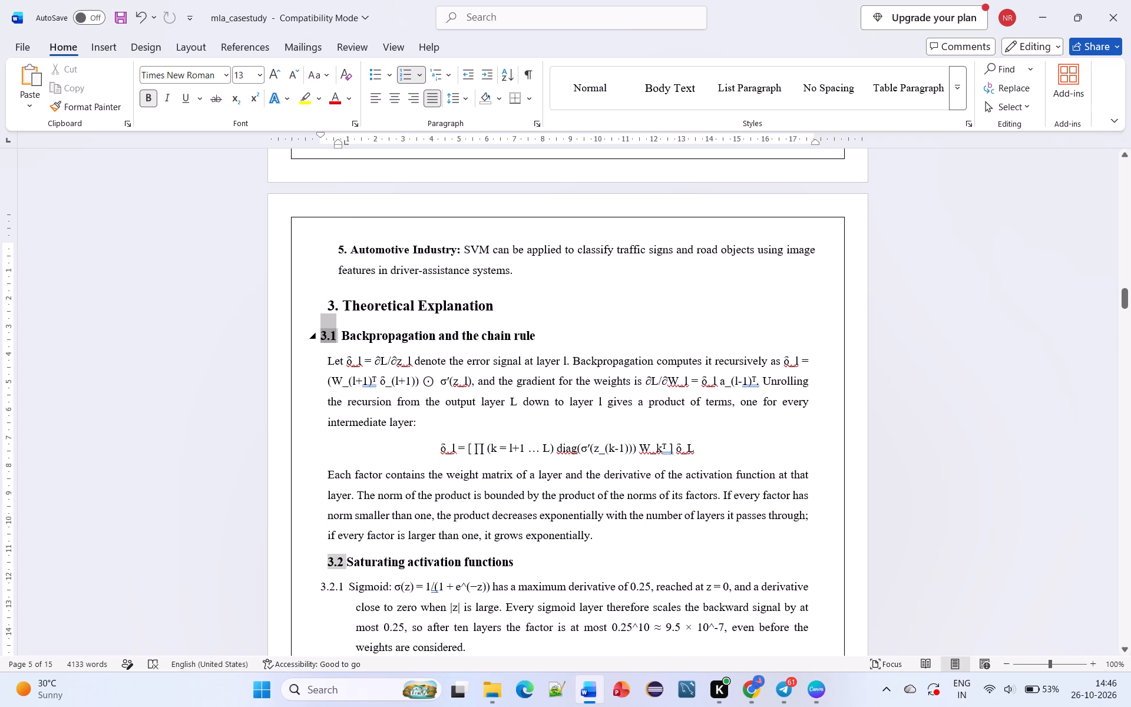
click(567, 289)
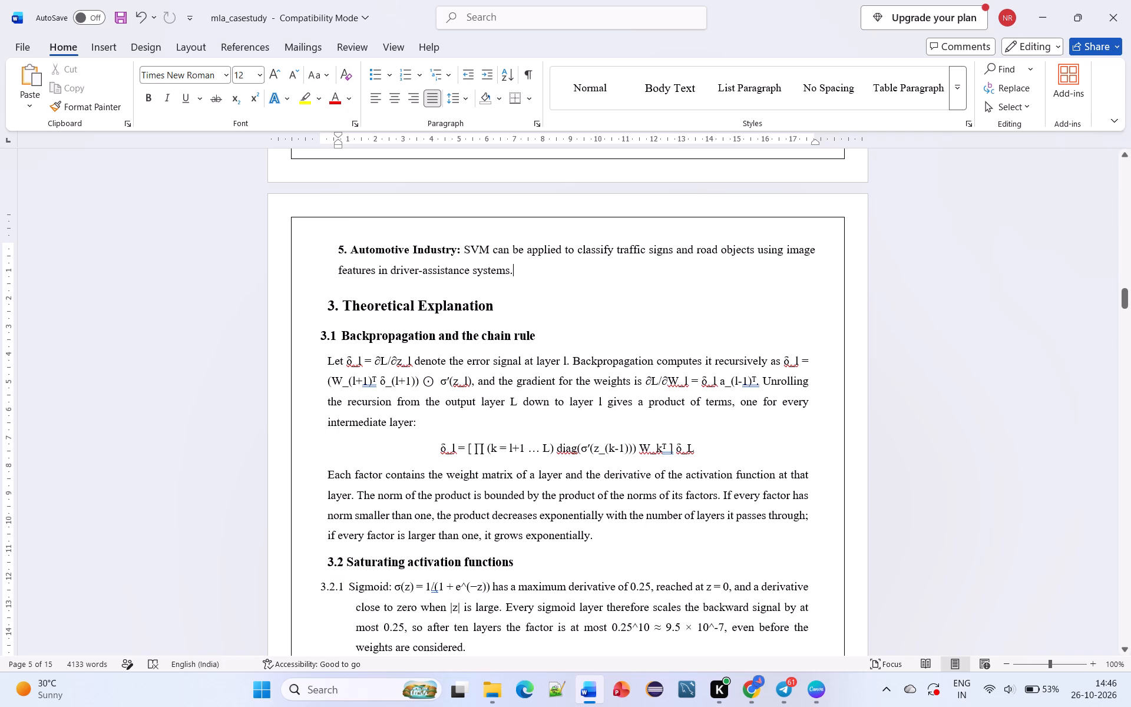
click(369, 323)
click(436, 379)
Review the Theoretical Explanation subsections and the start of Core Concept / Technical Implementation for numbering and content.
scroll(485, 432, down, 6)
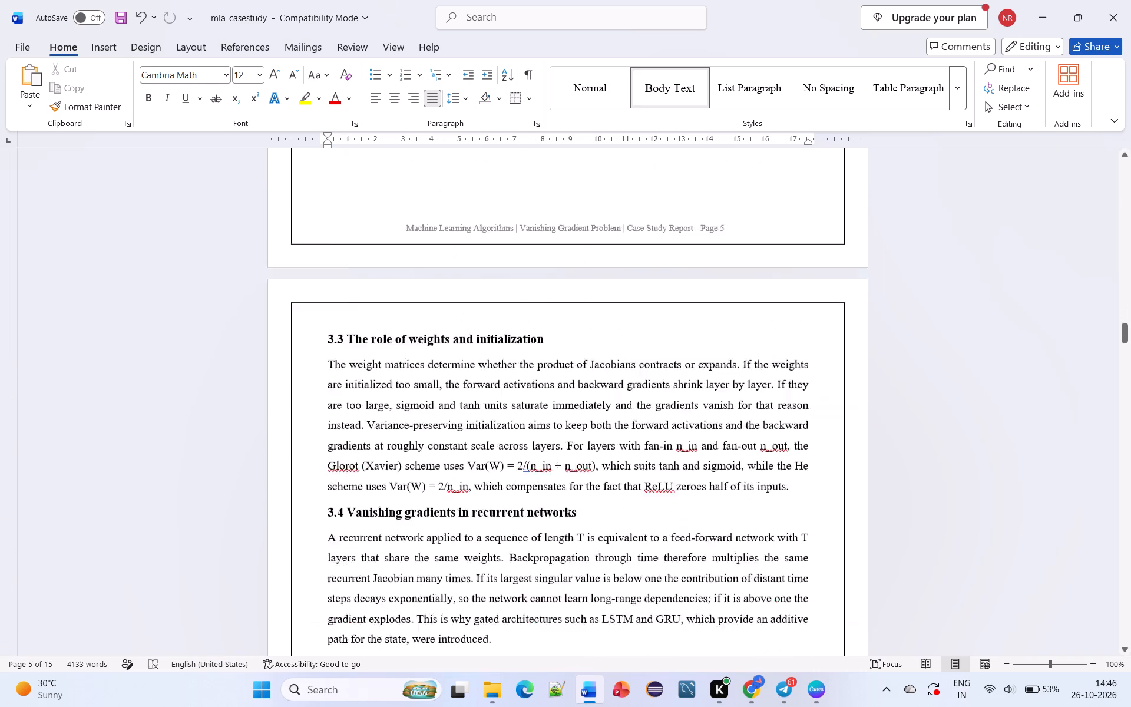
scroll(485, 432, down, 1)
scroll(485, 432, right, 1)
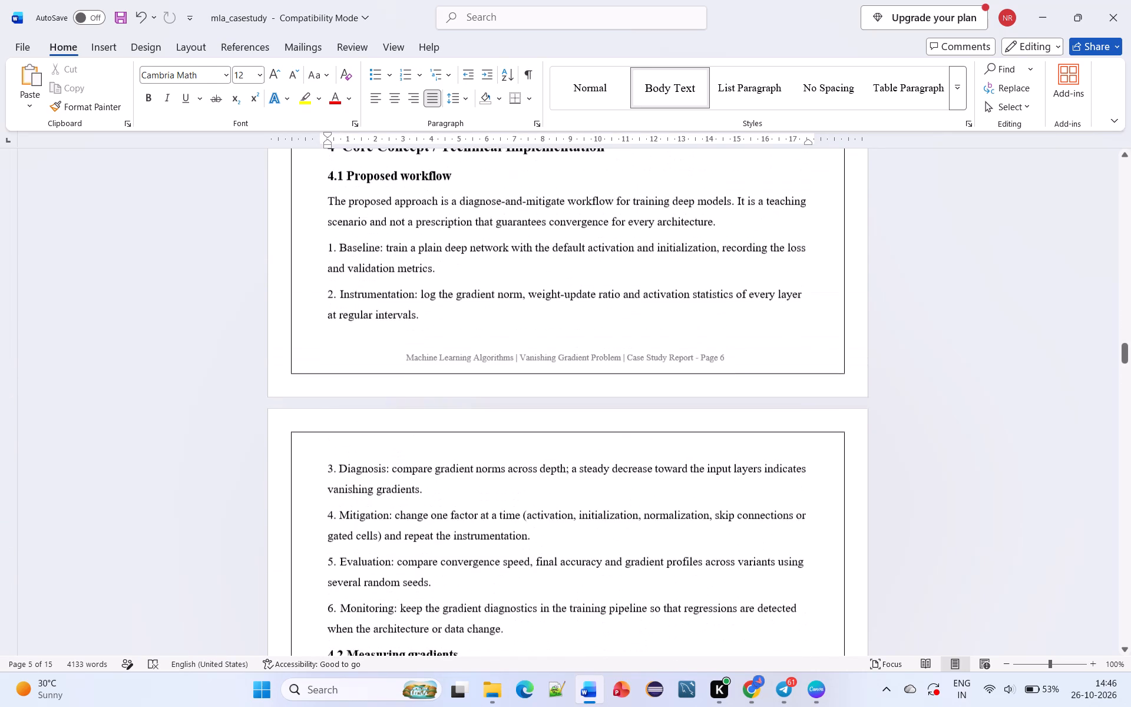
scroll(485, 432, right, 2)
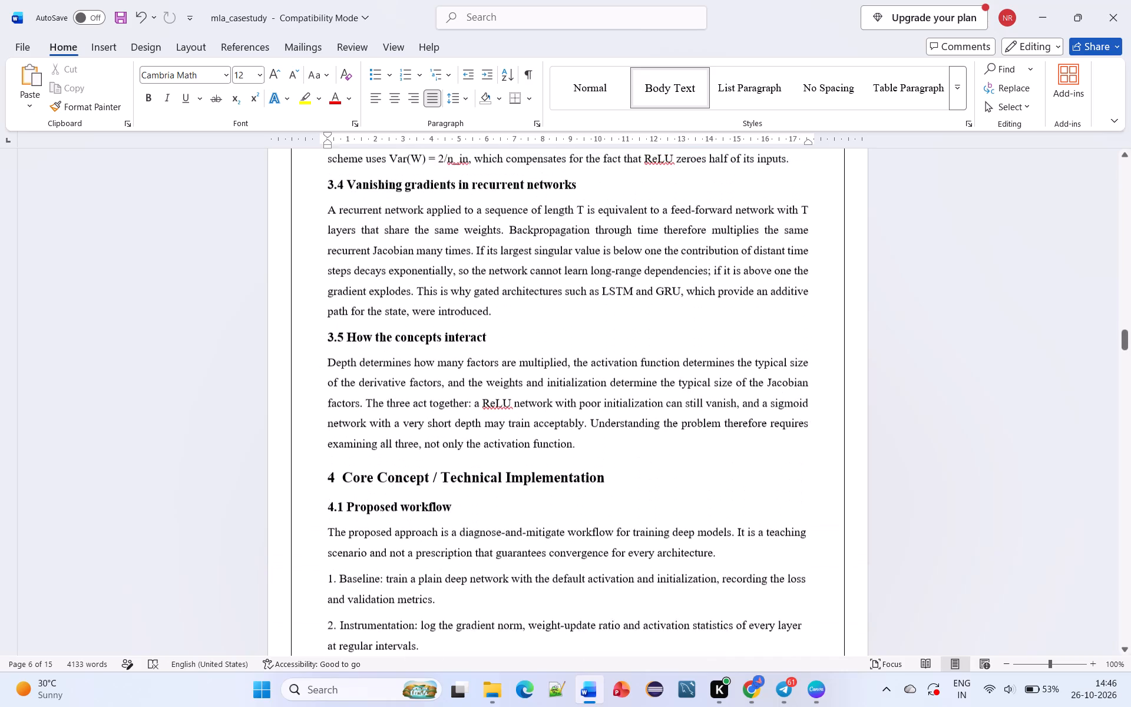
scroll(485, 432, right, 2)
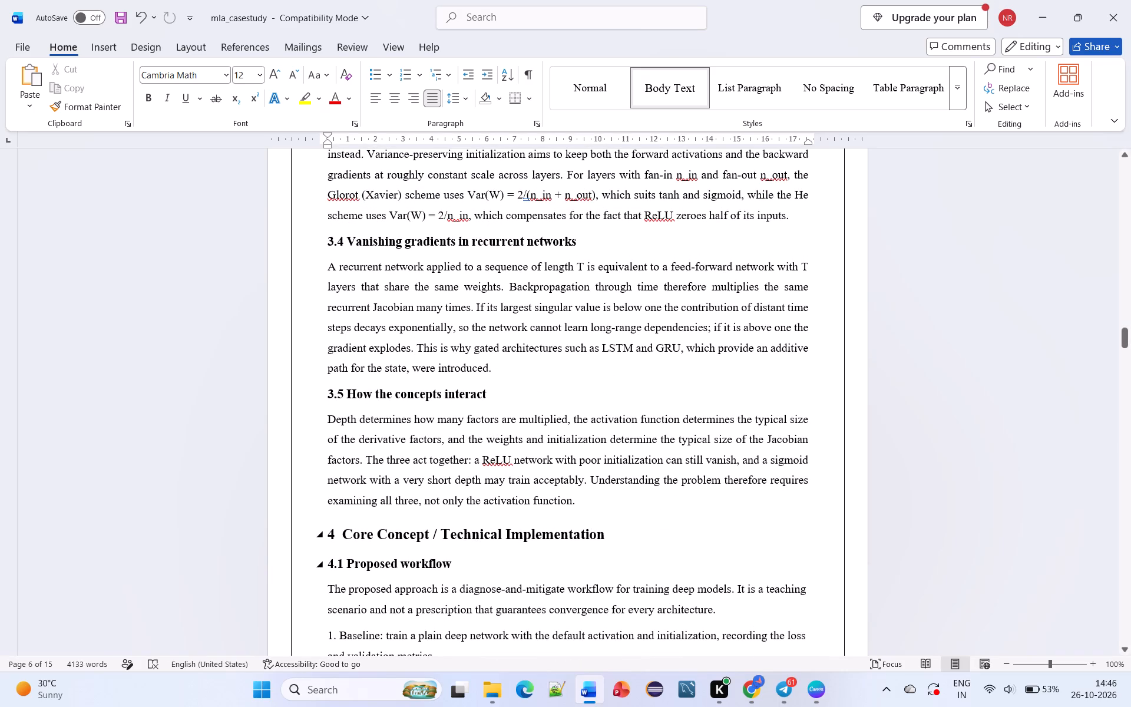
scroll(619, 407, up, 1)
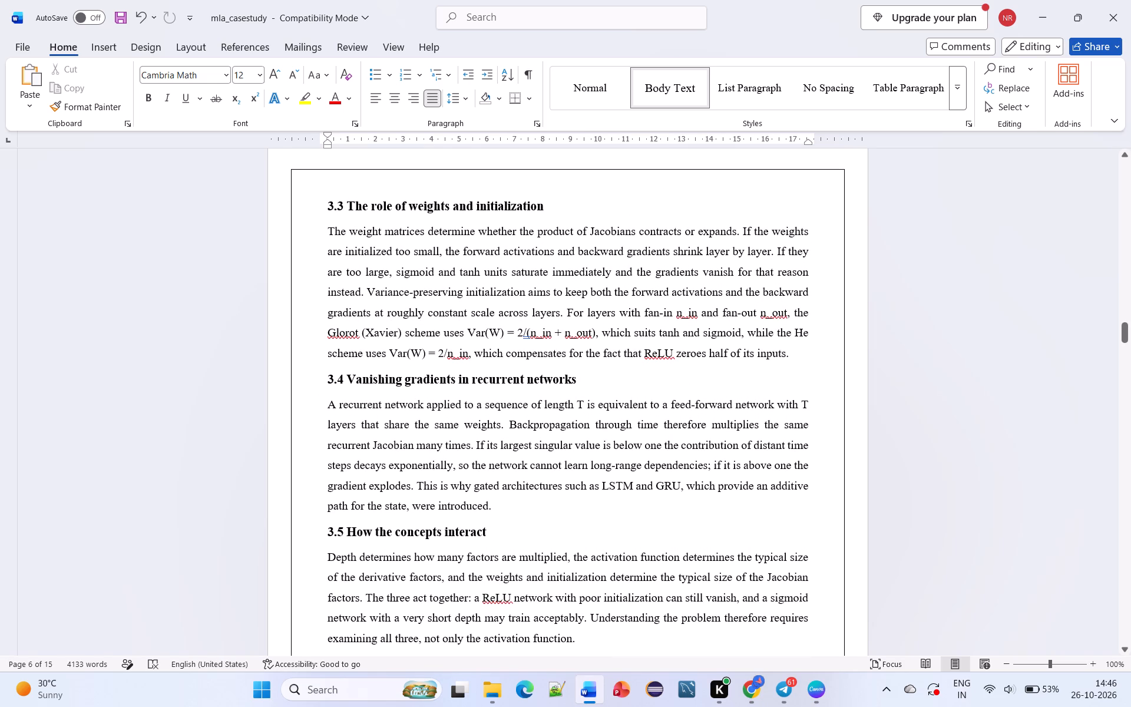
scroll(715, 294, up, 6)
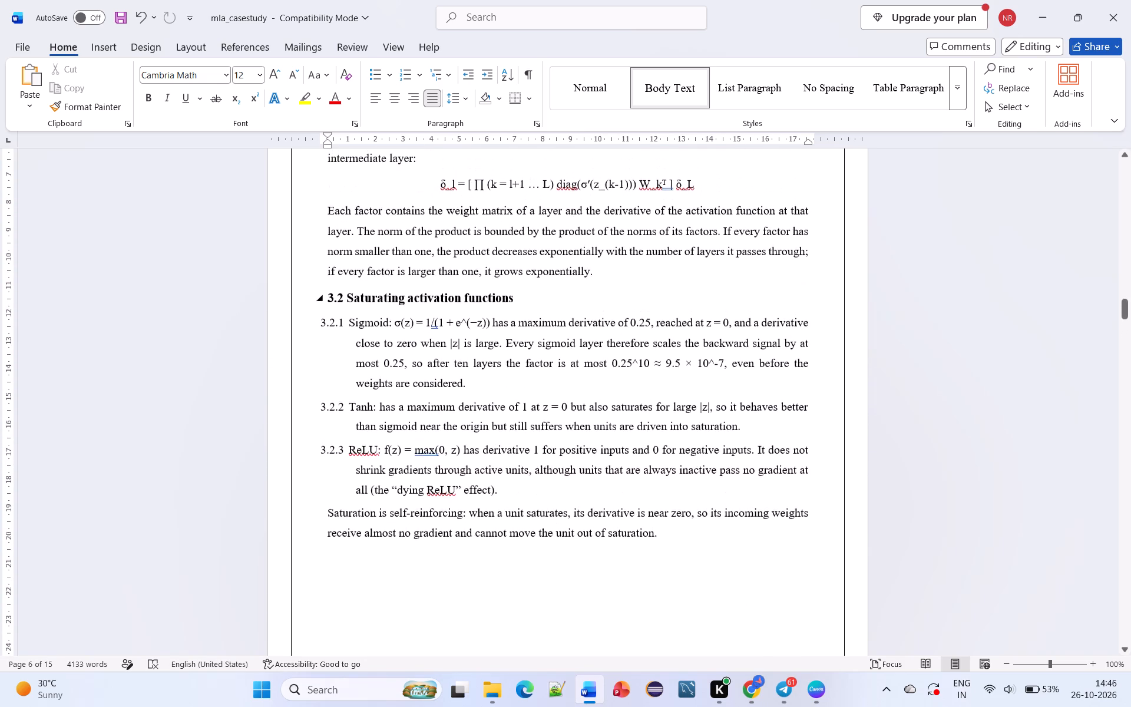
scroll(715, 294, up, 3)
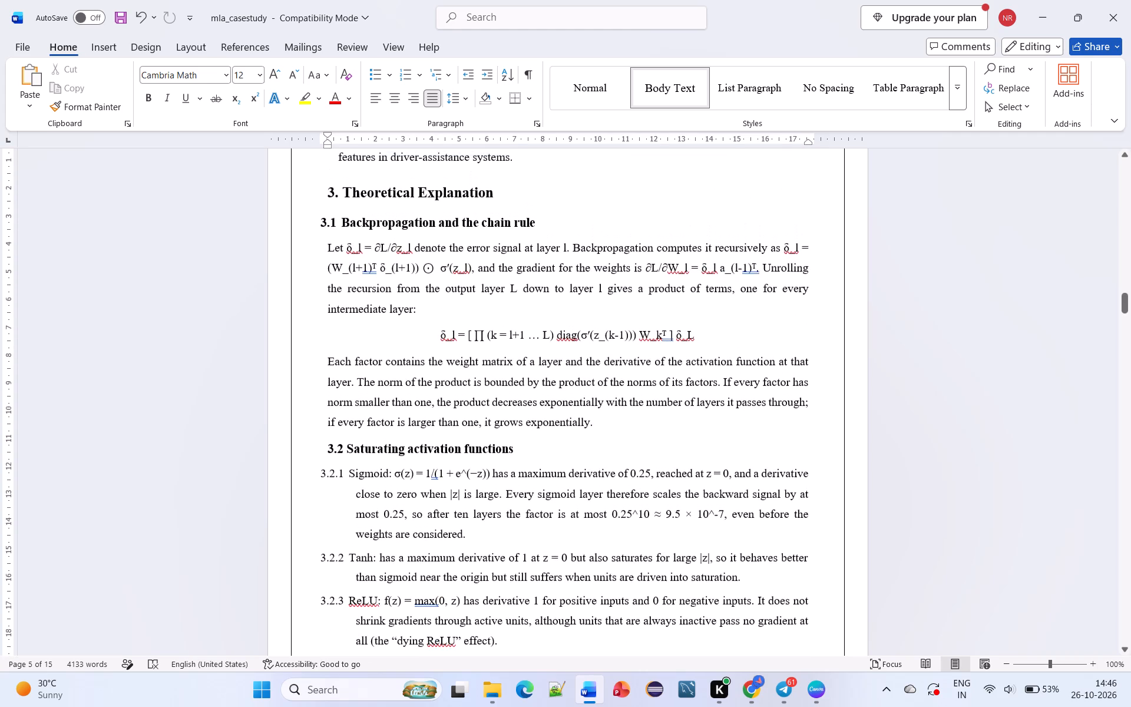
scroll(715, 294, up, 1)
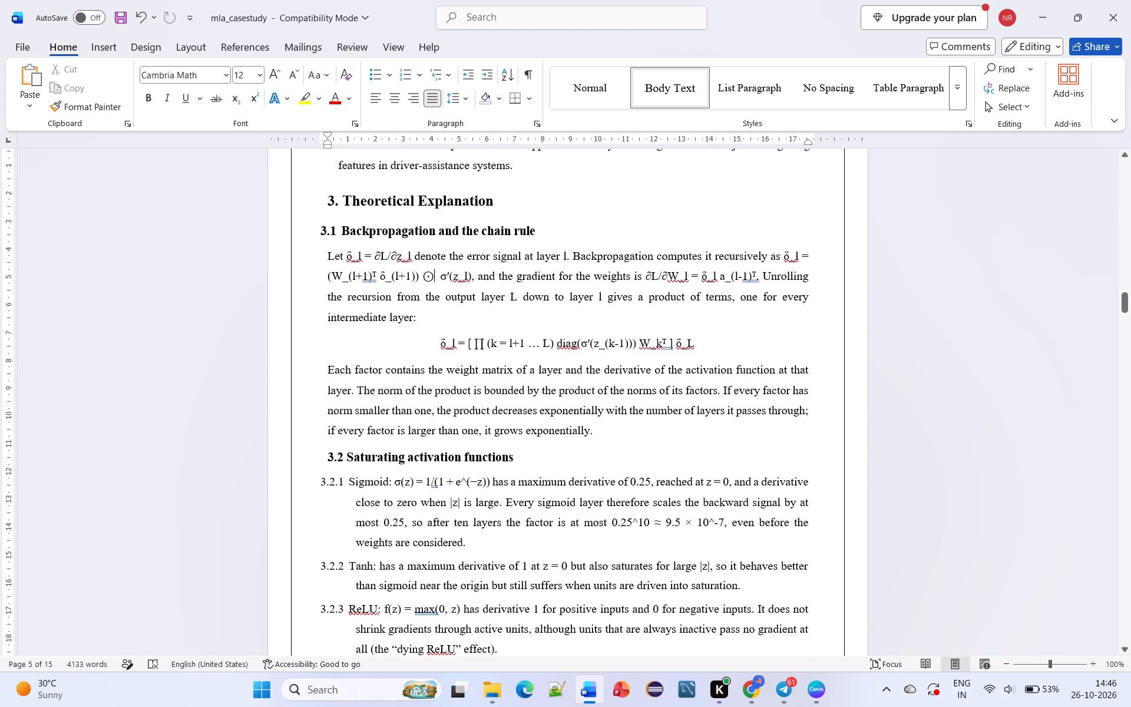
drag(607, 435, 581, 420)
click(581, 420)
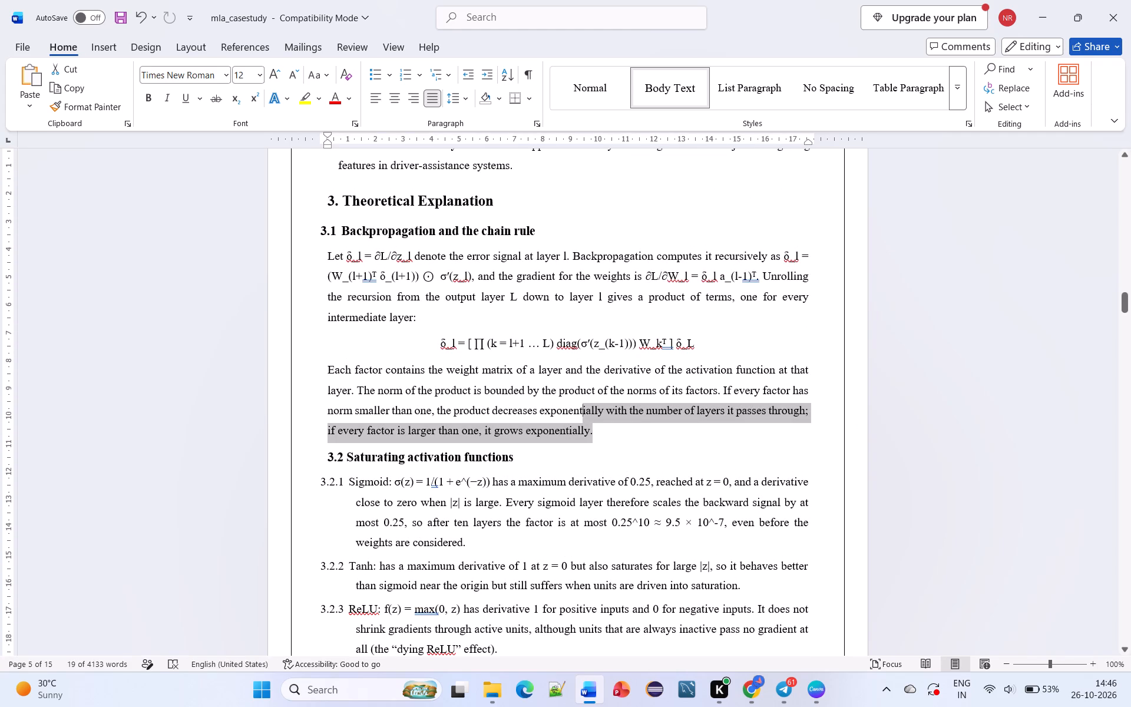
drag(533, 229, 392, 227)
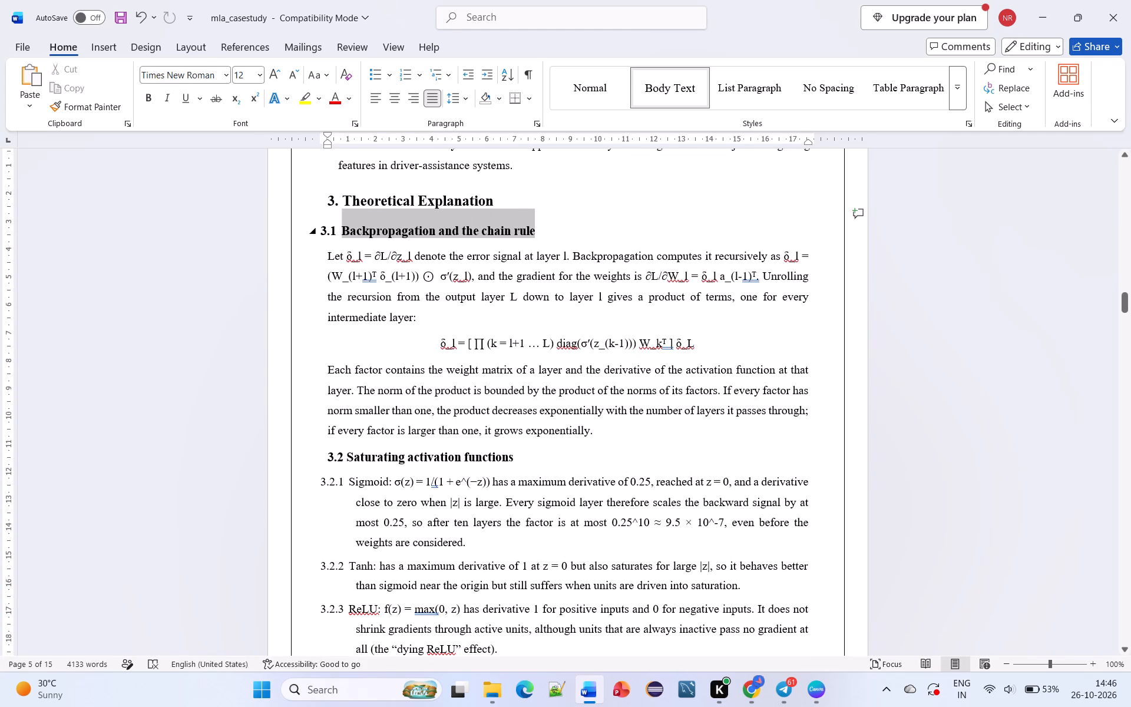
drag(392, 227, 368, 229)
key(ctrl+c)
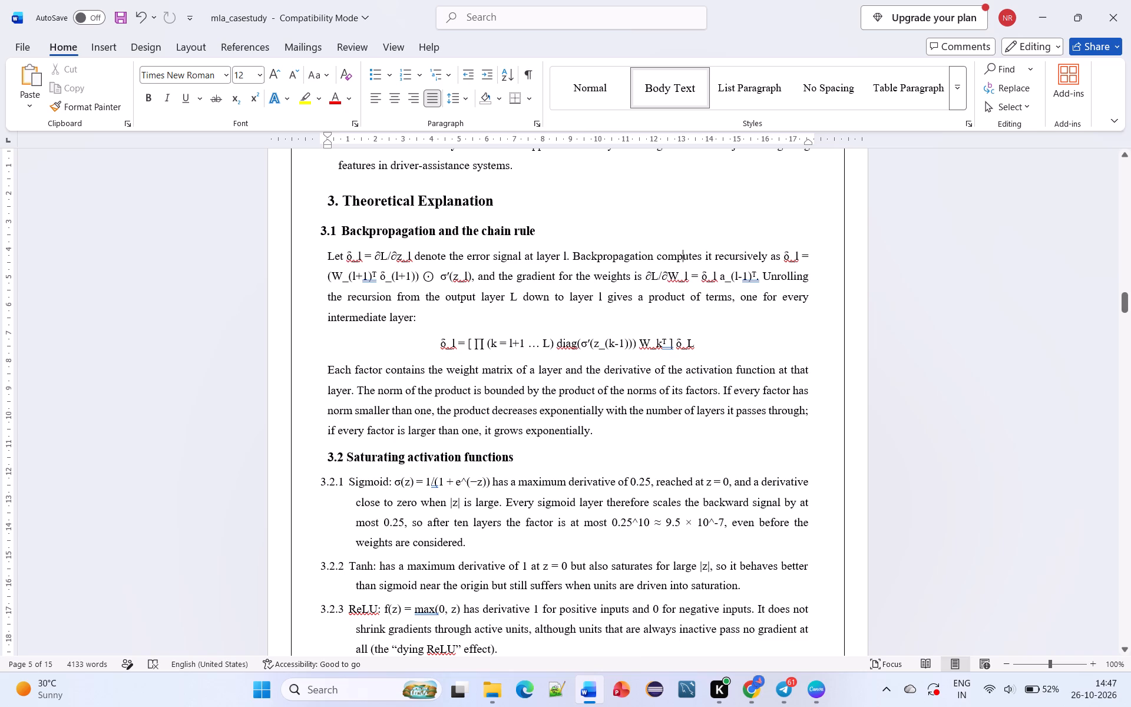
drag(600, 426, 326, 253)
key(ctrl+v)
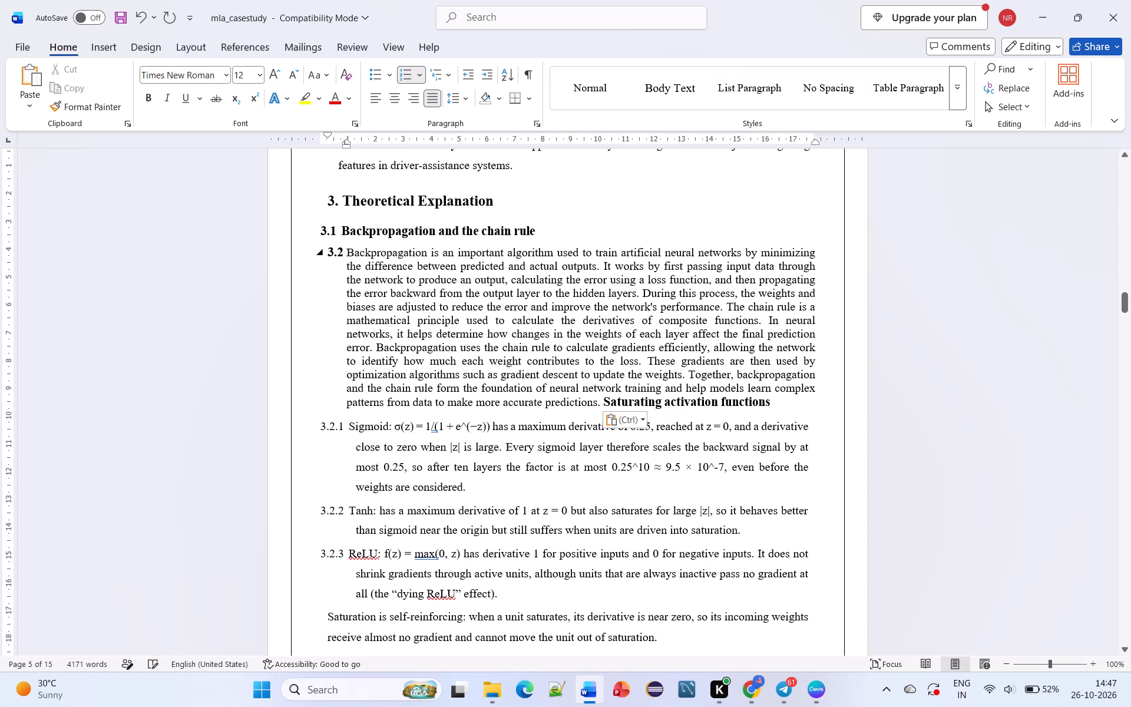
Remove the 3.2 list number from the pasted paragraph and put "Saturating activation functions" on its own line below it.
click(338, 252)
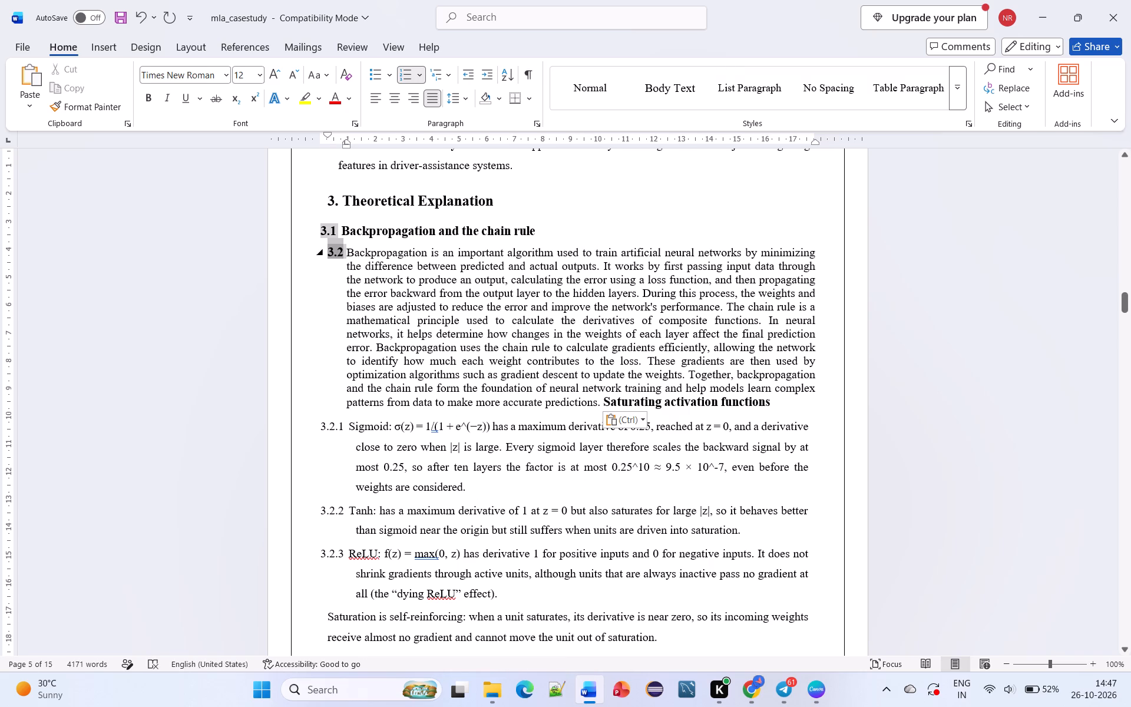
click(347, 253)
key(BackSpace)
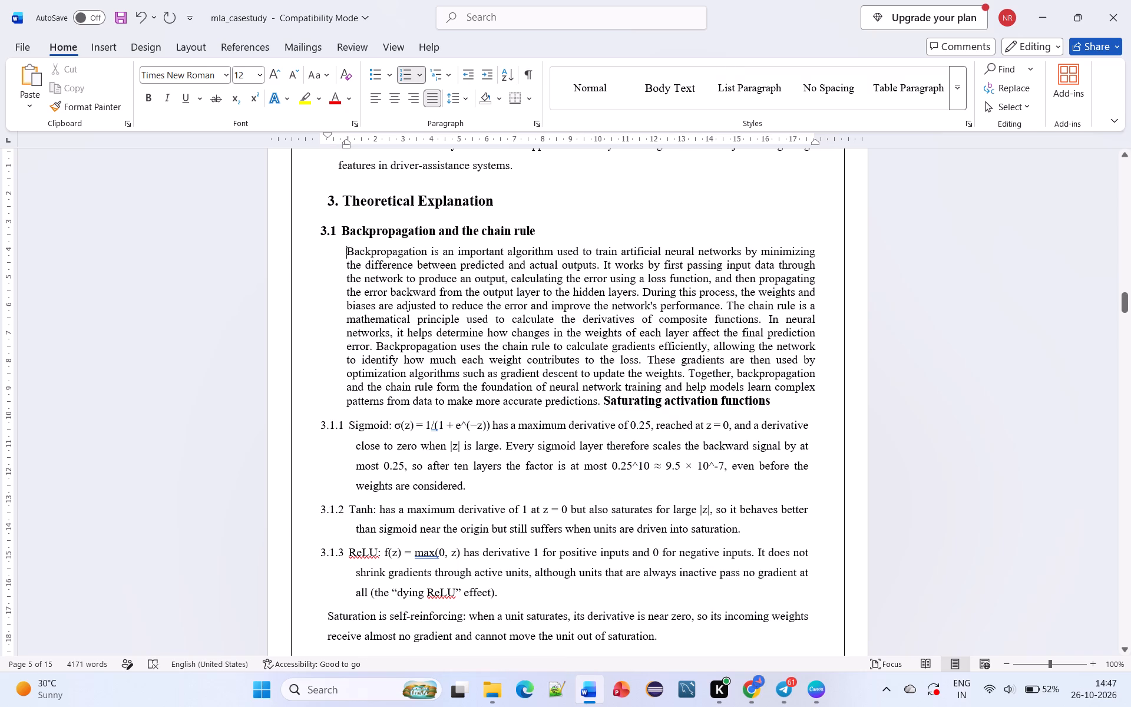
key(BackSpace)
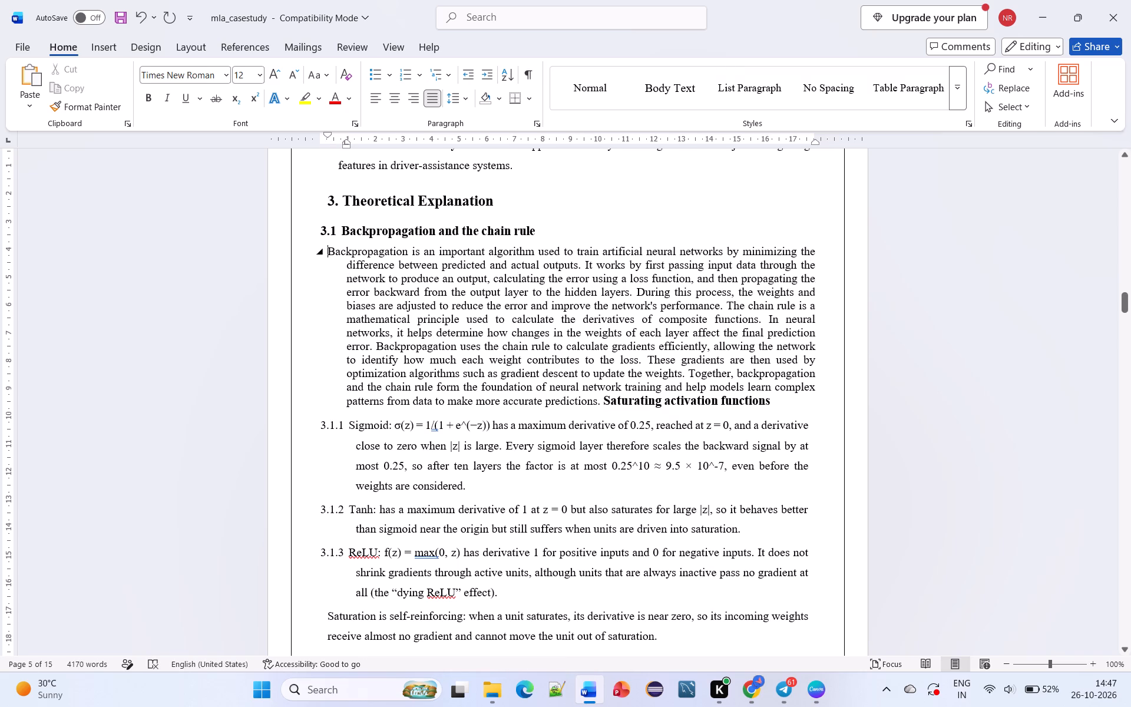
key(ctrl+z)
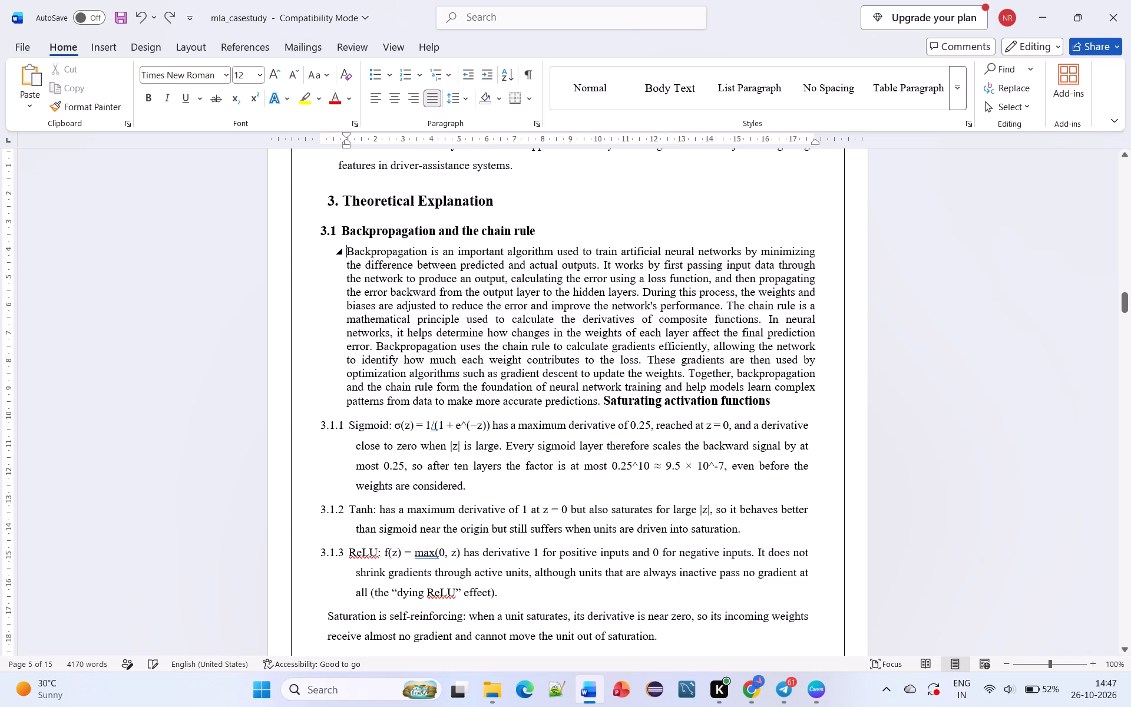
click(605, 401)
key(Return)
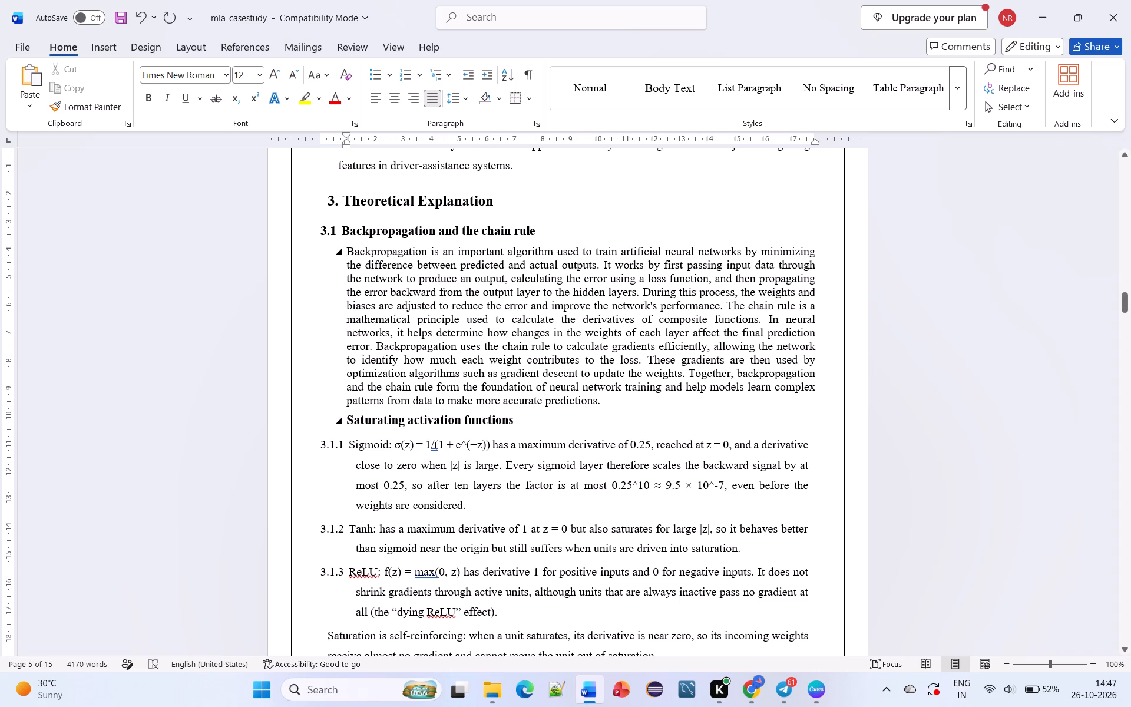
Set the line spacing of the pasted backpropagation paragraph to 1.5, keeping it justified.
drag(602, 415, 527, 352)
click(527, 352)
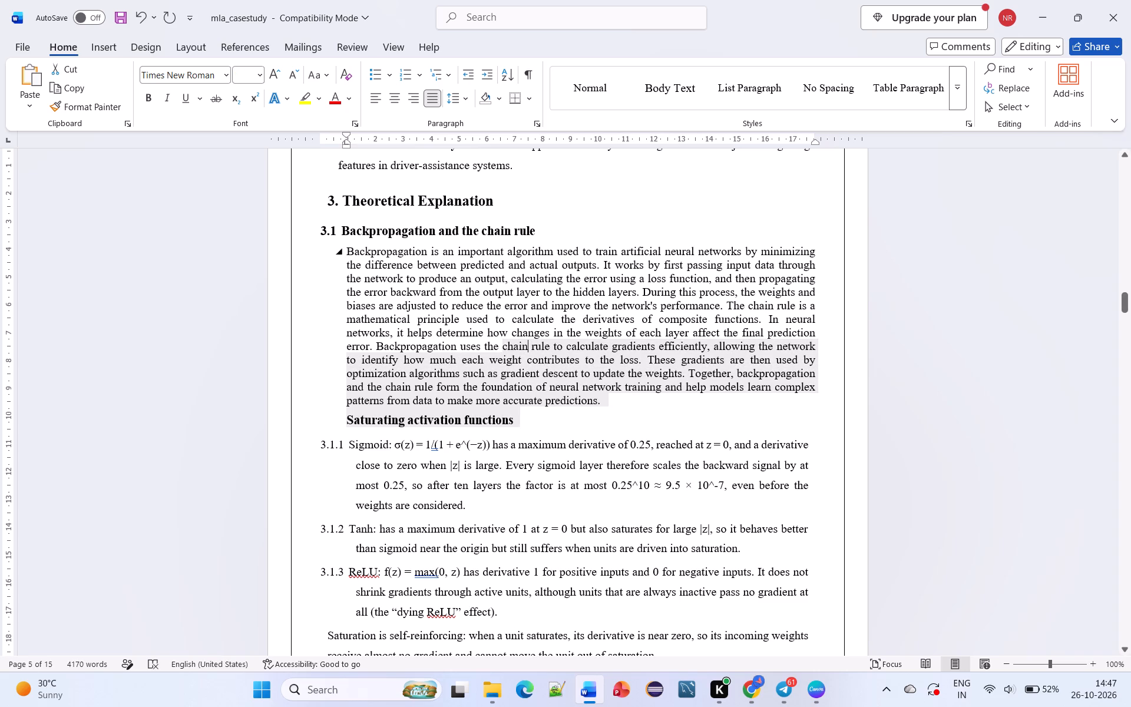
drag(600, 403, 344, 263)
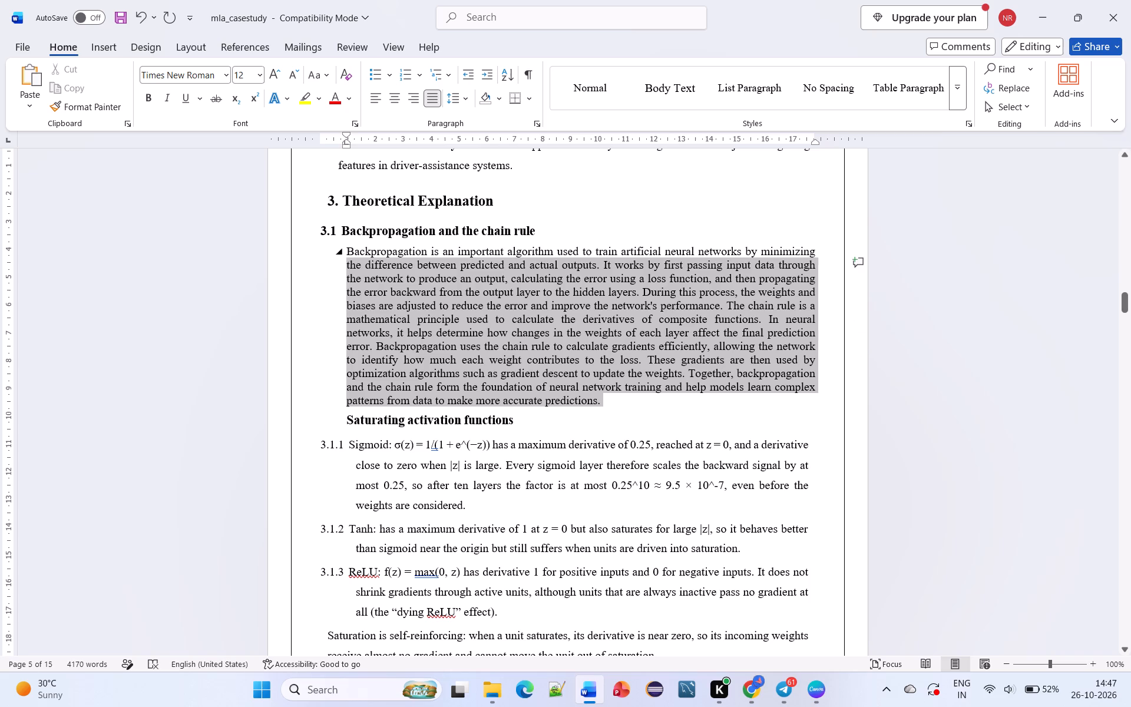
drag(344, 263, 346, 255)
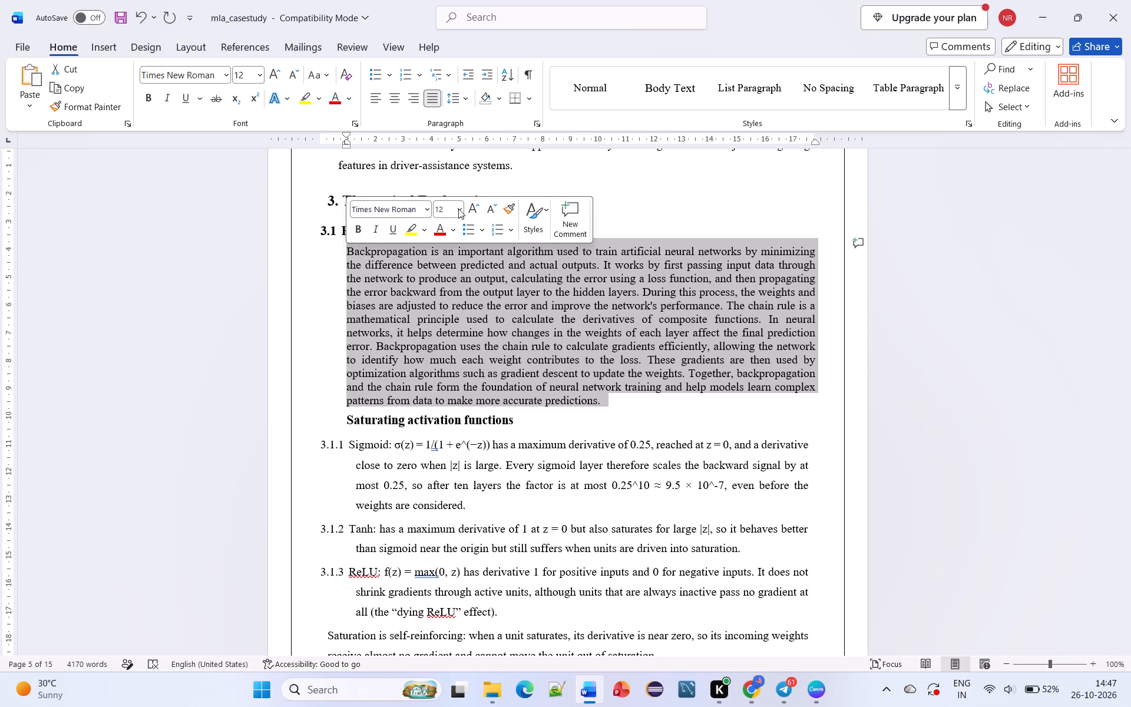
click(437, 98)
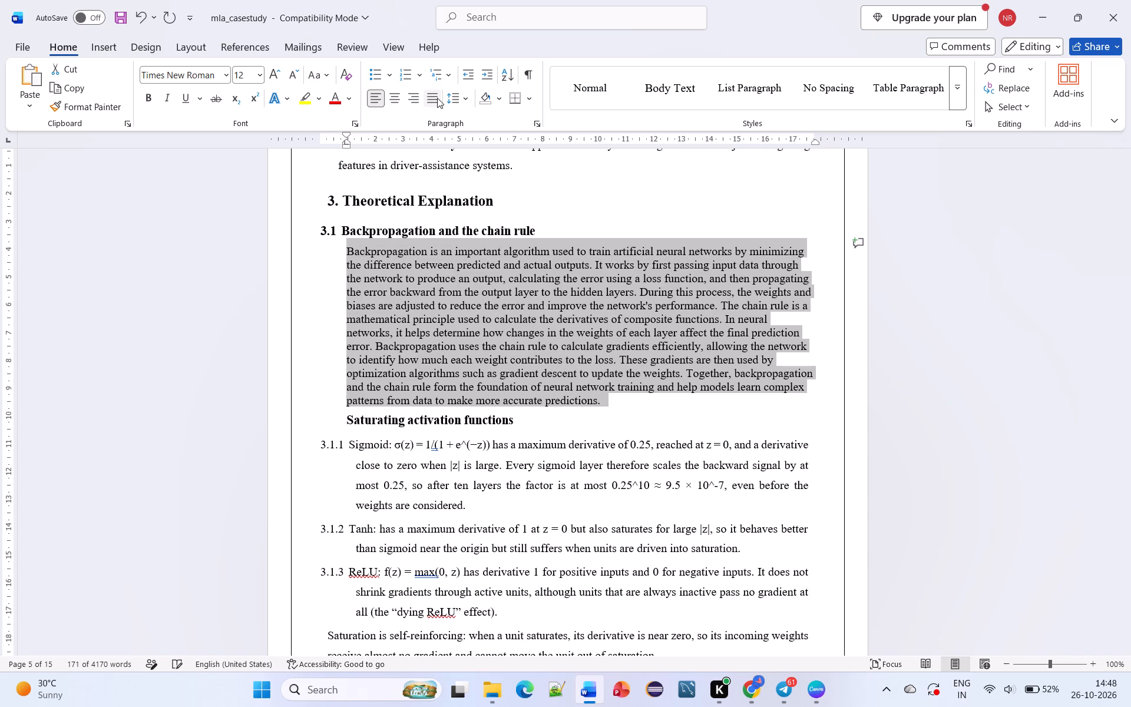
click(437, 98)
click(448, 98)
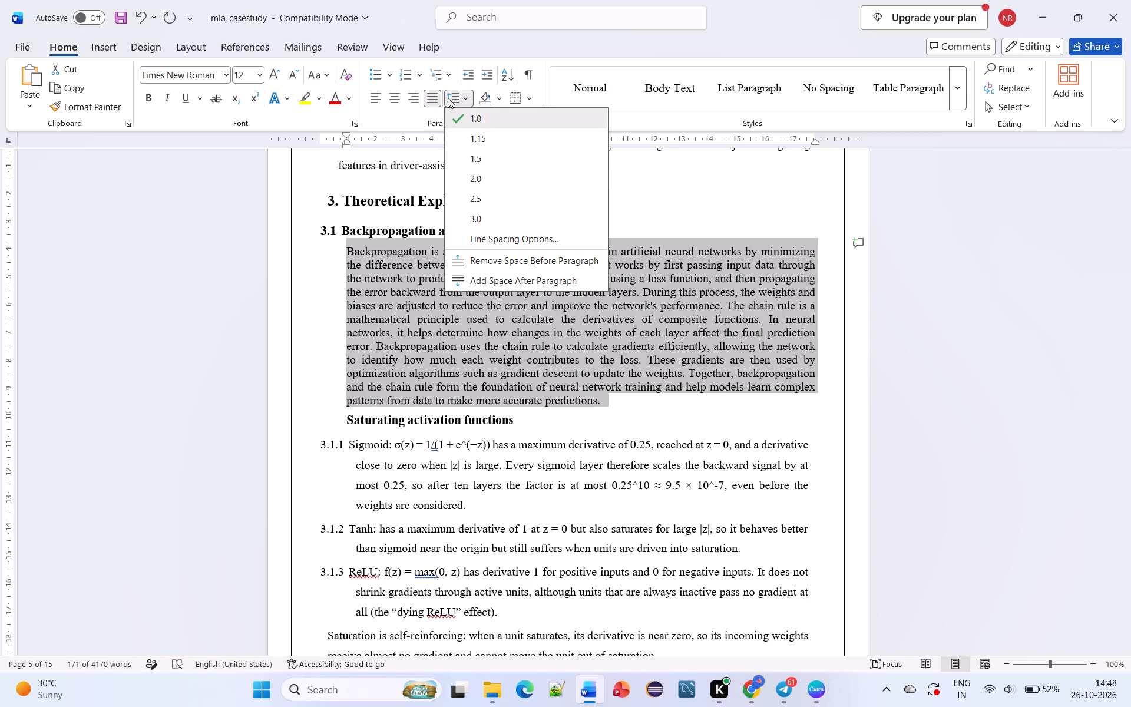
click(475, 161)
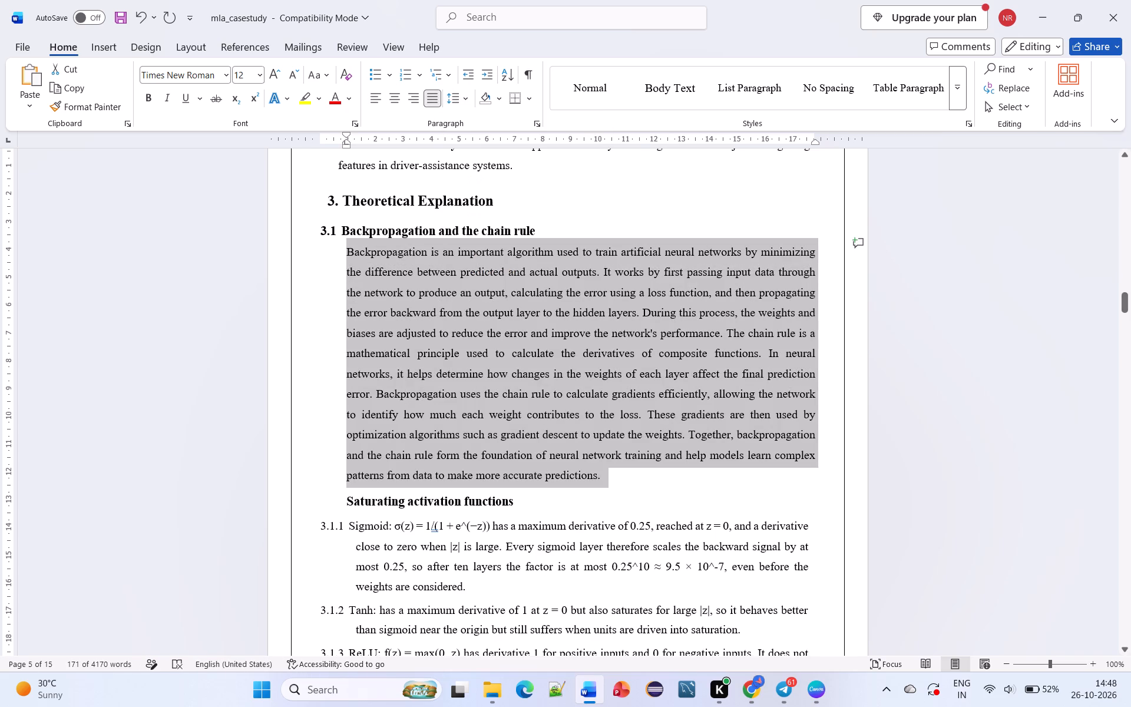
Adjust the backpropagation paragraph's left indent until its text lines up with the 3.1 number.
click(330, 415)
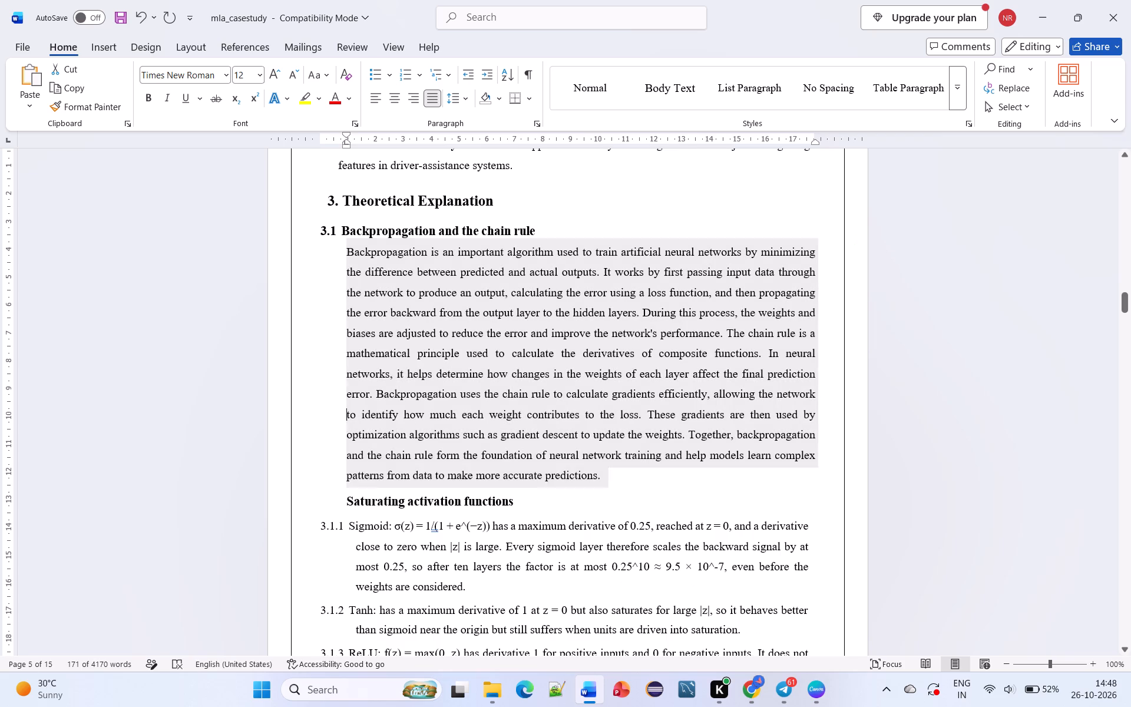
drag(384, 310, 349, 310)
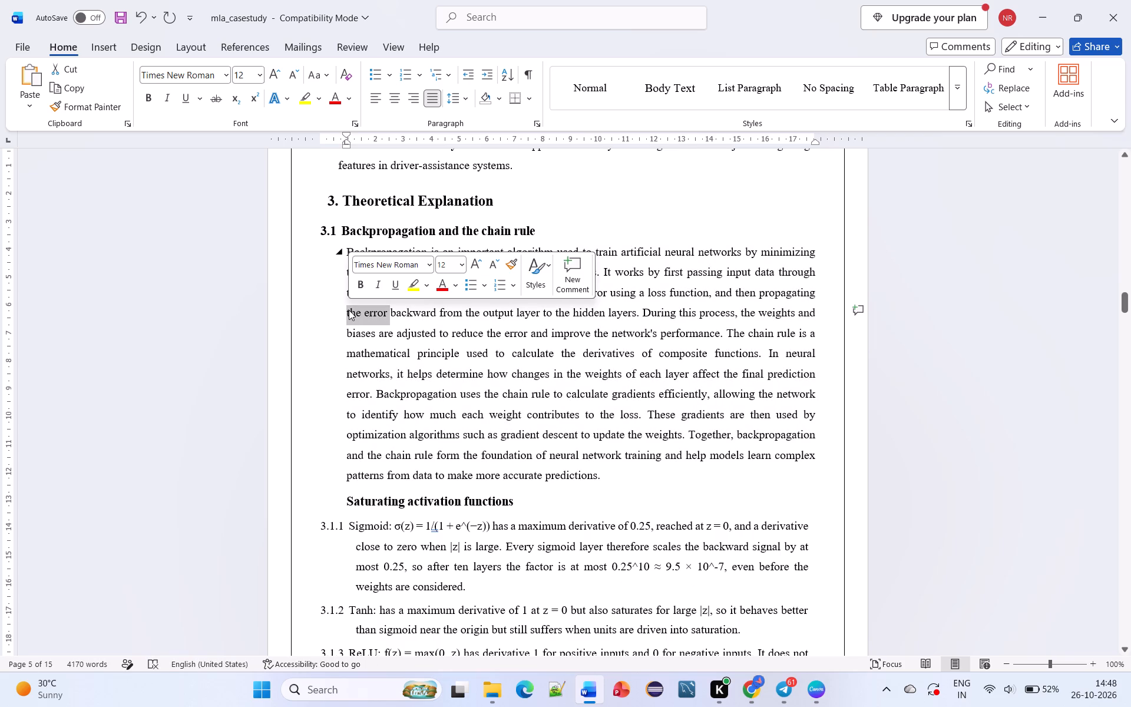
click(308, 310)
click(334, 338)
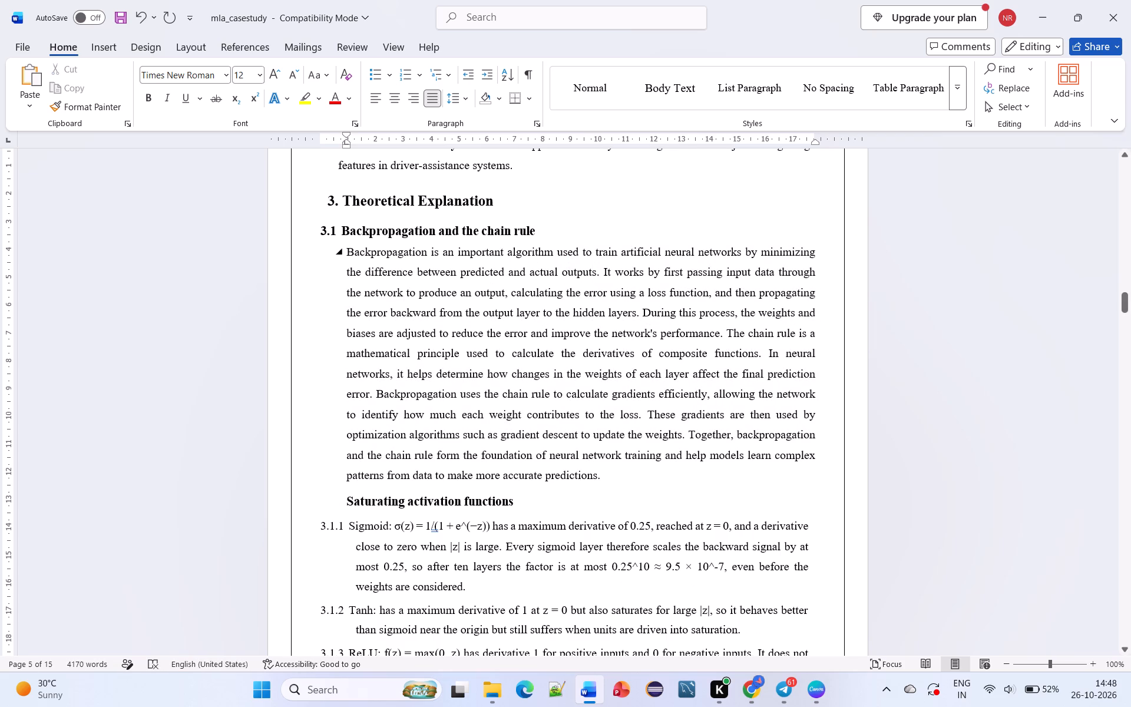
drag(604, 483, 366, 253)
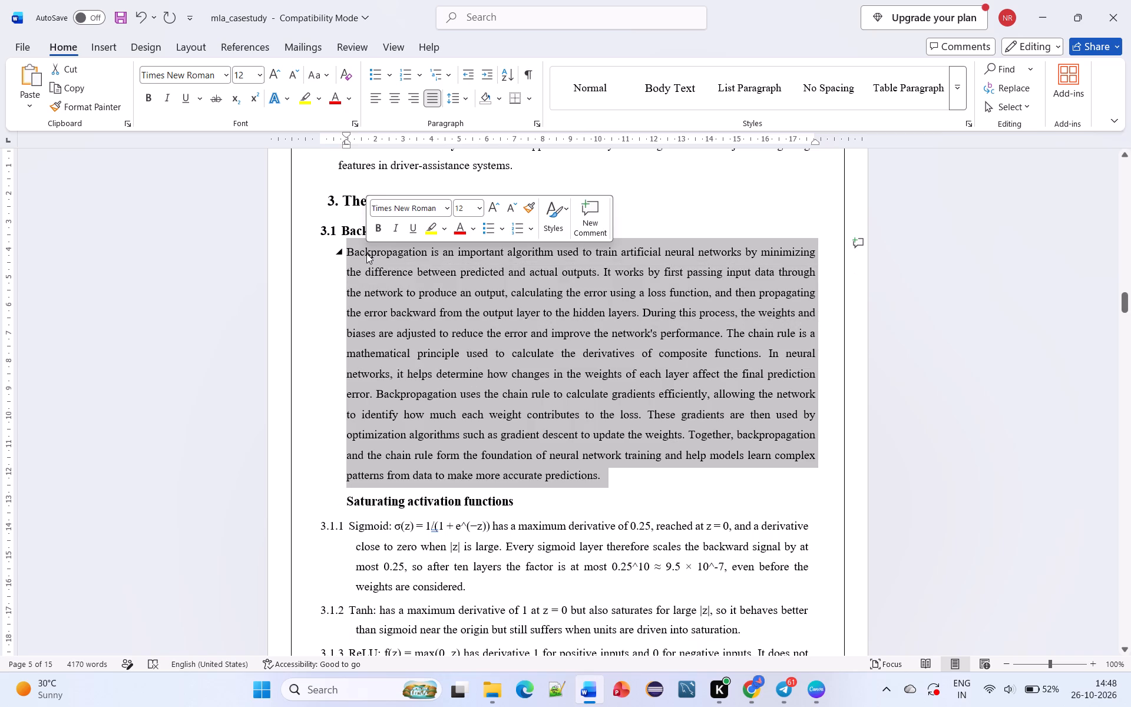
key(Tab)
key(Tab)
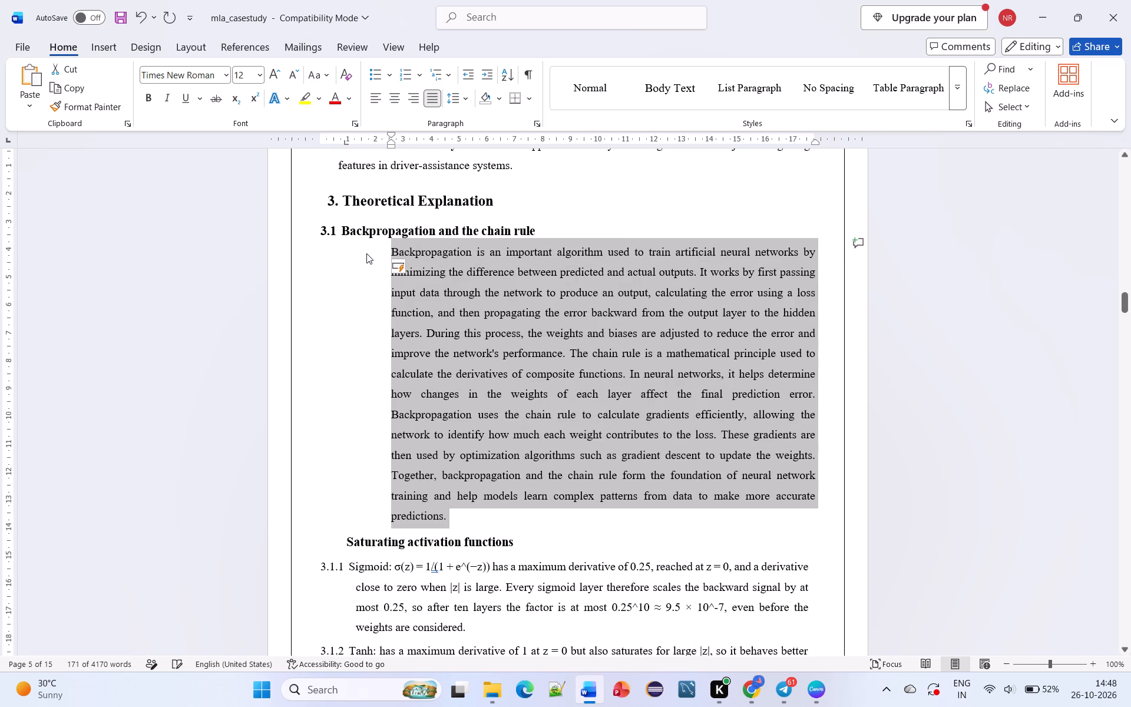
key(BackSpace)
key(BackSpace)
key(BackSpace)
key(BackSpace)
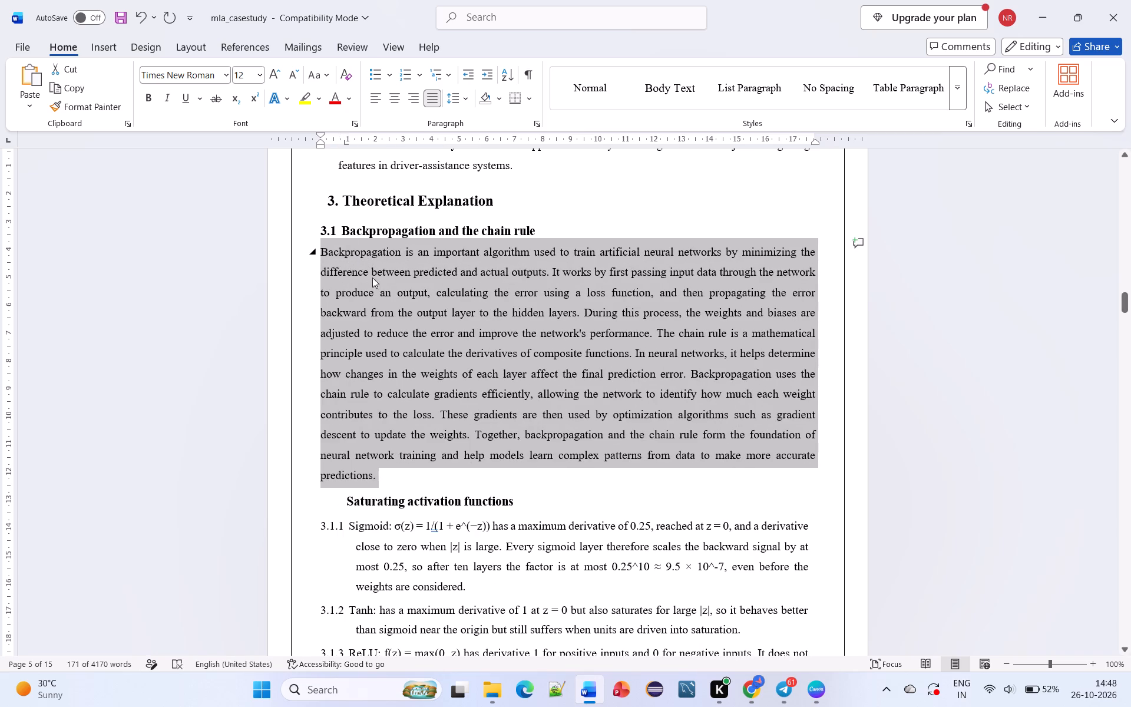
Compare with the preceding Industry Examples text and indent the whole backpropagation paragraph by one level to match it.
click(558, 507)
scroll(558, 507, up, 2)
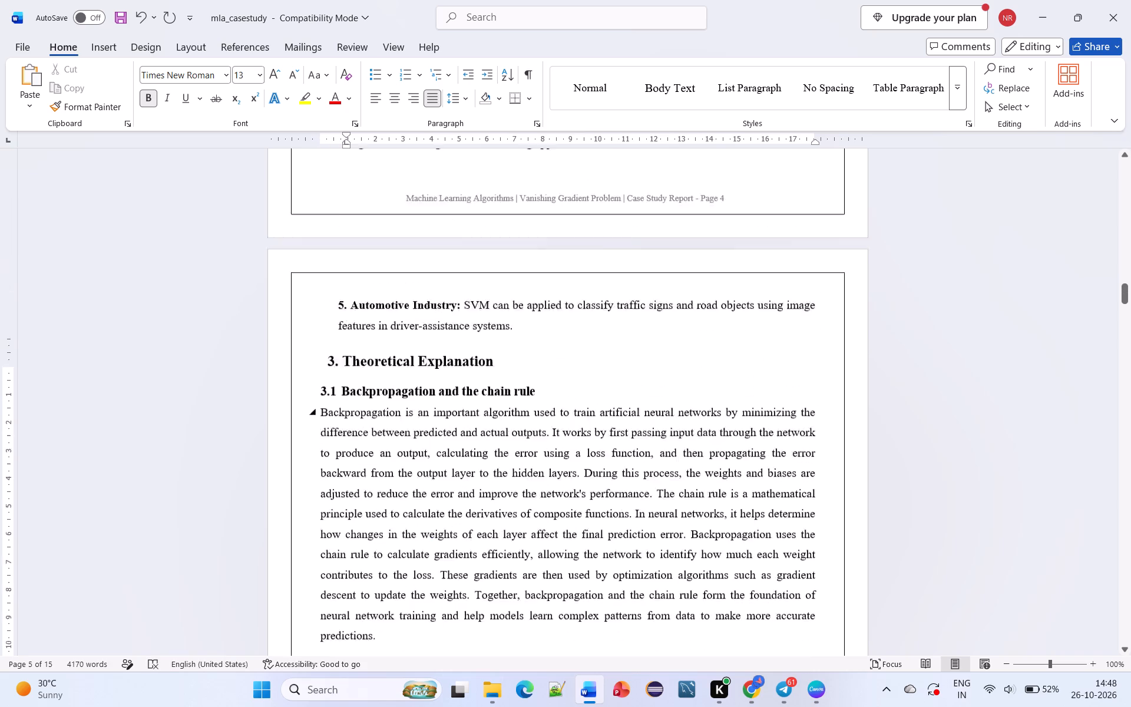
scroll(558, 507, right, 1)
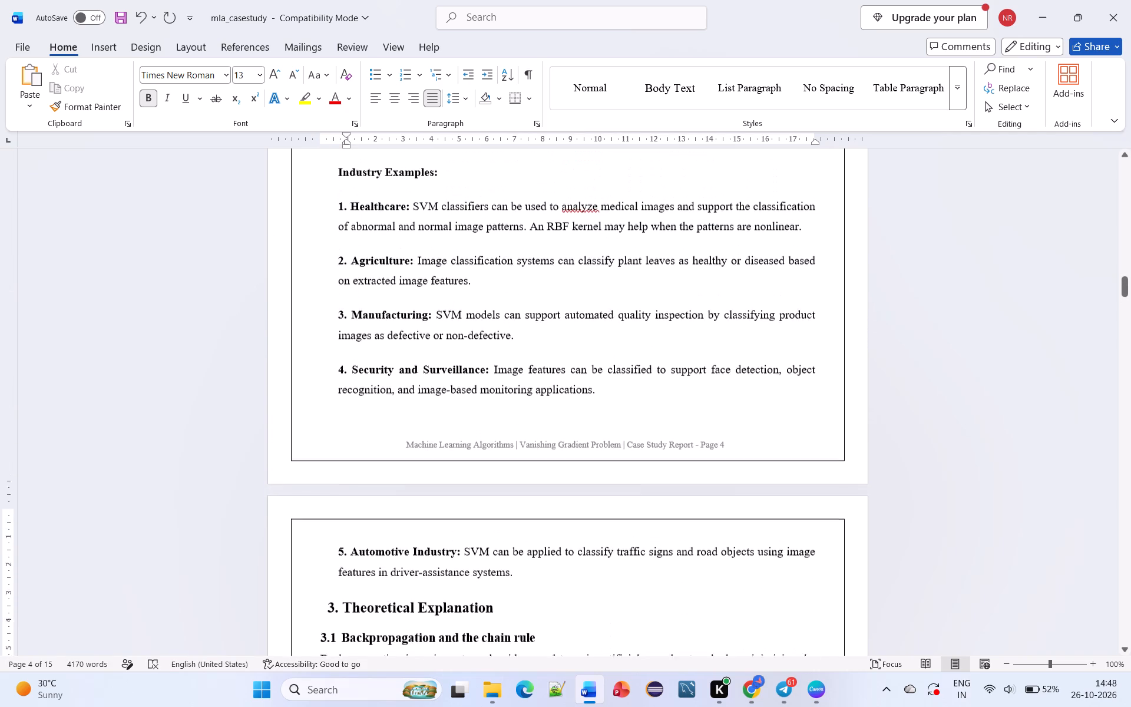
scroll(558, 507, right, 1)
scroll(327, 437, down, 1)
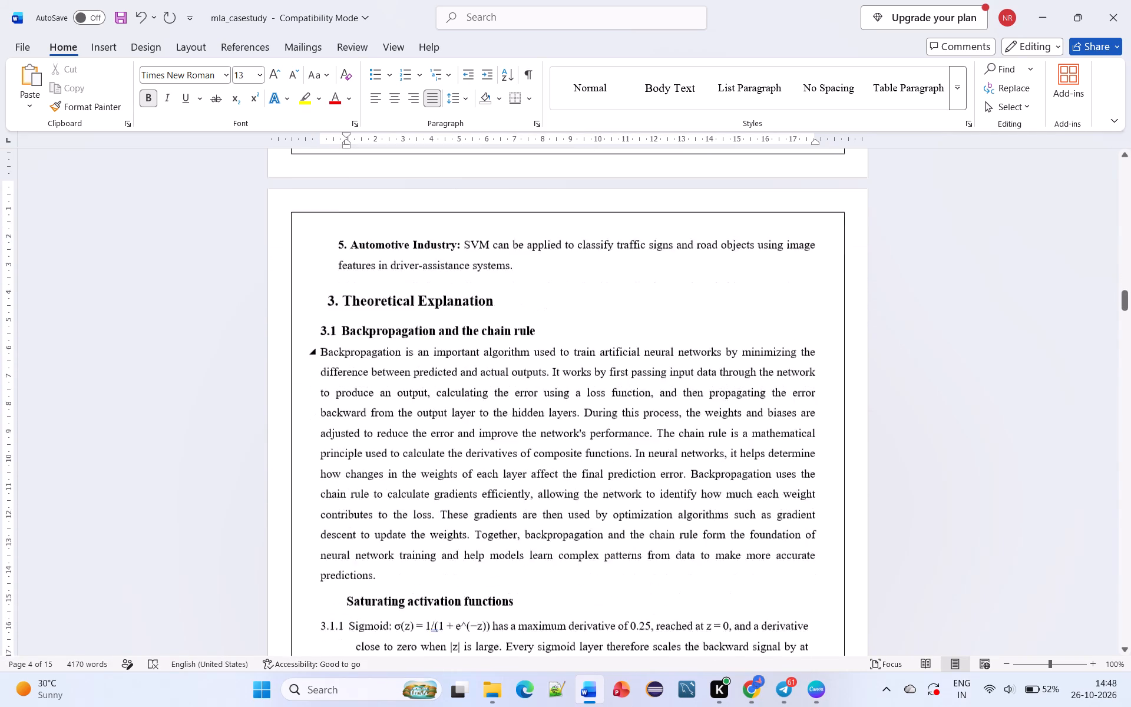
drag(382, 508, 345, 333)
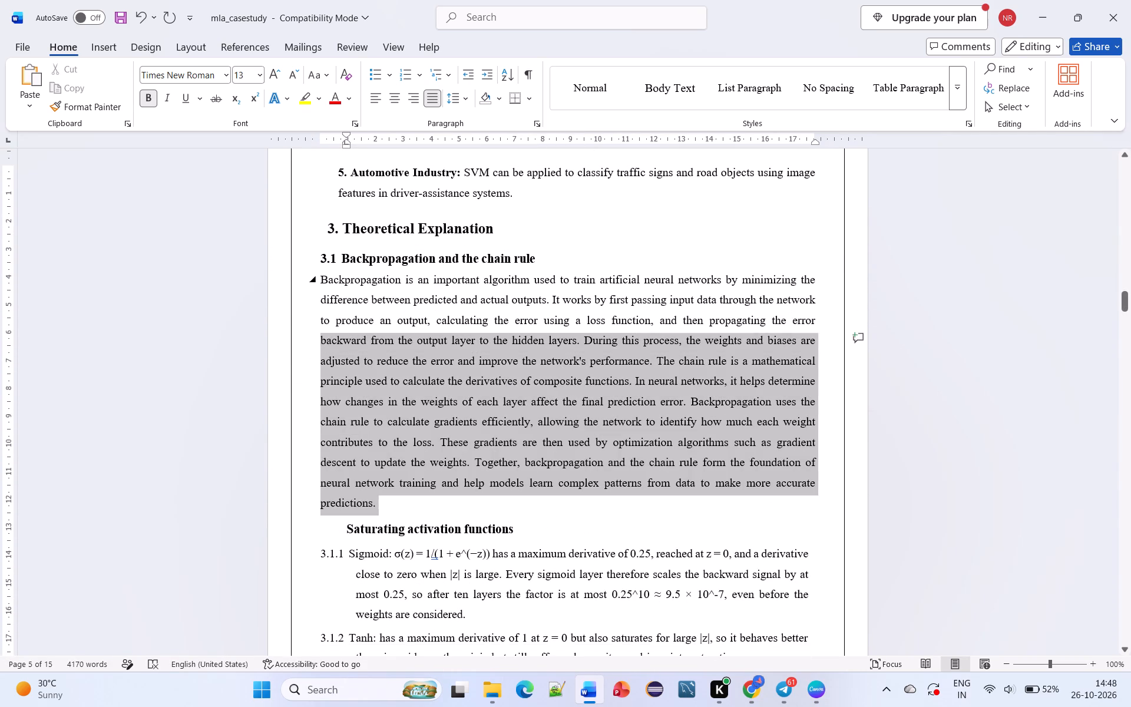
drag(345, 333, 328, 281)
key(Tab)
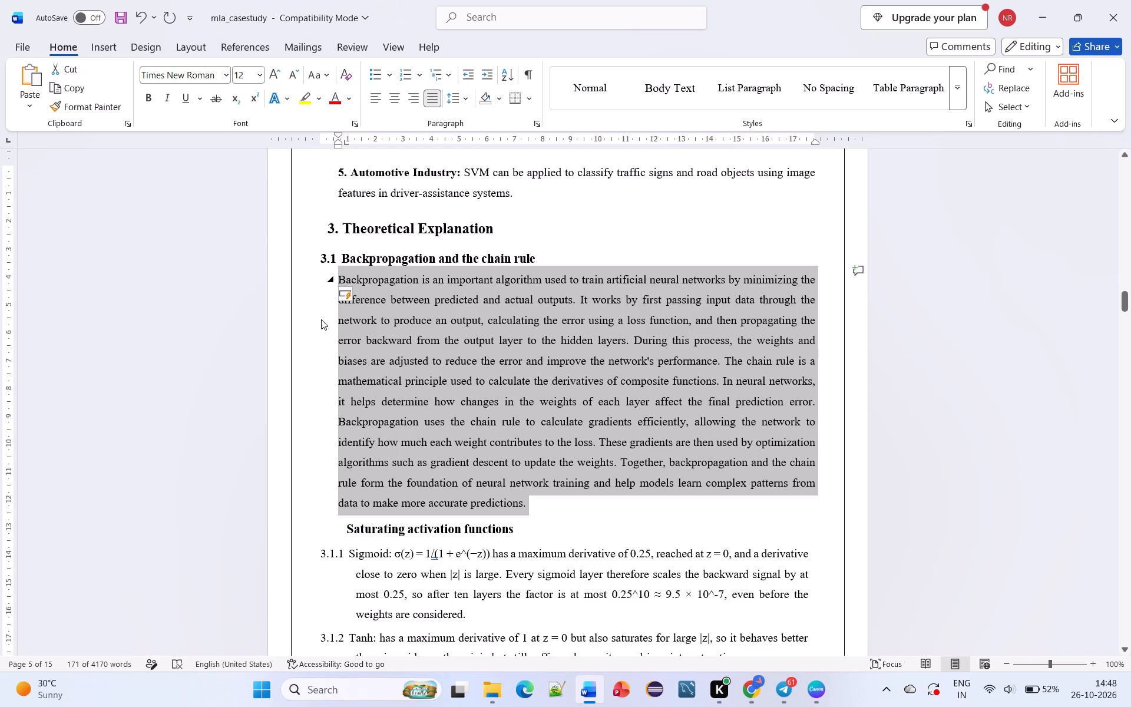
Delete the backpropagation paragraph under the 3.1 subheading.
click(696, 504)
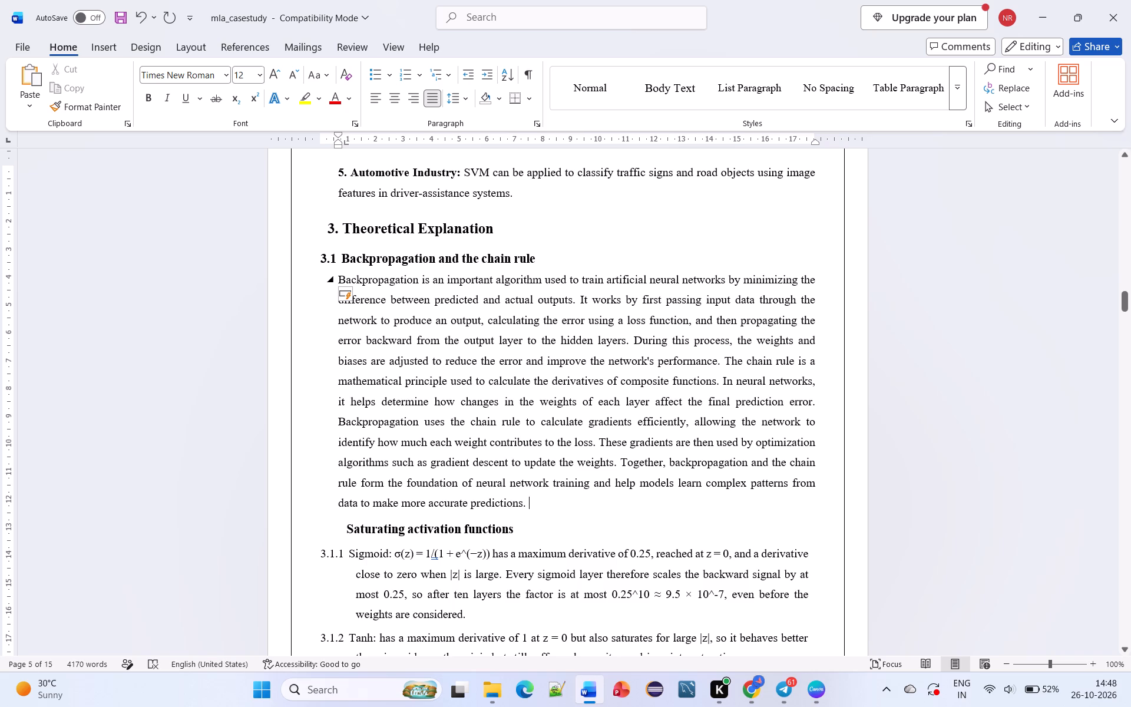
drag(529, 497, 363, 282)
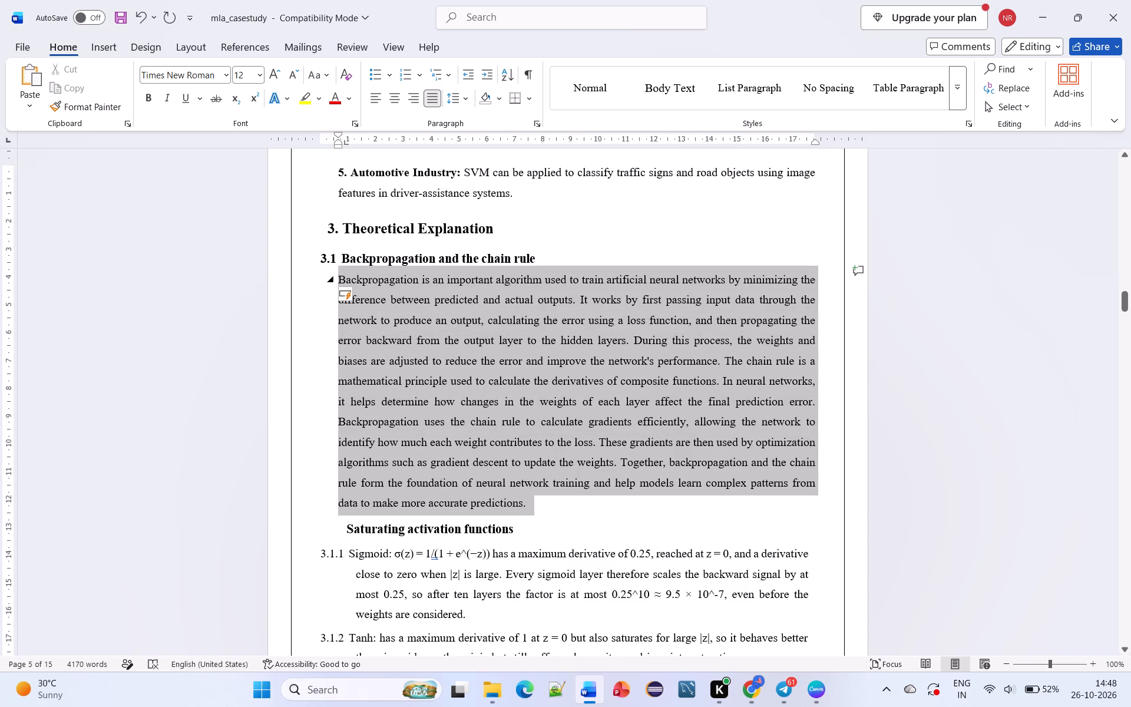
drag(363, 282, 361, 279)
key(BackSpace)
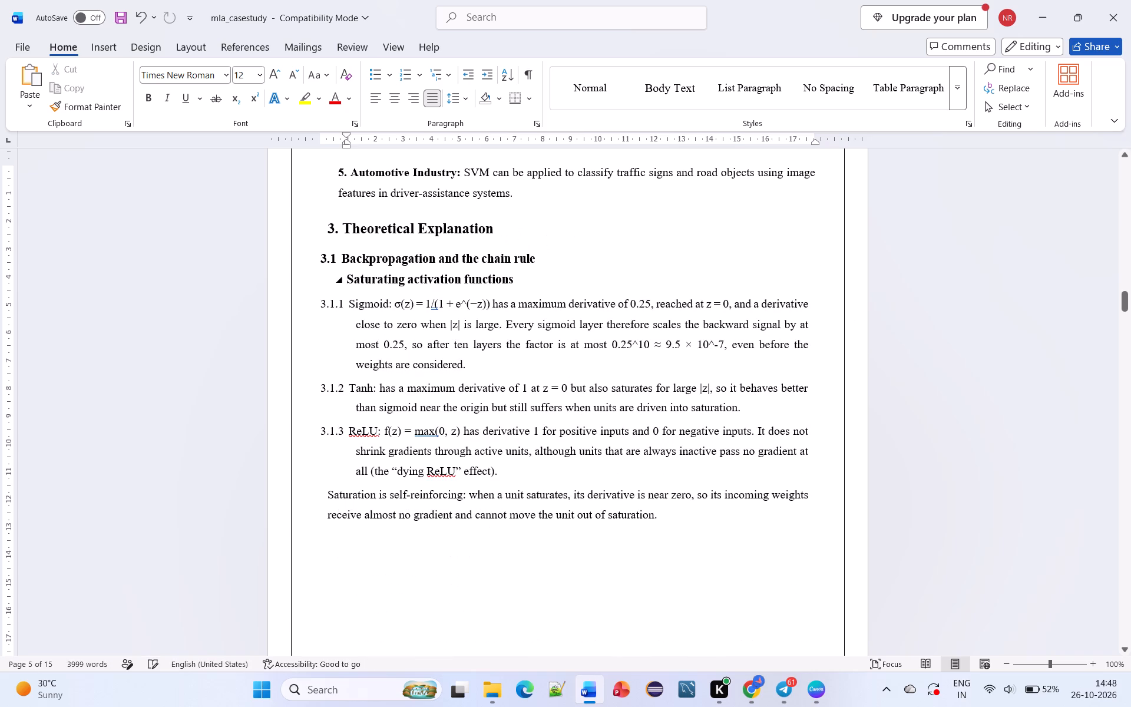
Restore the deleted backpropagation paragraph and remove its left indent so it starts level with the 3.1 number.
key(ctrl+z)
key(Tab)
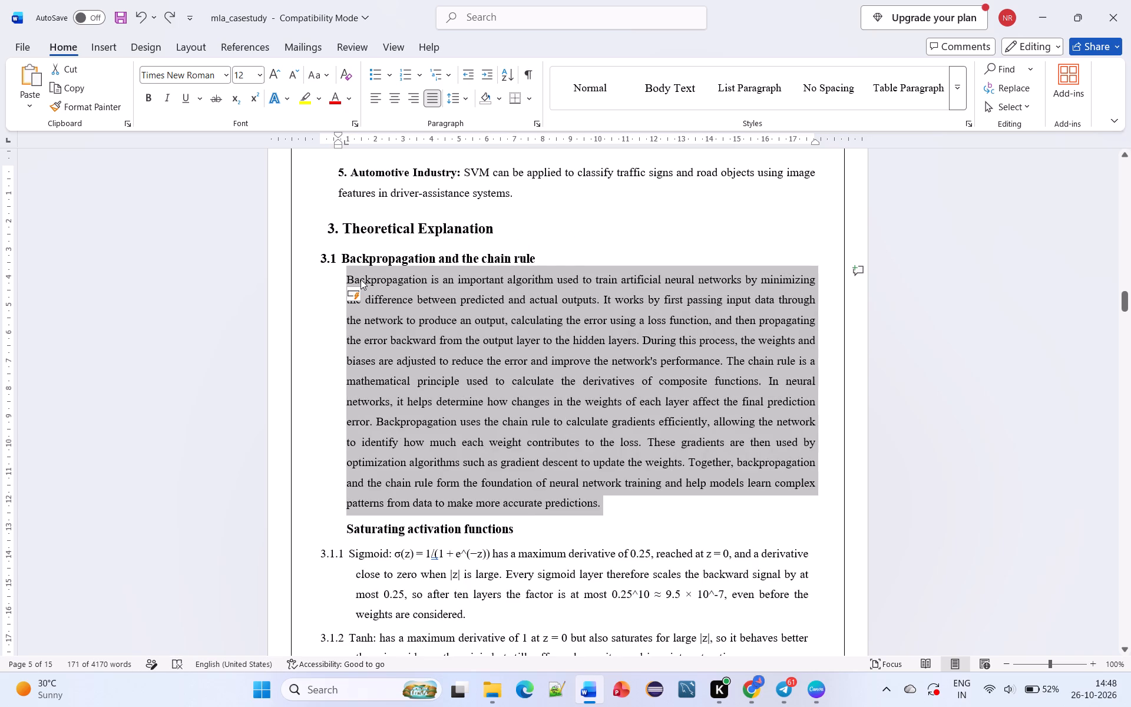
key(BackSpace)
key(BackSpace)
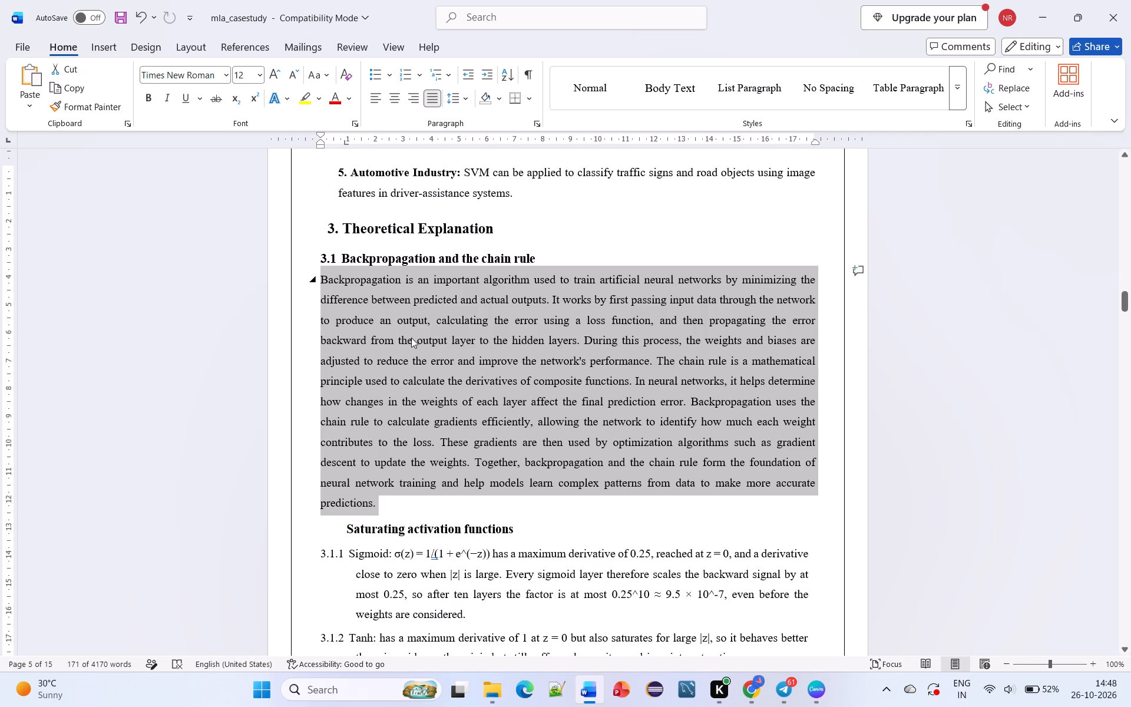
click(445, 518)
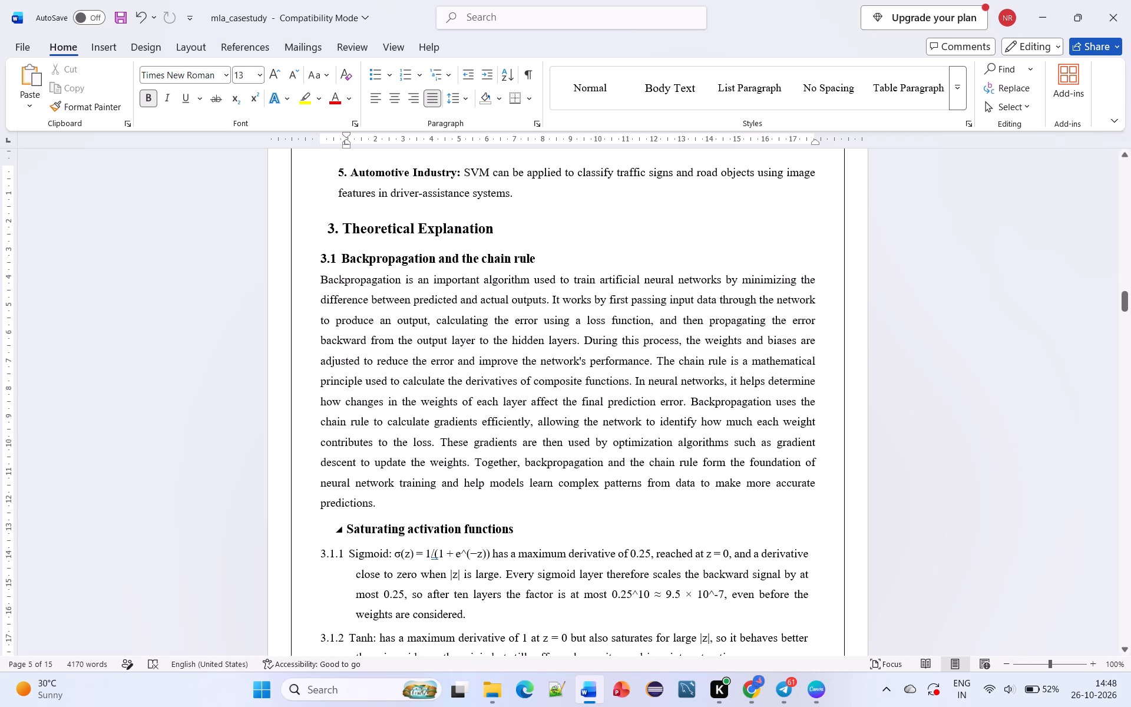
Number the Saturating activation functions subheading 3.2 and remove its left indent so it lines up with the 3.1 subheading.
click(346, 529)
text(3.2)
key(space)
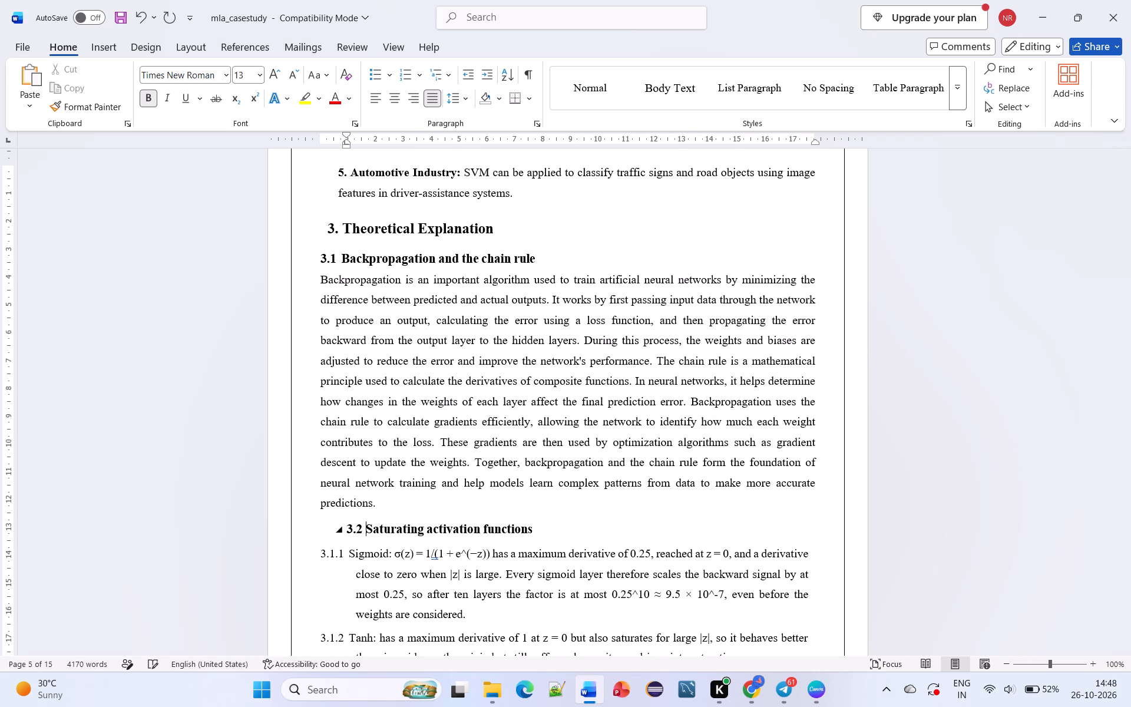
key(Left)
key(Left)
key(Left)
key(Left)
key(BackSpace)
key(BackSpace)
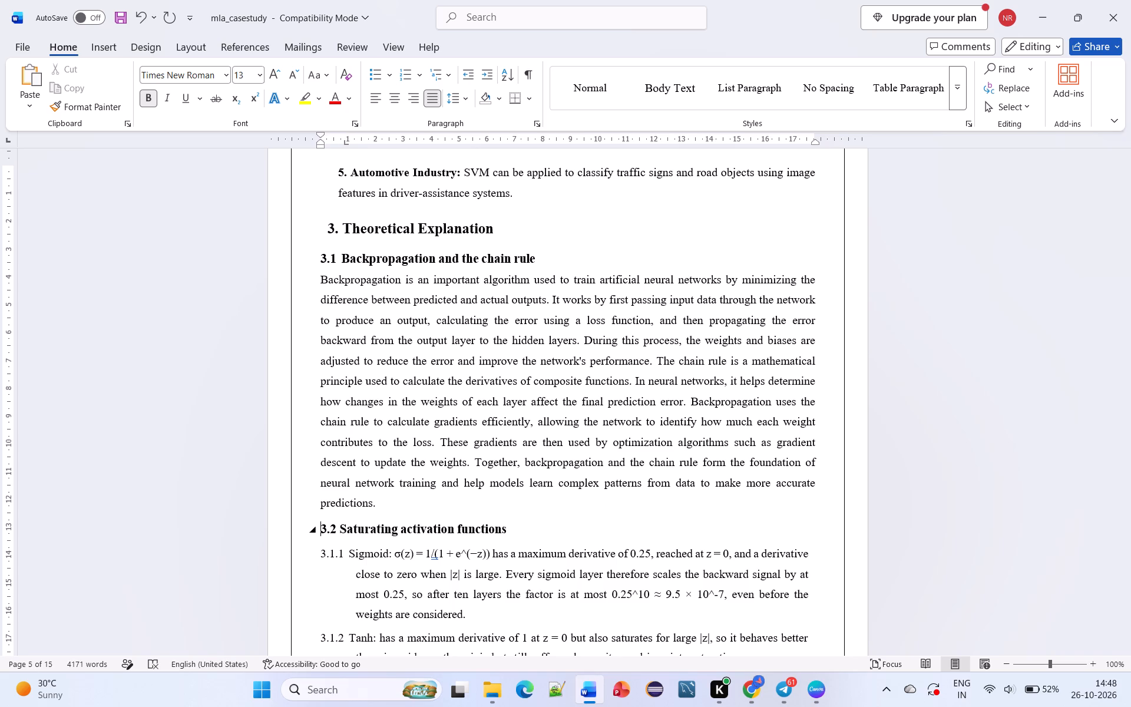
key(Right)
scroll(364, 522, down, 5)
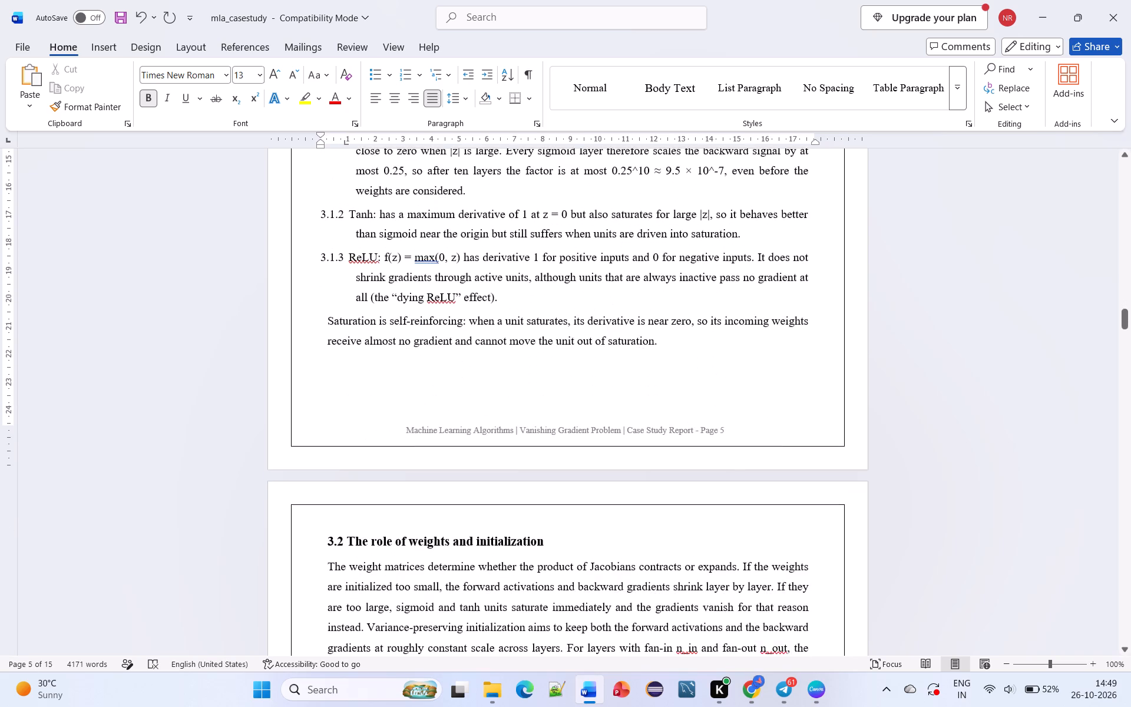
scroll(364, 522, up, 1)
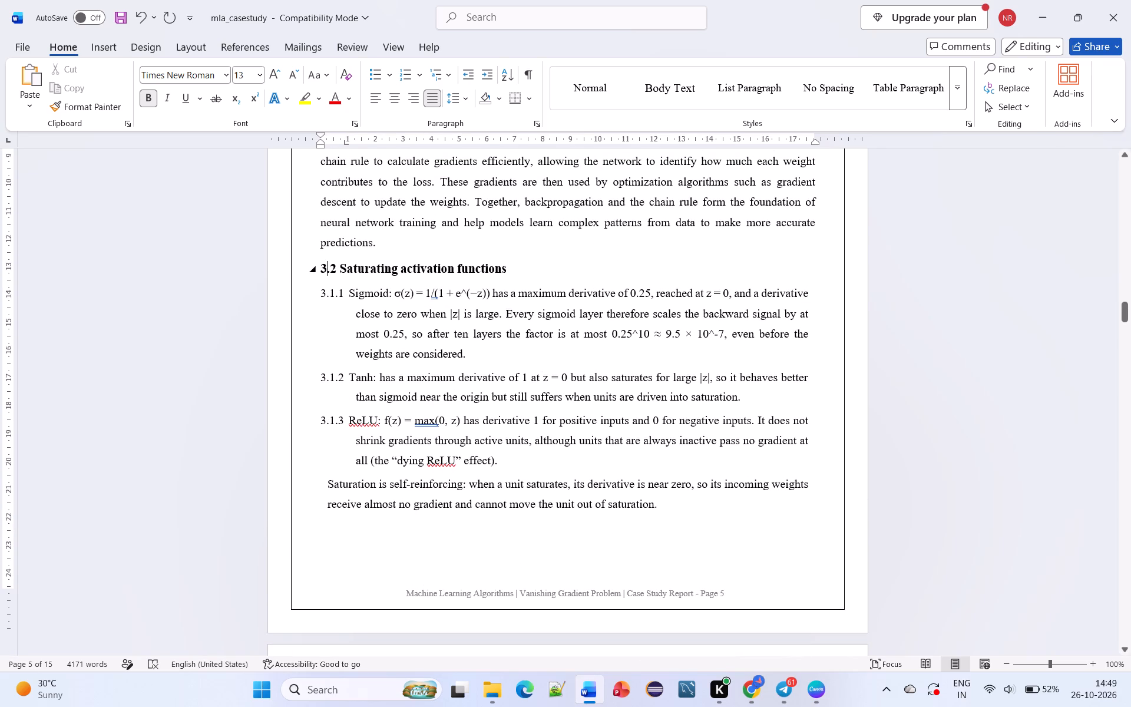
click(514, 272)
drag(514, 271, 372, 272)
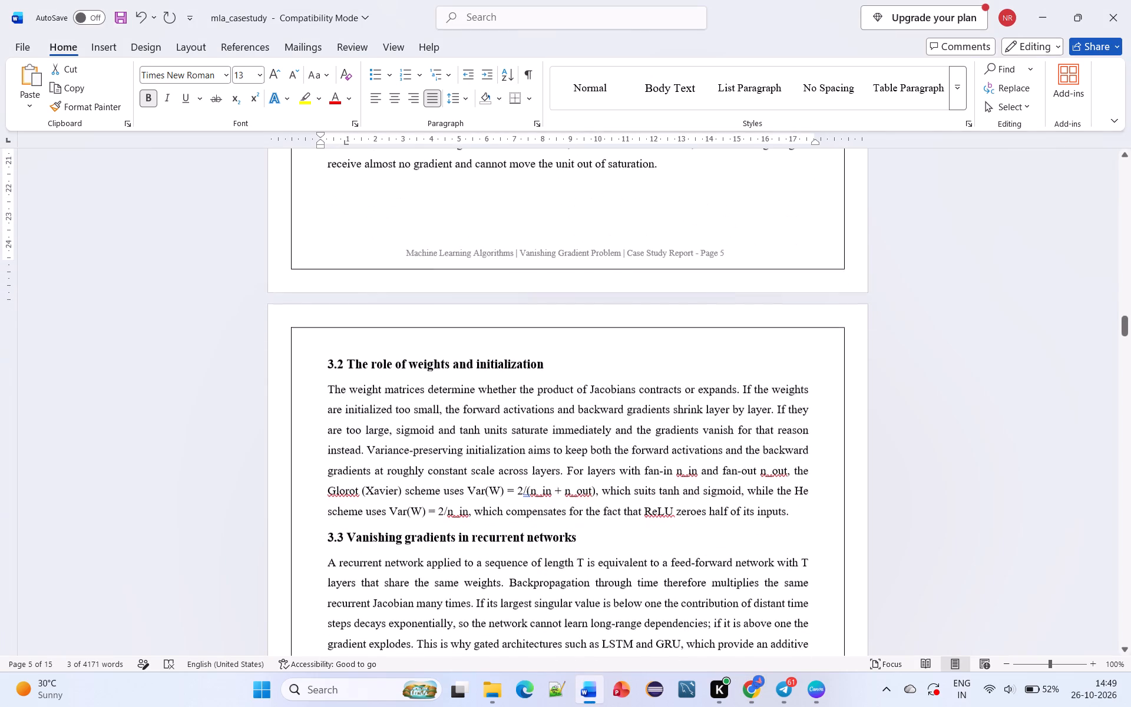
scroll(591, 451, down, 1)
scroll(591, 451, up, 3)
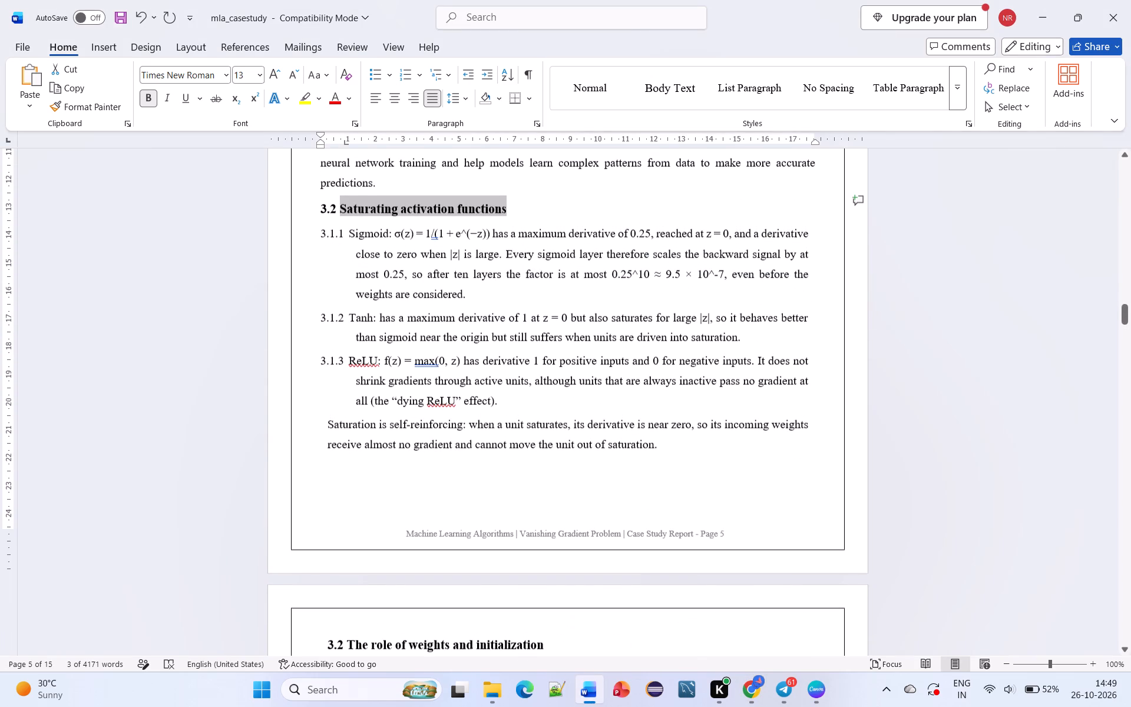
drag(666, 444, 358, 232)
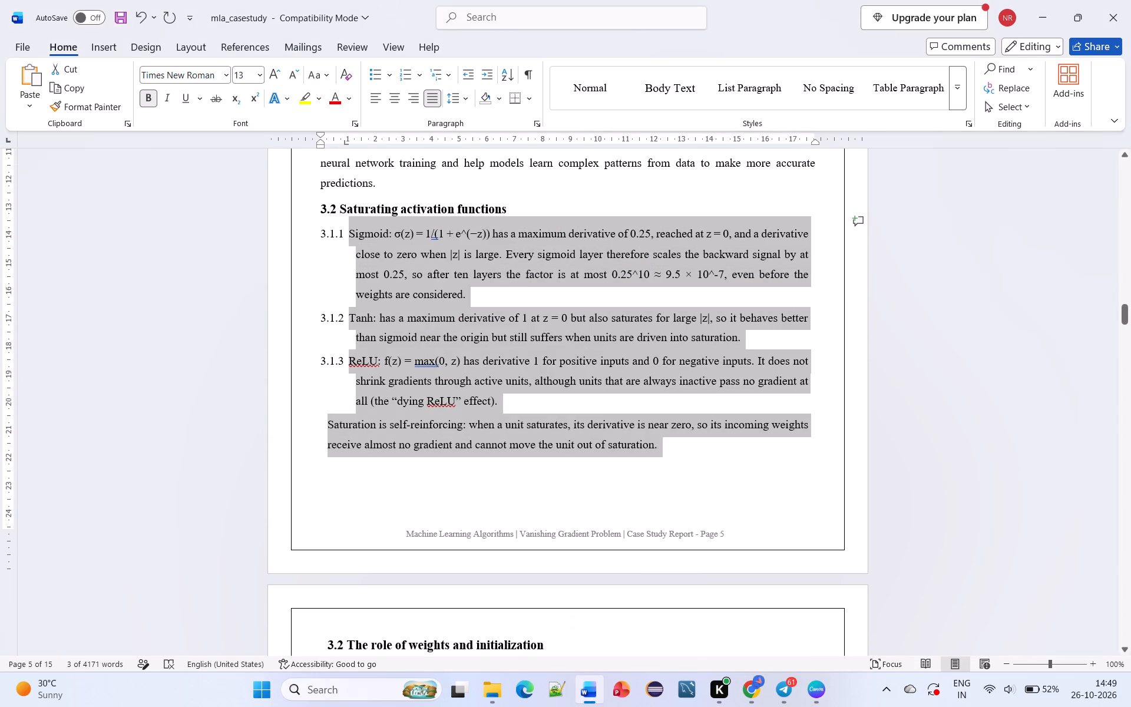
drag(358, 232, 325, 233)
key(ctrl+v)
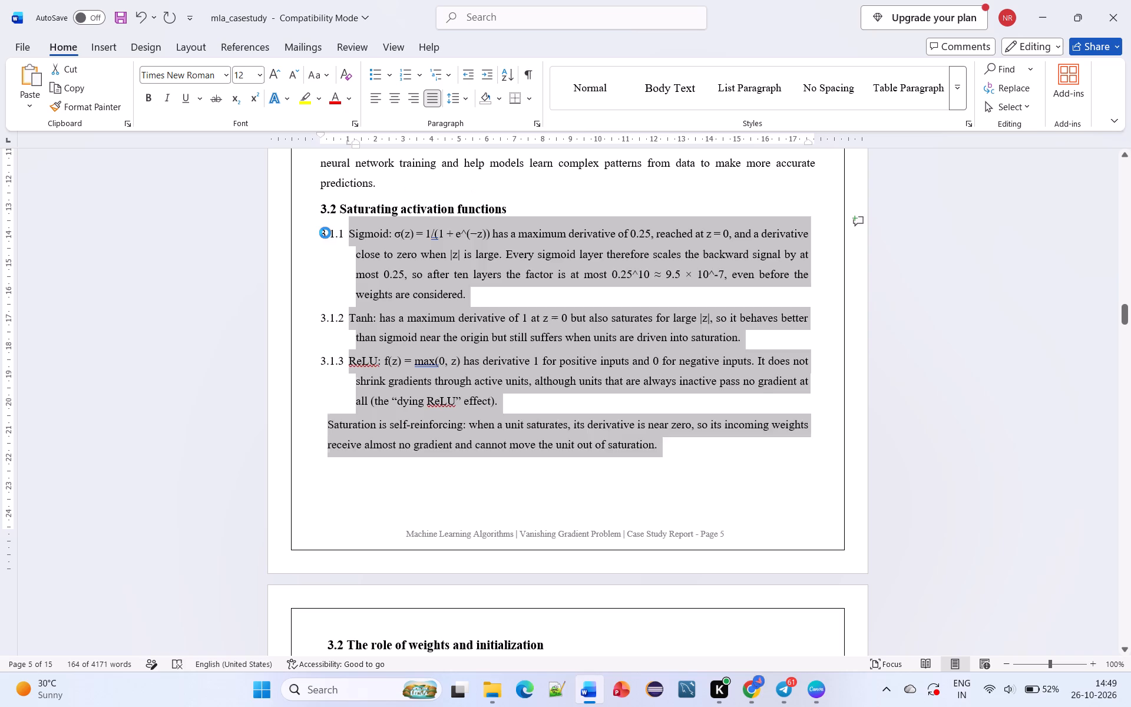
ctrl+click(325, 233)
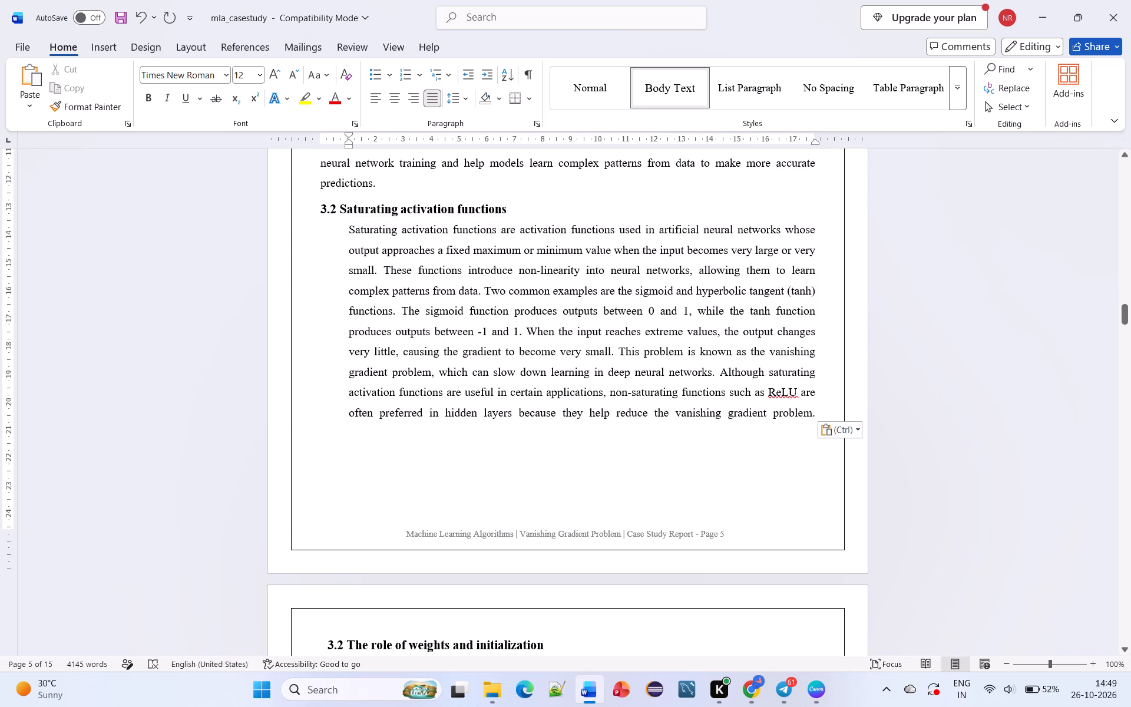
Remove the left indent of the whole saturating activation functions paragraph so it lines up with the 3.2 number.
drag(349, 224, 802, 411)
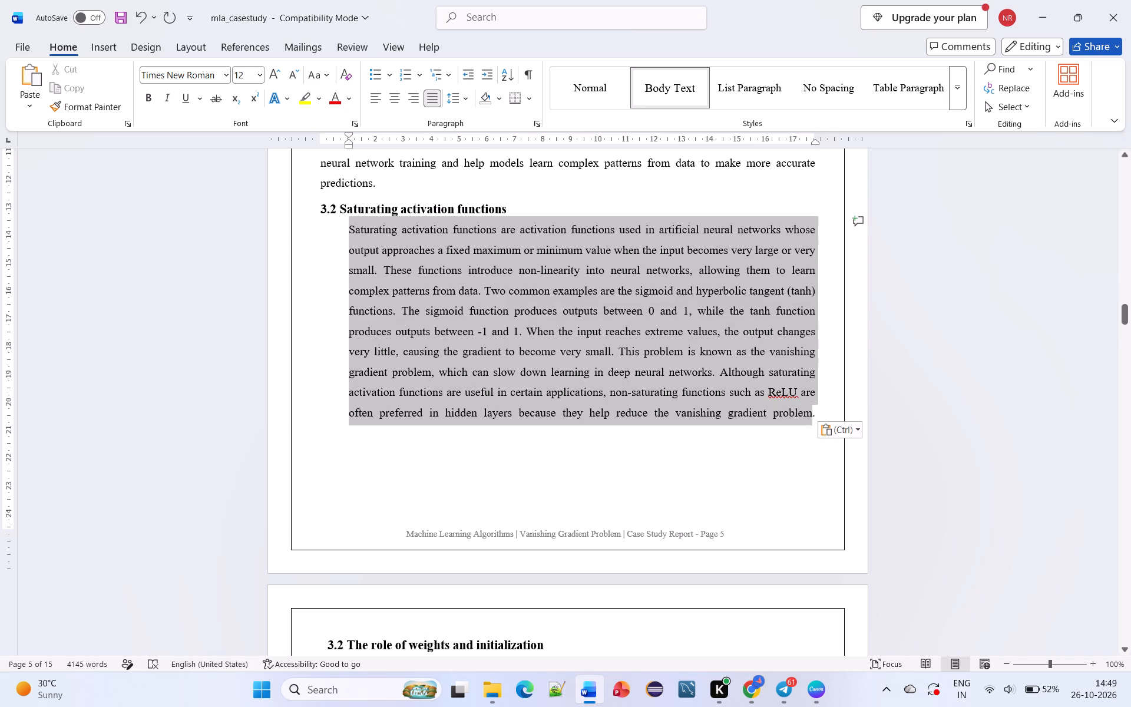
drag(802, 411, 817, 414)
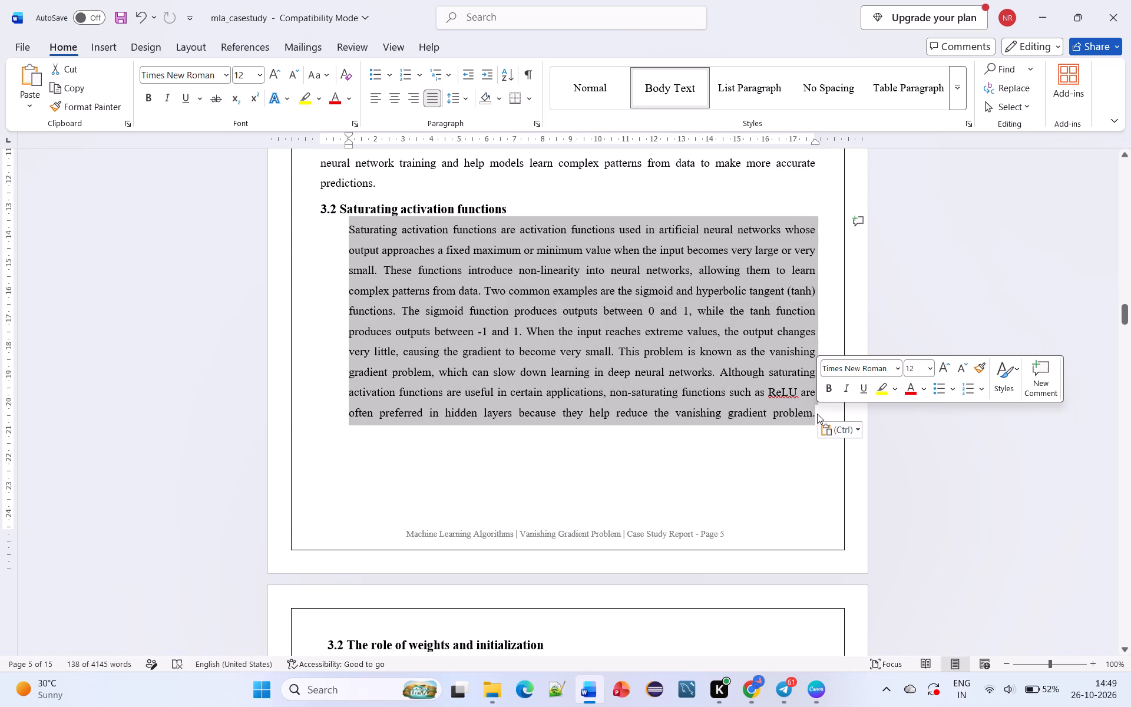
key(Tab)
key(BackSpace)
key(BackSpace)
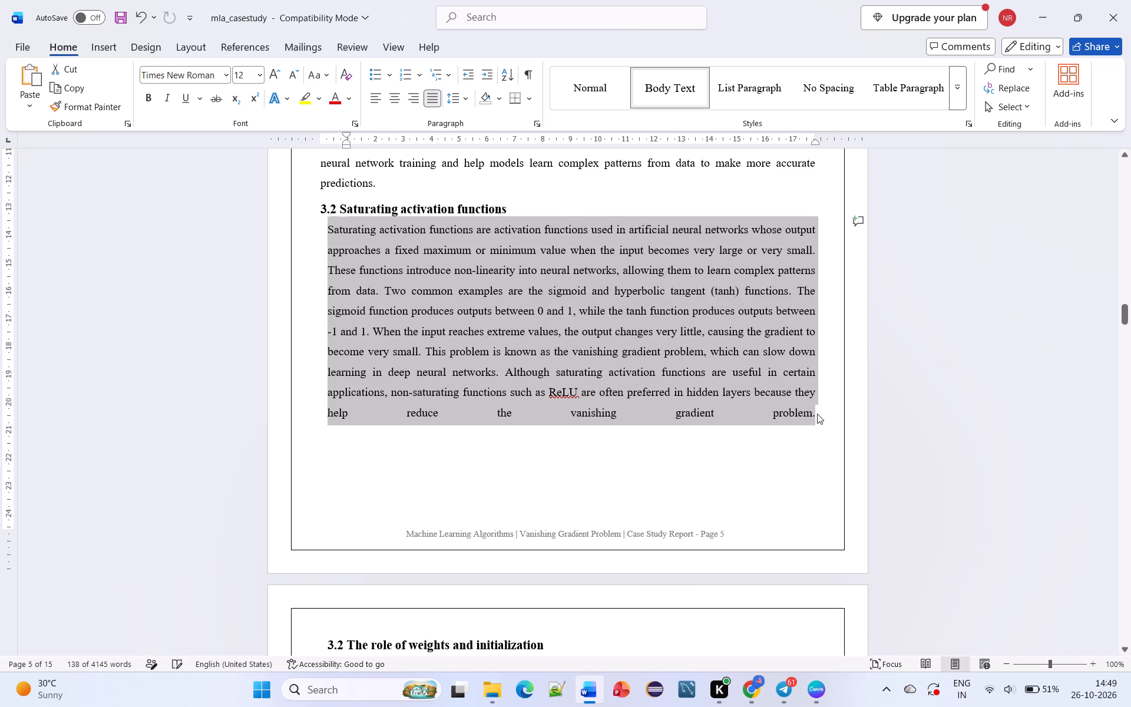
key(BackSpace)
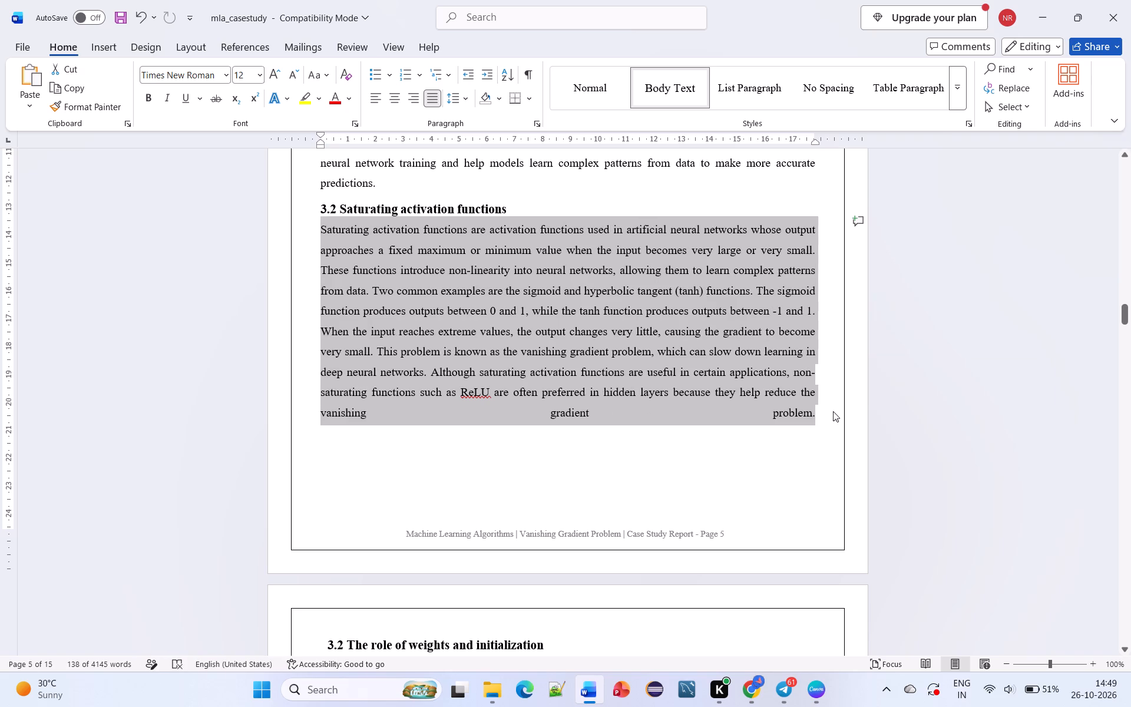
click(802, 476)
Delete "the vanishing gradient problem" from the end of the 3.2 paragraph and close the sentence with a period after "reduce".
drag(819, 415, 800, 397)
key(BackSpace)
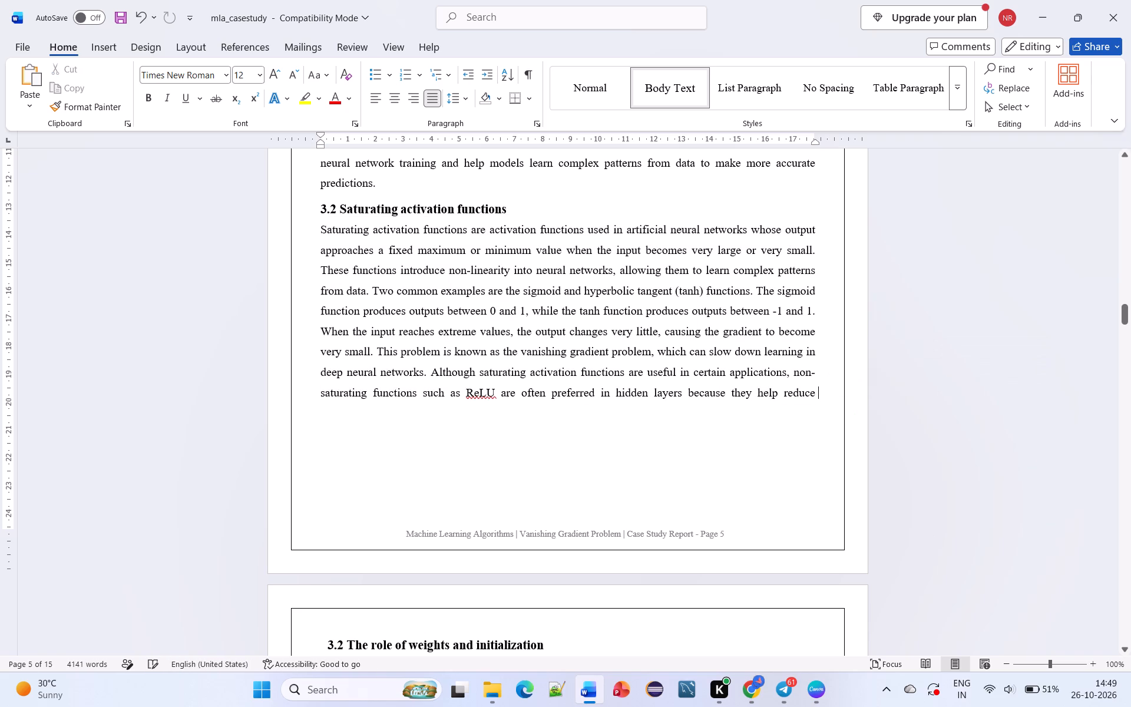
key(BackSpace)
key(period)
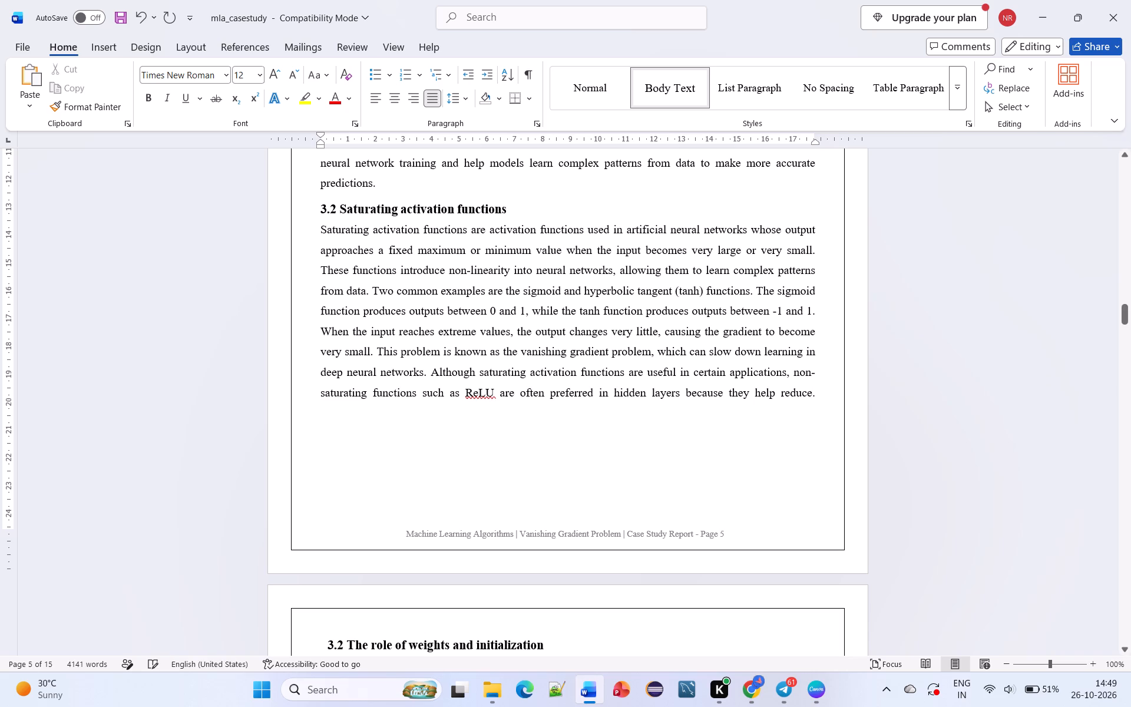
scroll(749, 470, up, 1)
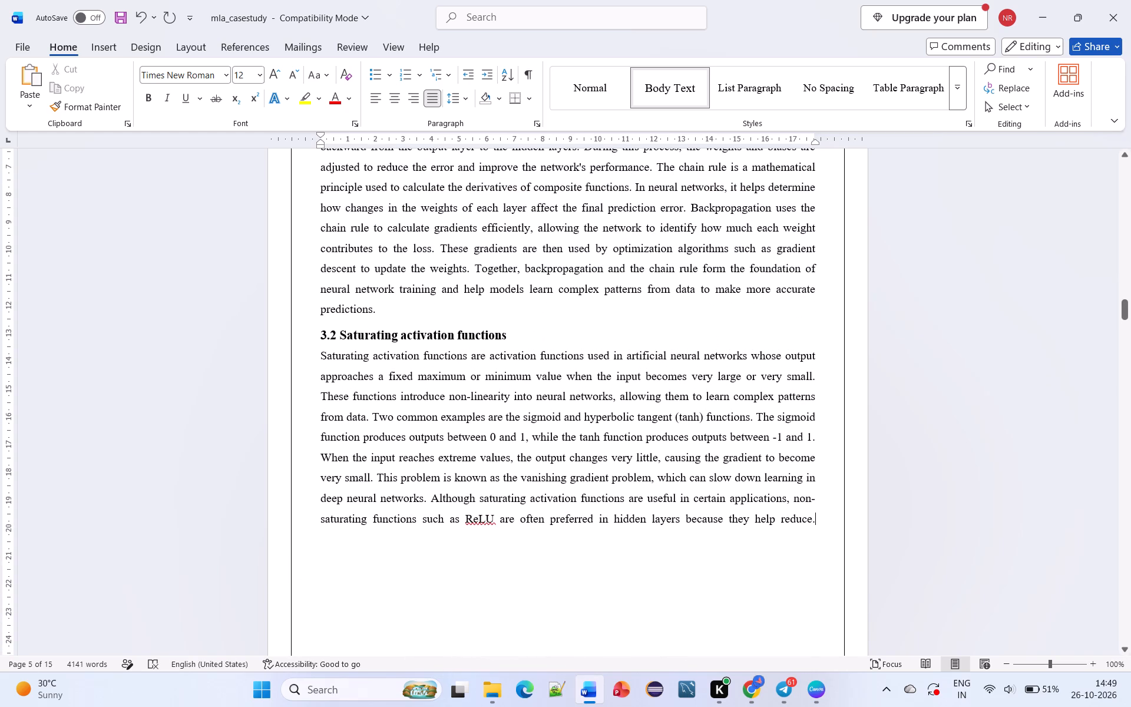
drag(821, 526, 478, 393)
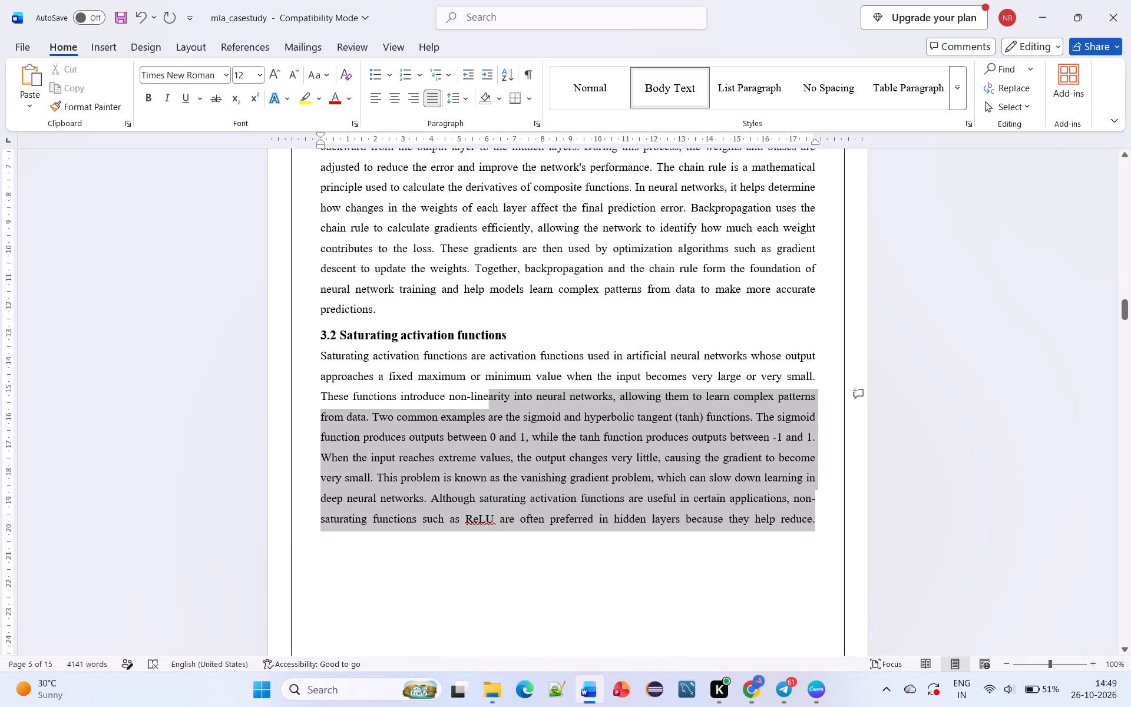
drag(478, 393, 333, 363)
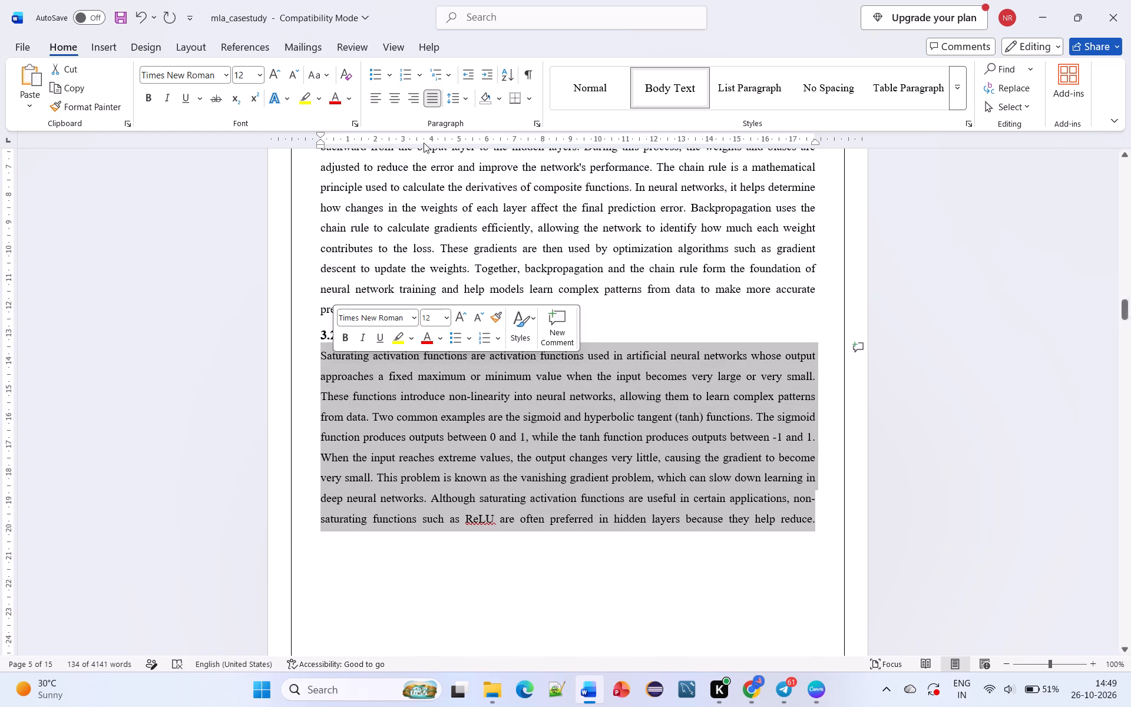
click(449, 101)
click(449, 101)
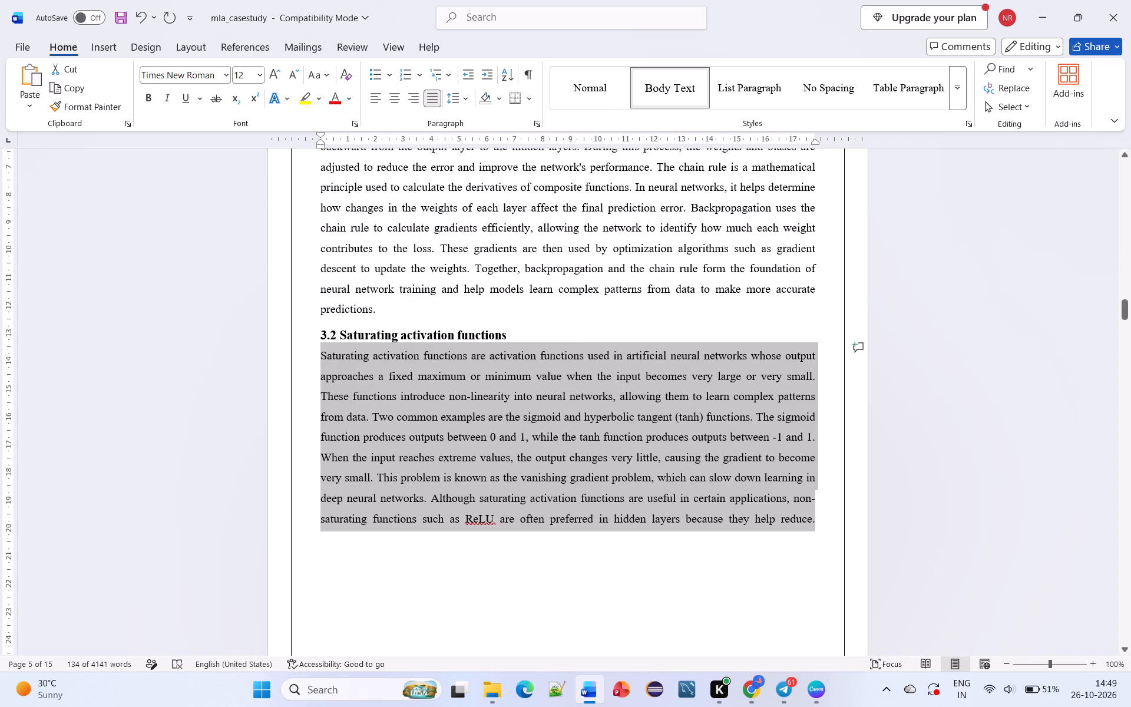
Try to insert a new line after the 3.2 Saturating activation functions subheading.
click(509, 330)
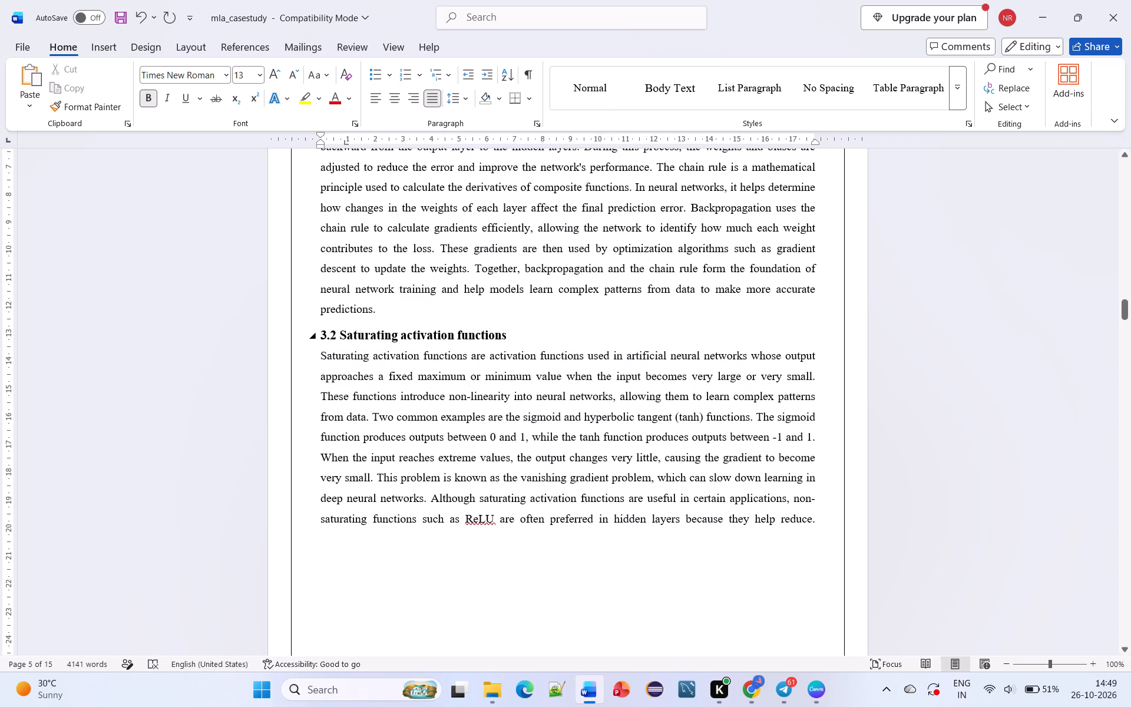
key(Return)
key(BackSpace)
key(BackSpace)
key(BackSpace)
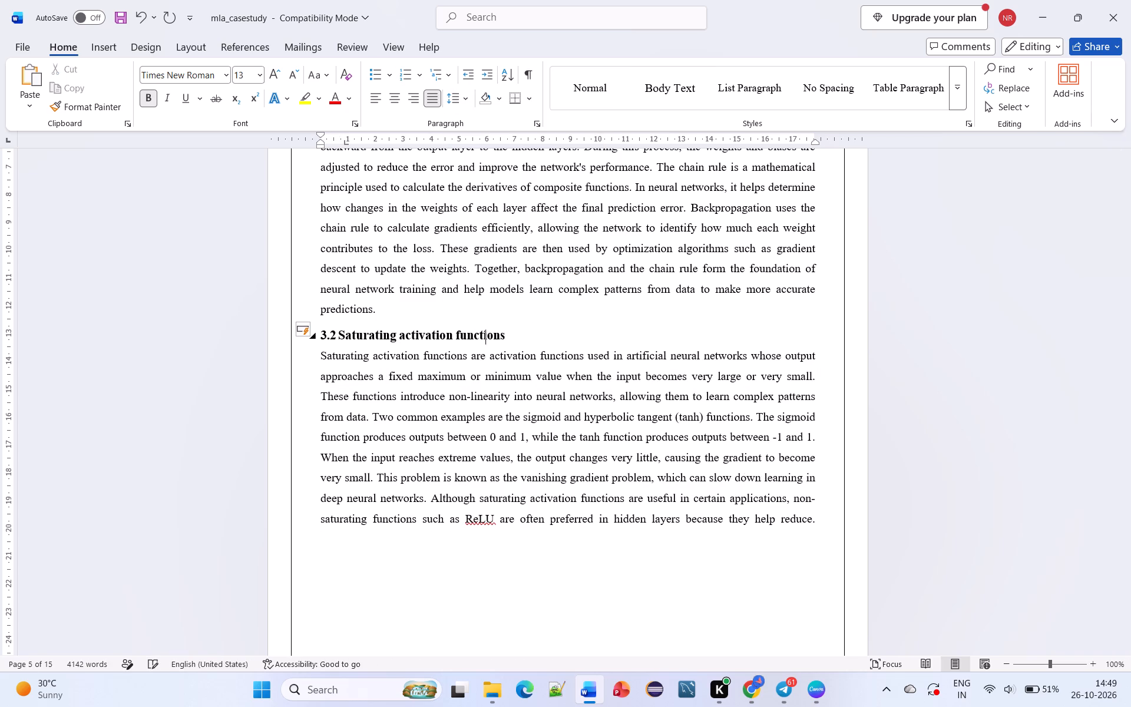
Insert an empty line after the backpropagation paragraph, above the 3.2 subheading.
click(486, 303)
key(Return)
Renumber the "The role of weights and initialization" subheading to 3.3.
scroll(486, 303, down, 1)
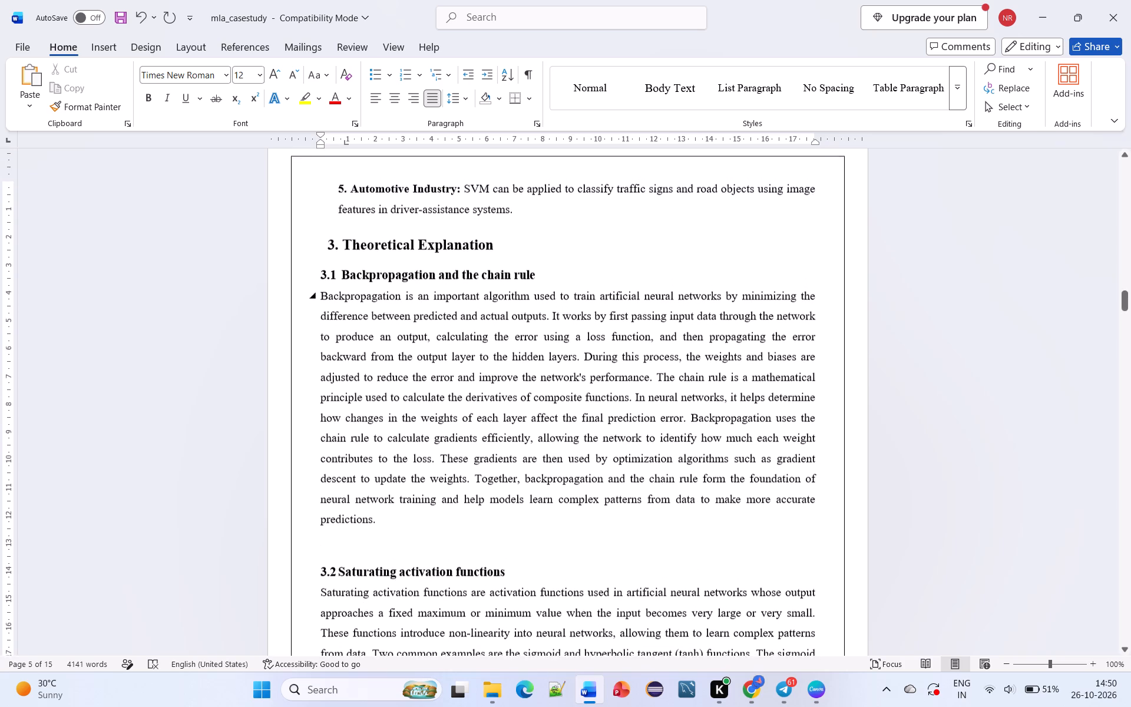
scroll(486, 303, down, 2)
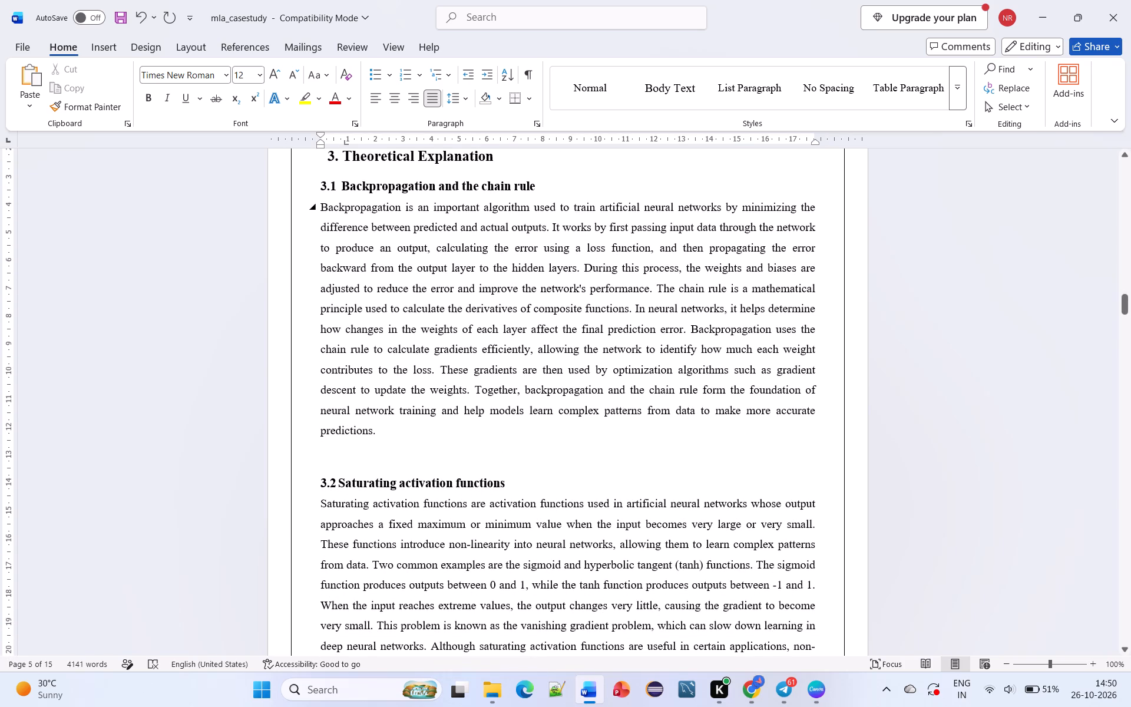
scroll(486, 303, down, 4)
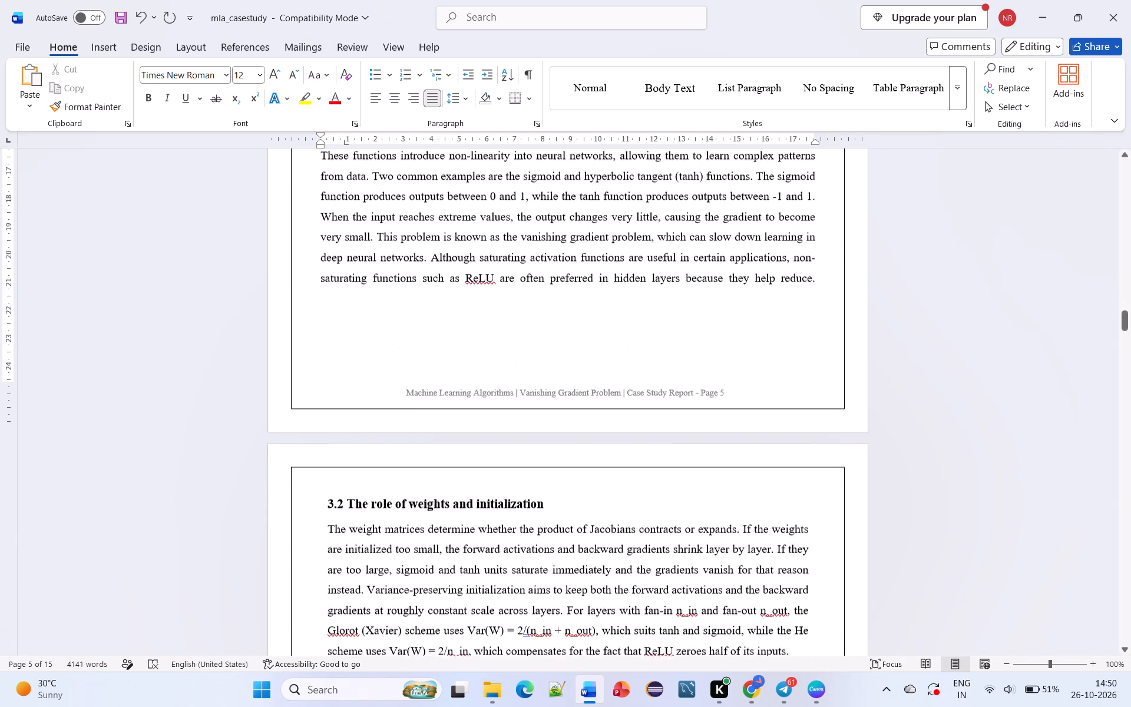
scroll(486, 303, down, 4)
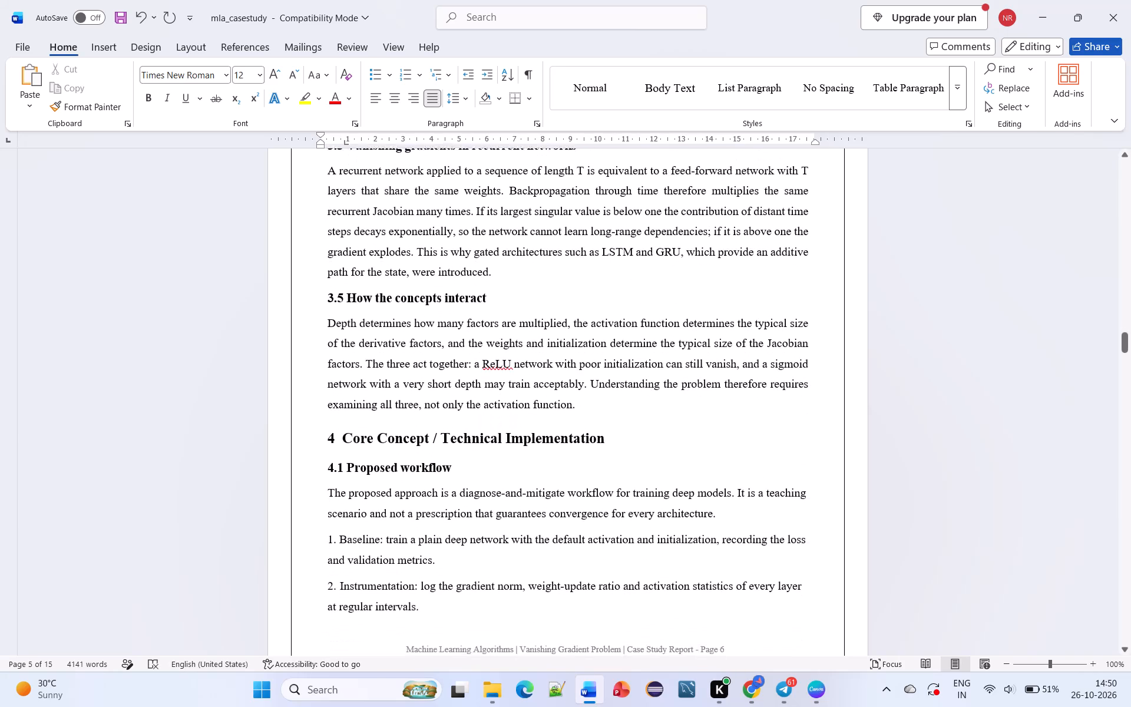
scroll(486, 303, up, 5)
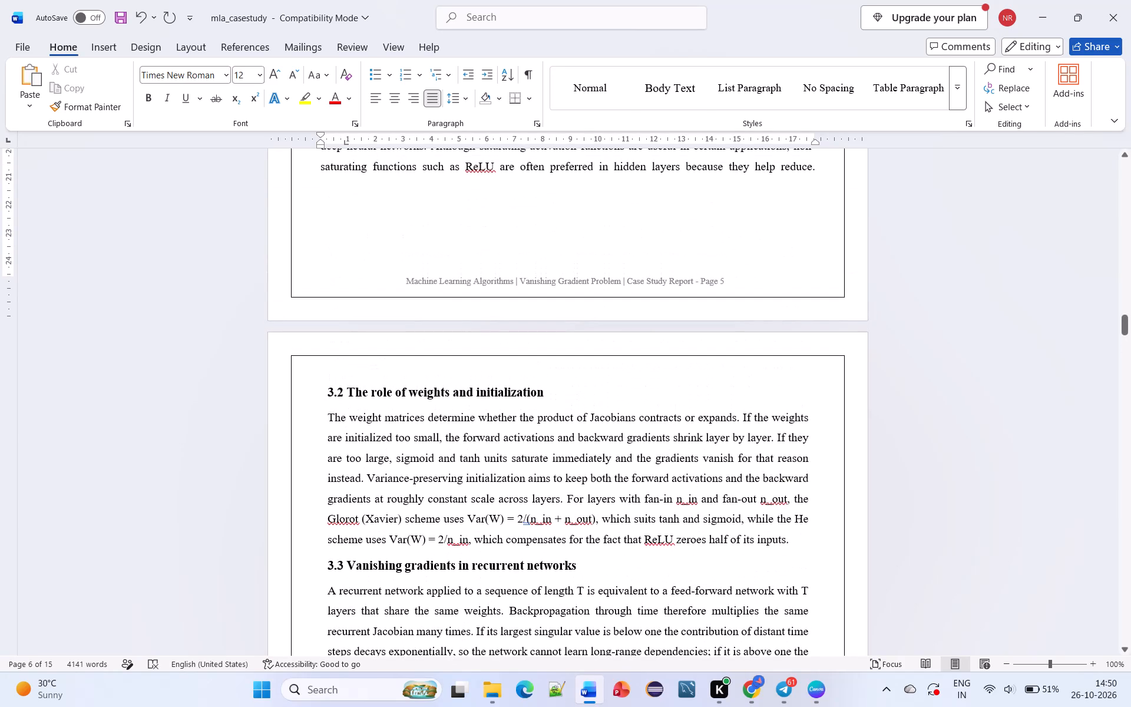
click(486, 303)
scroll(486, 303, down, 1)
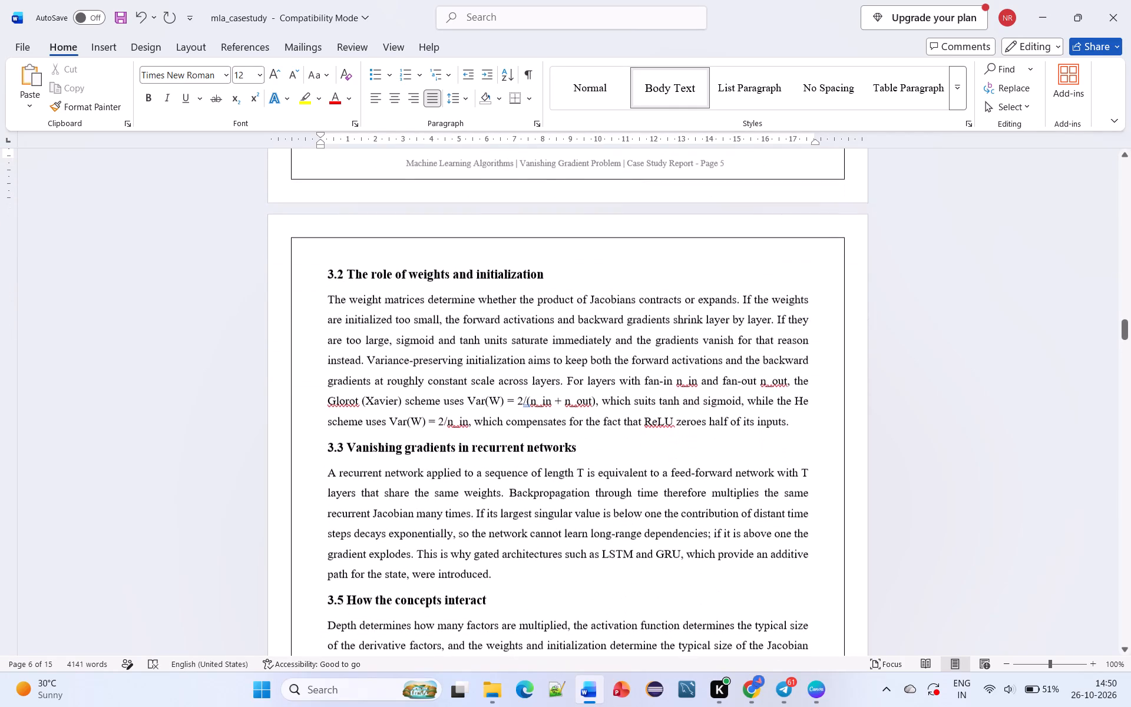
click(343, 275)
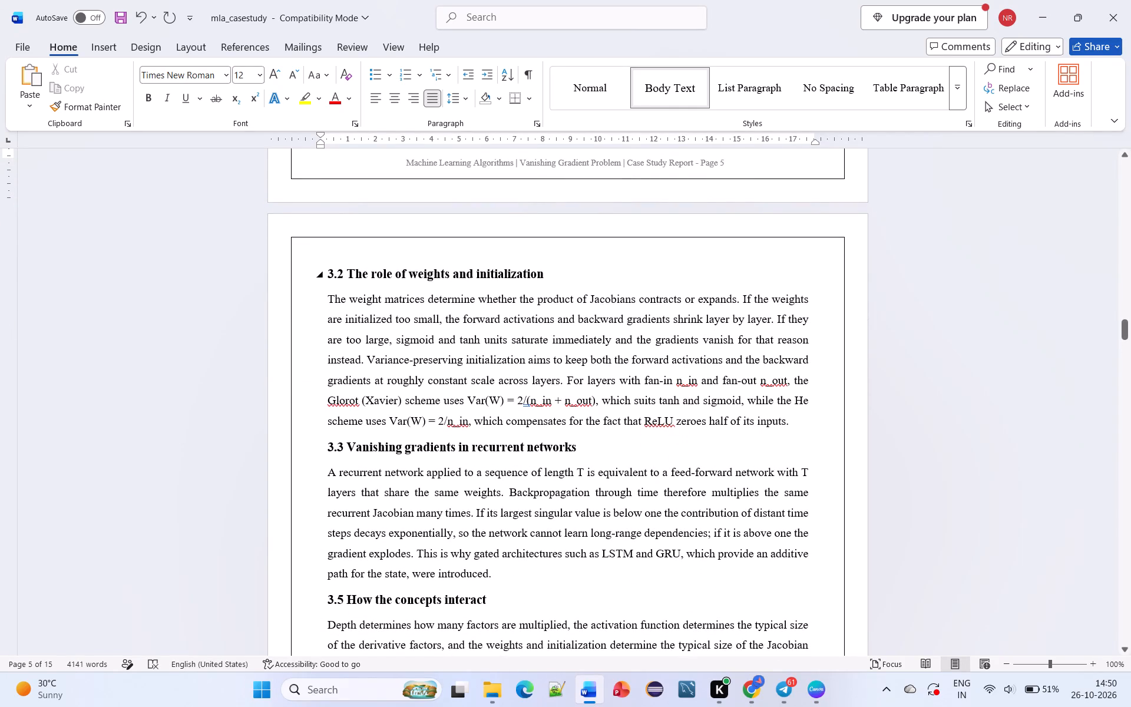
key(BackSpace)
text(3.3)
key(space)
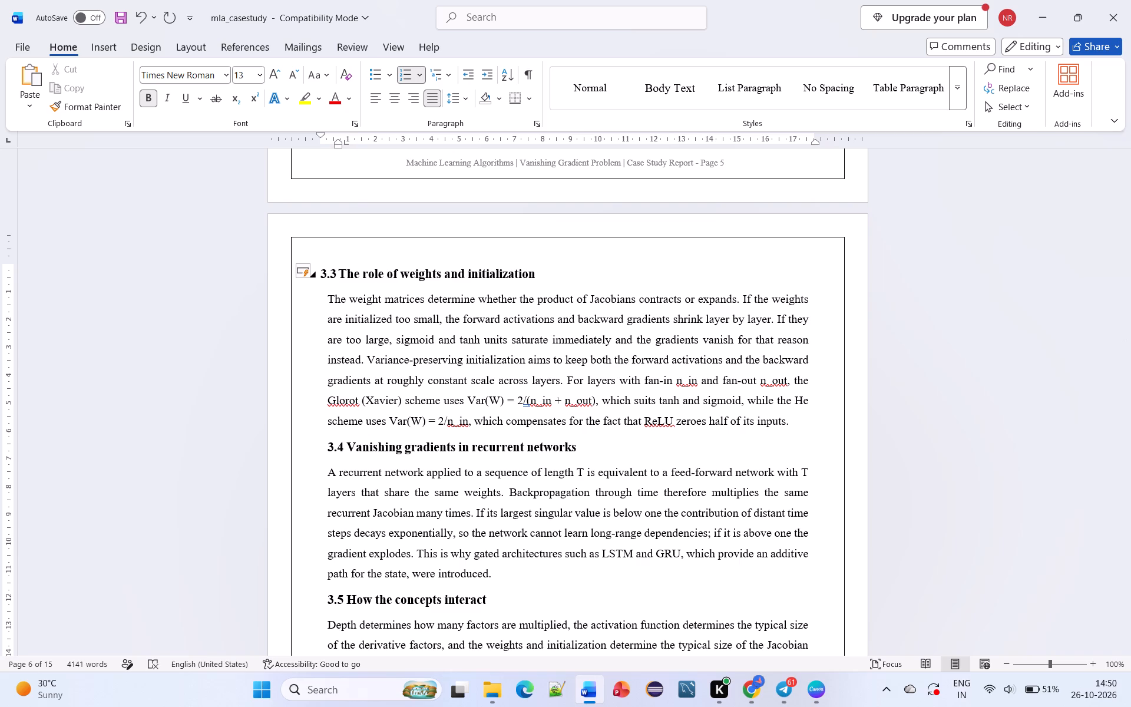
key(Left)
key(Left)
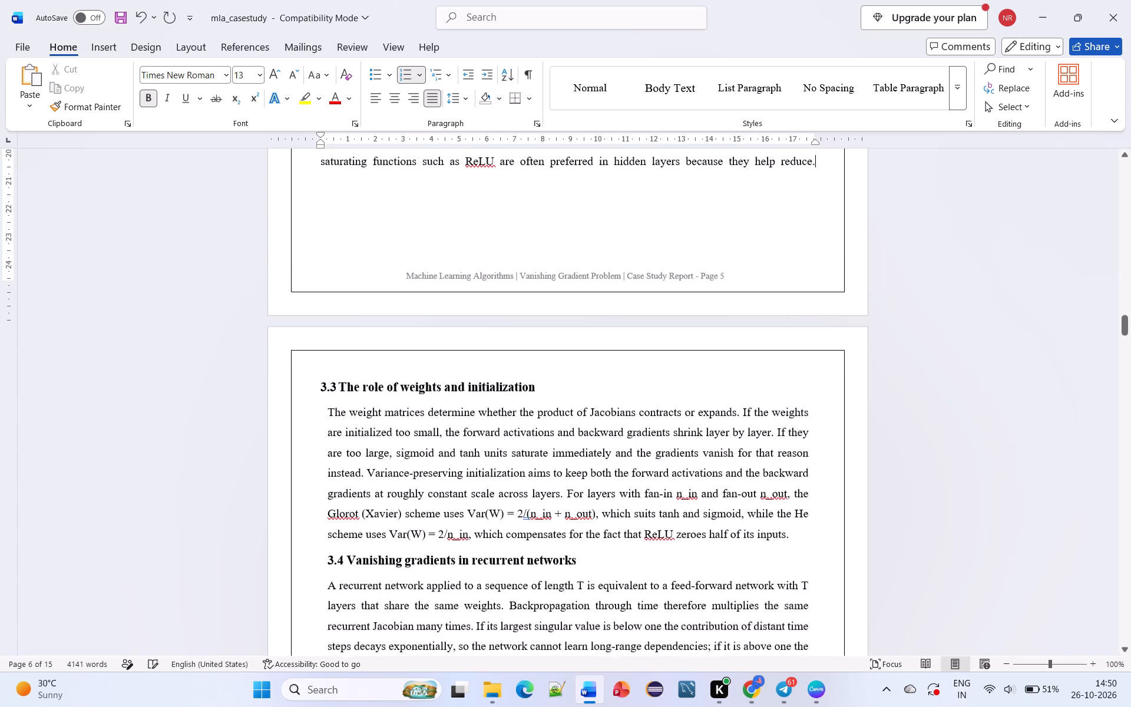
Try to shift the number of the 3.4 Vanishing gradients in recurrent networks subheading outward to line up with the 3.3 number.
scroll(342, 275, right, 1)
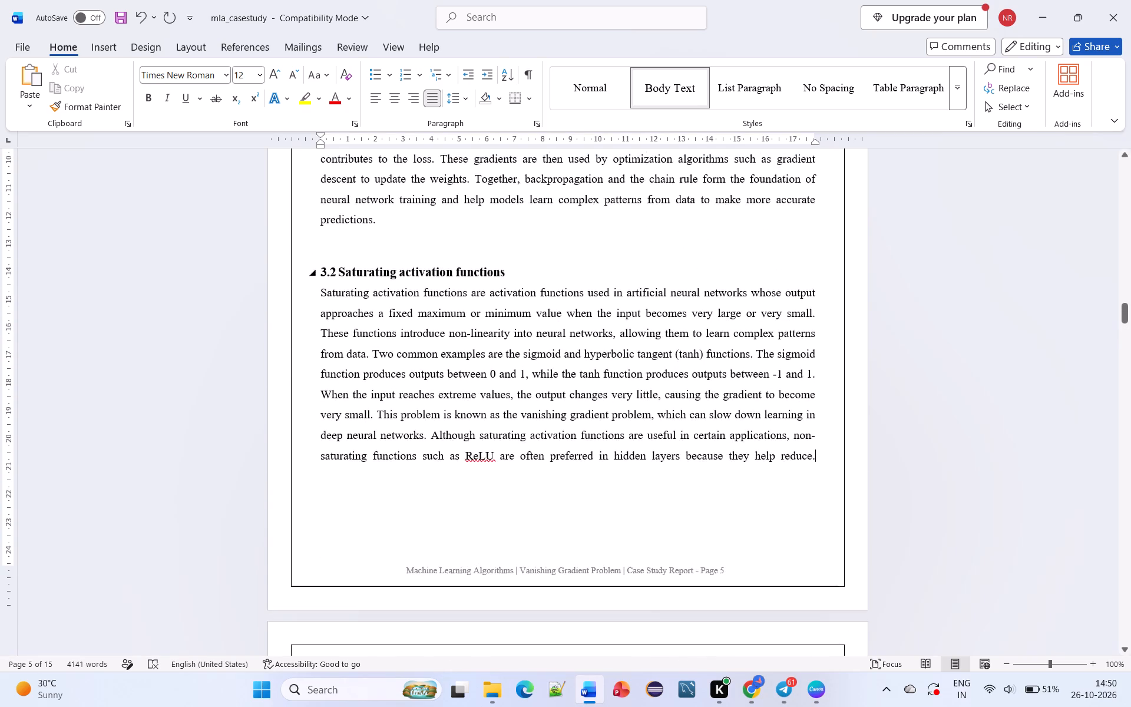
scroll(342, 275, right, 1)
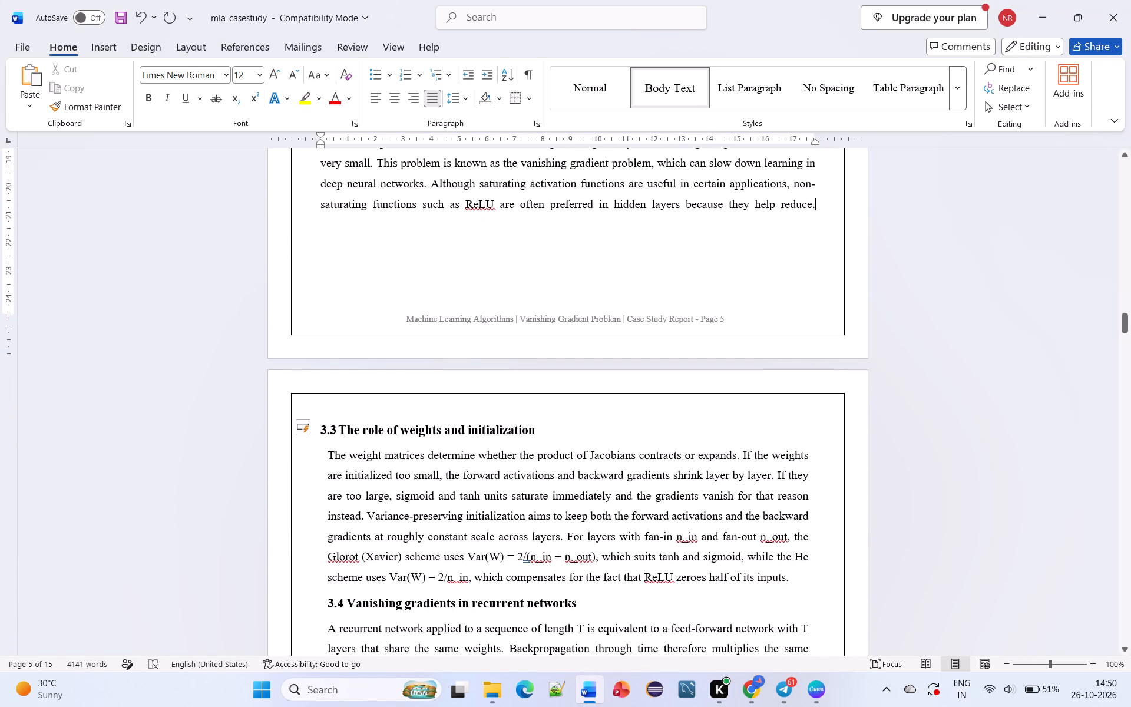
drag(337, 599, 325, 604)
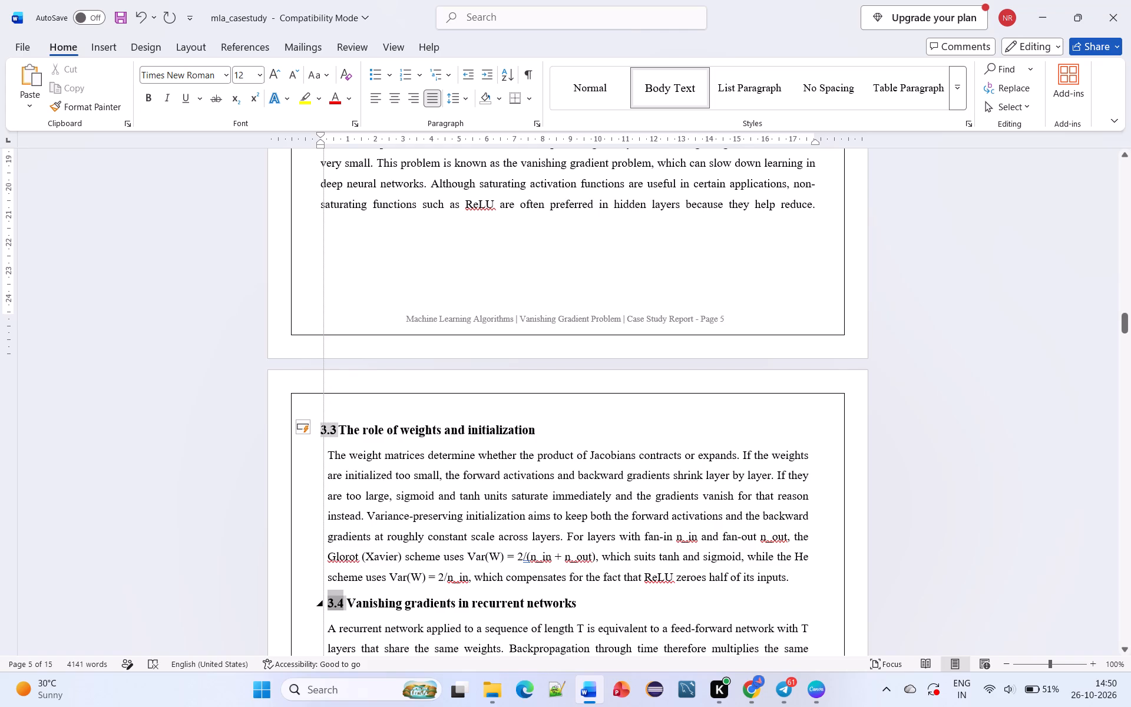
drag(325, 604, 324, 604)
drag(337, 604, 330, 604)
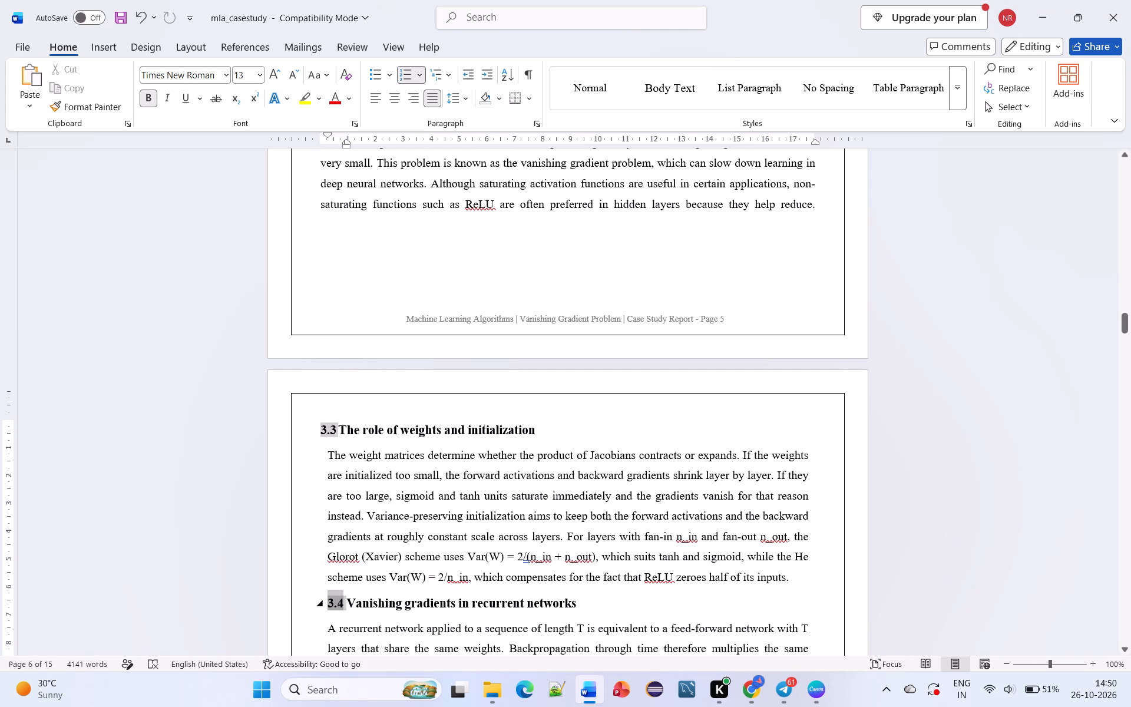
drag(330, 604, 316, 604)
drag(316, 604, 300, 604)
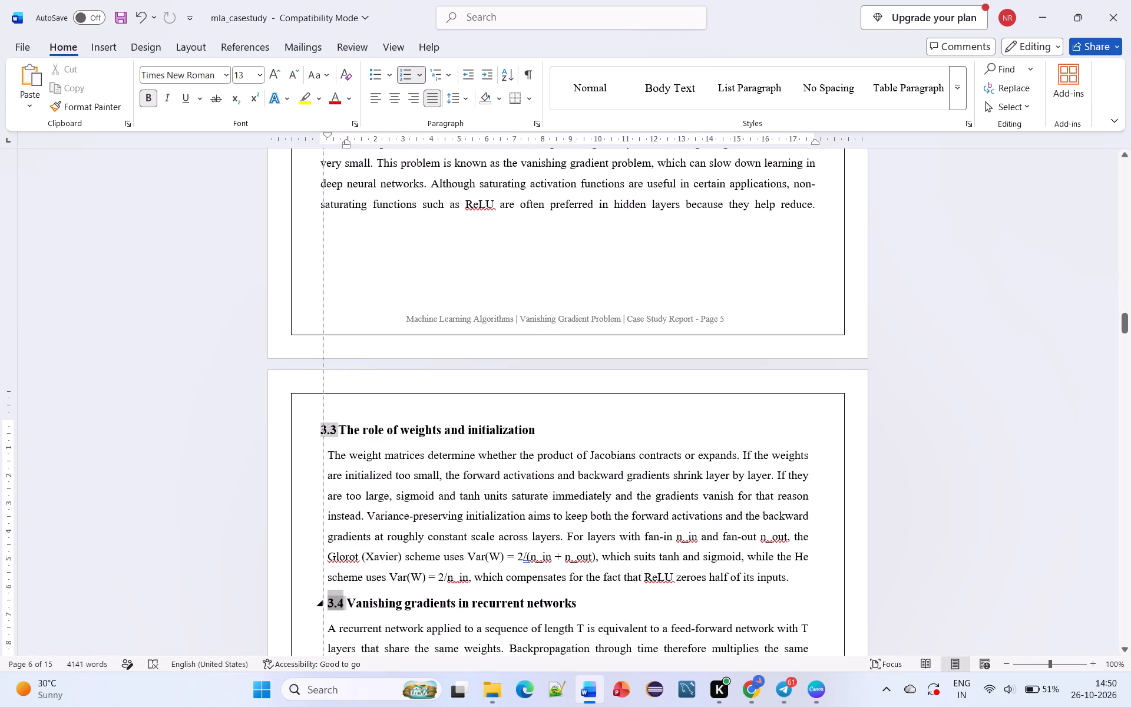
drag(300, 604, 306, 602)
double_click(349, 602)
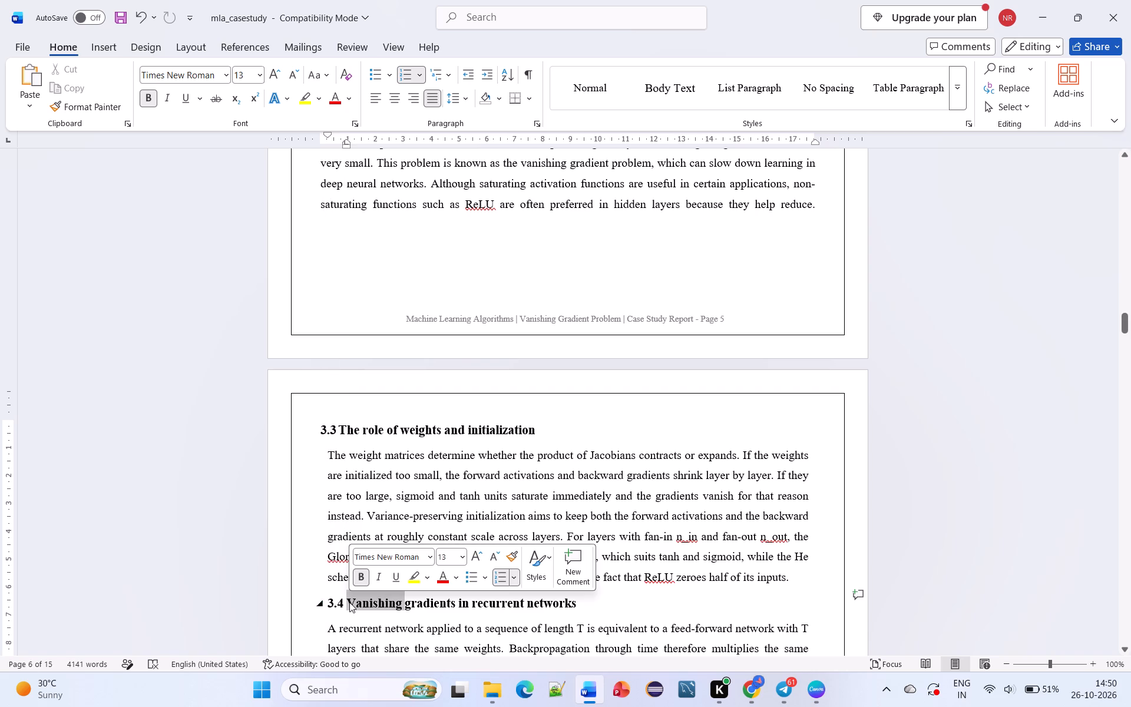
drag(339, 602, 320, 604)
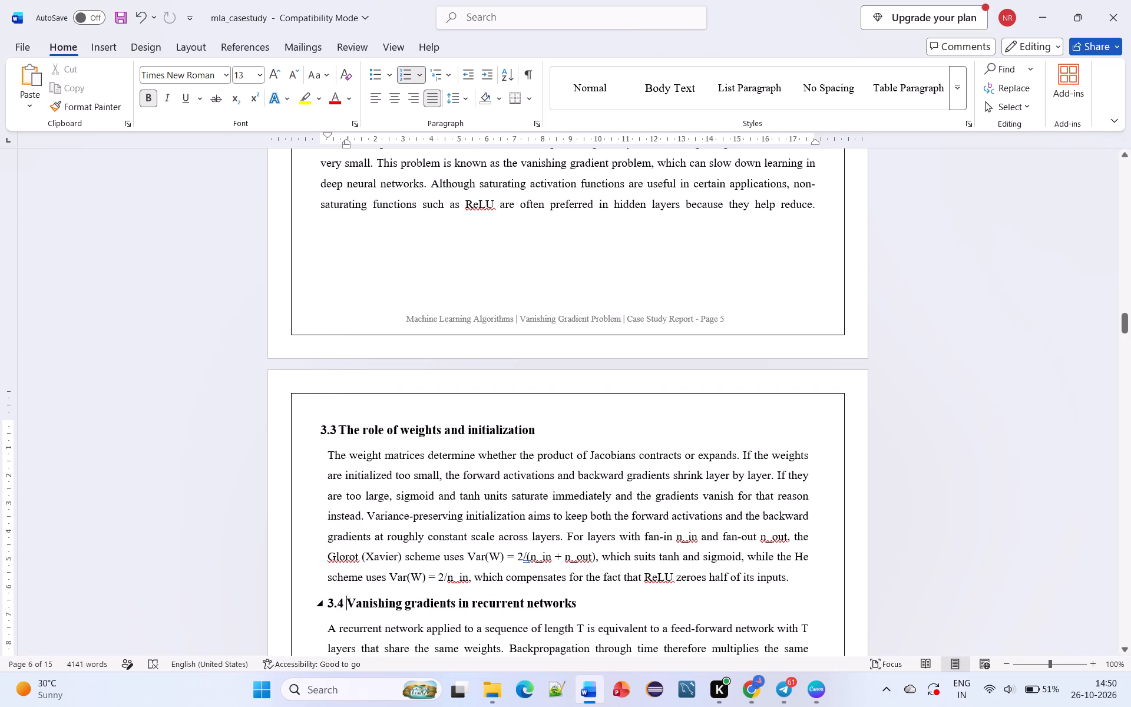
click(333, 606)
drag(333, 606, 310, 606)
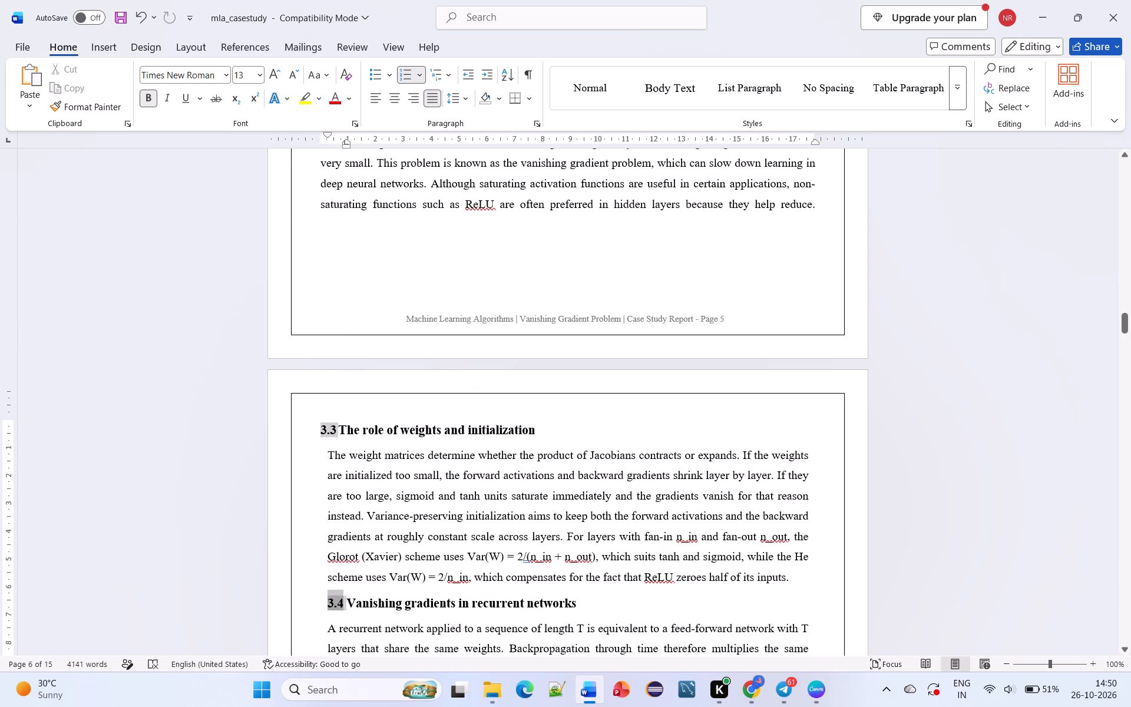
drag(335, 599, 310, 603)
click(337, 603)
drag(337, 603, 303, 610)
Indent the 3.3 The role of weights and initialization subheading so its number lines up with the 3.4 number and the body text.
drag(329, 429, 337, 431)
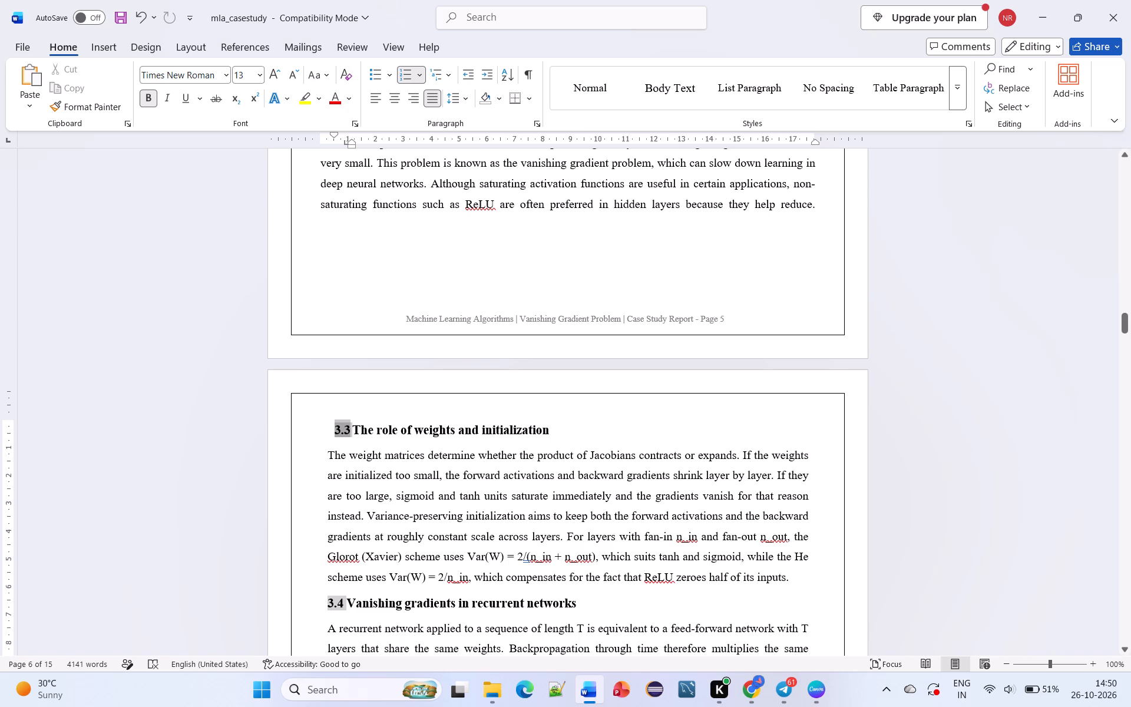
click(335, 517)
scroll(335, 517, down, 3)
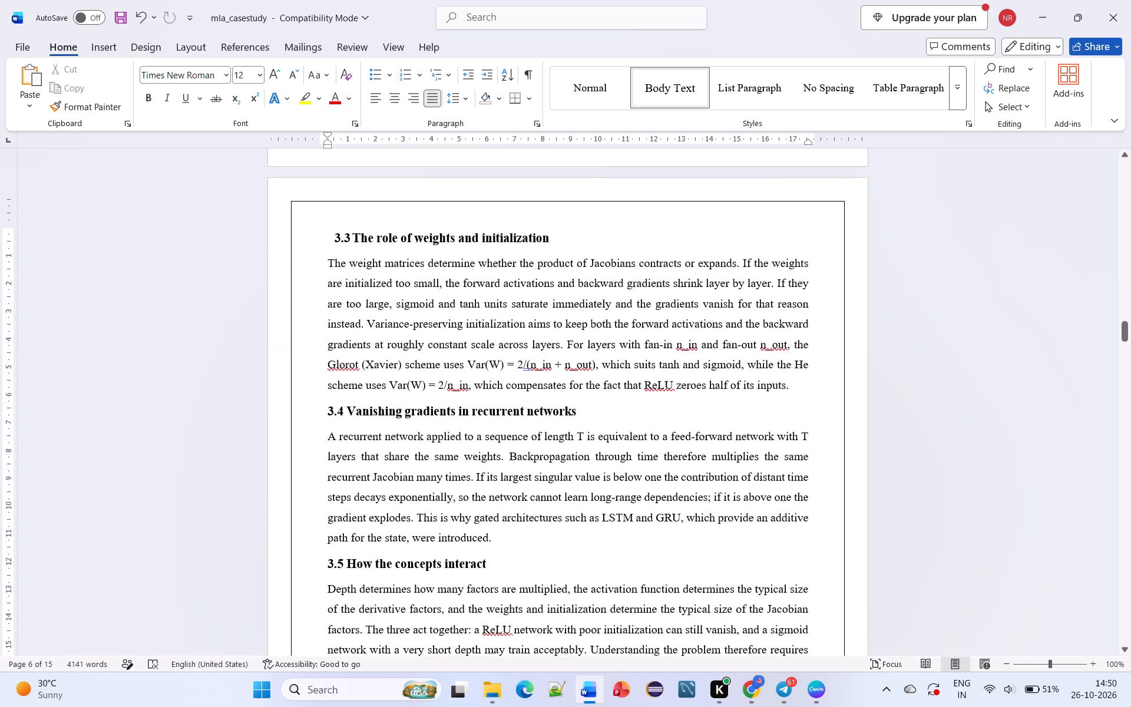
click(334, 243)
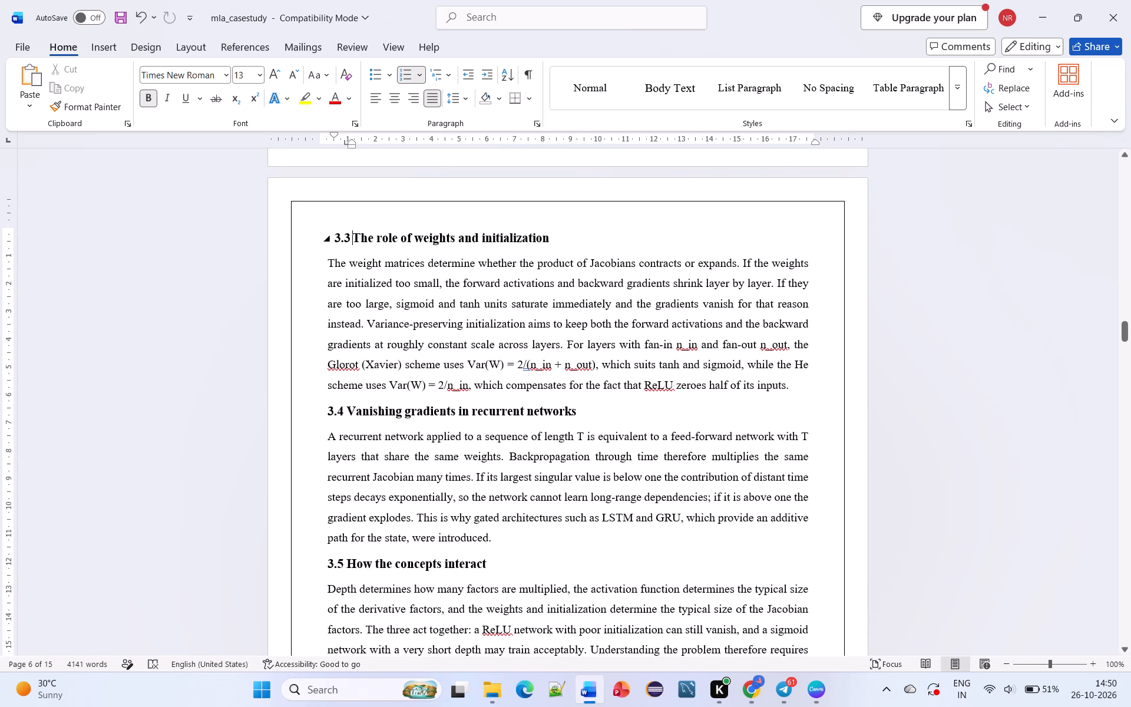
key(Left)
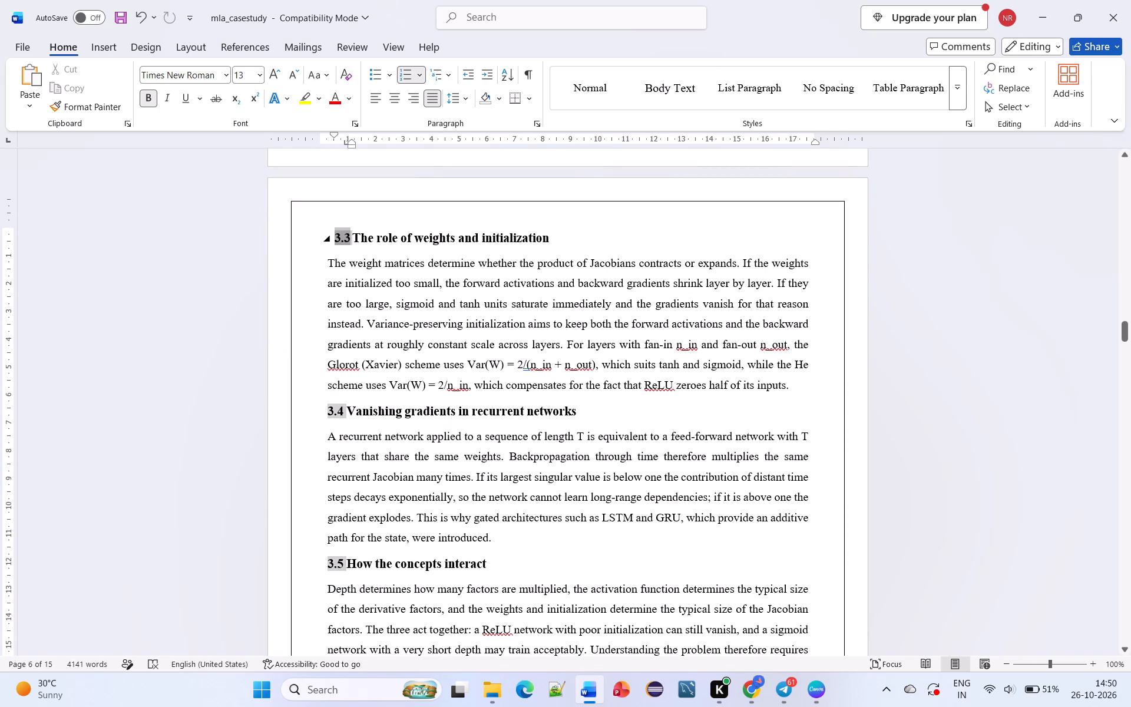
drag(342, 242, 332, 242)
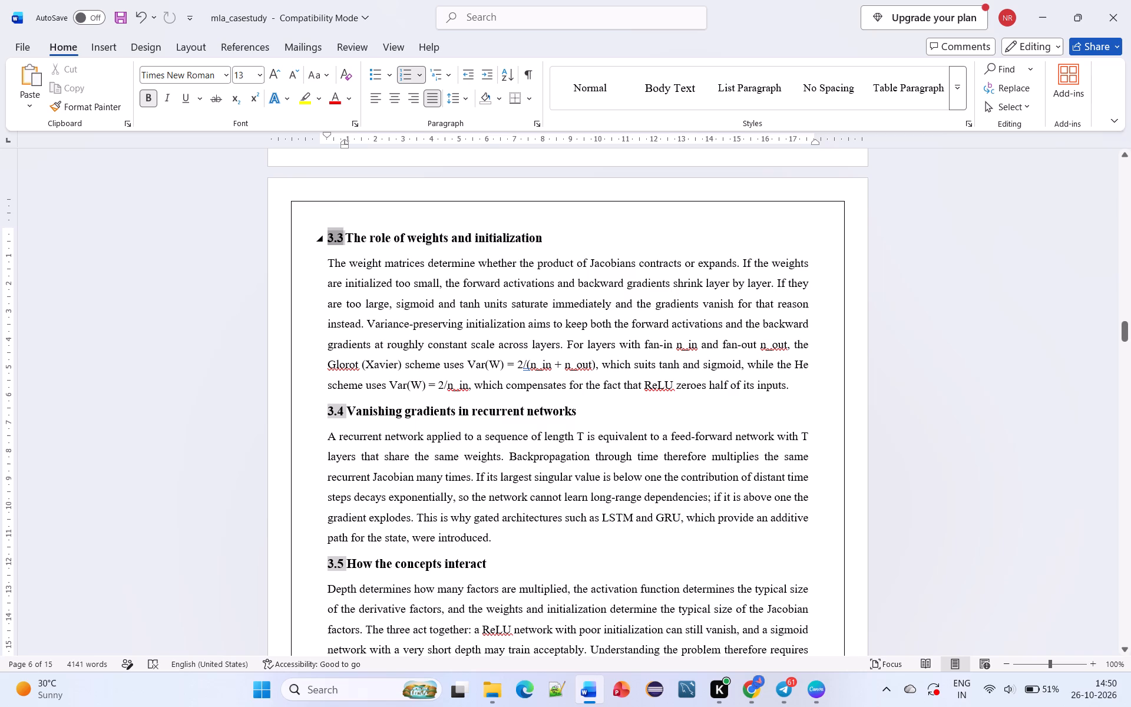
click(293, 303)
click(421, 430)
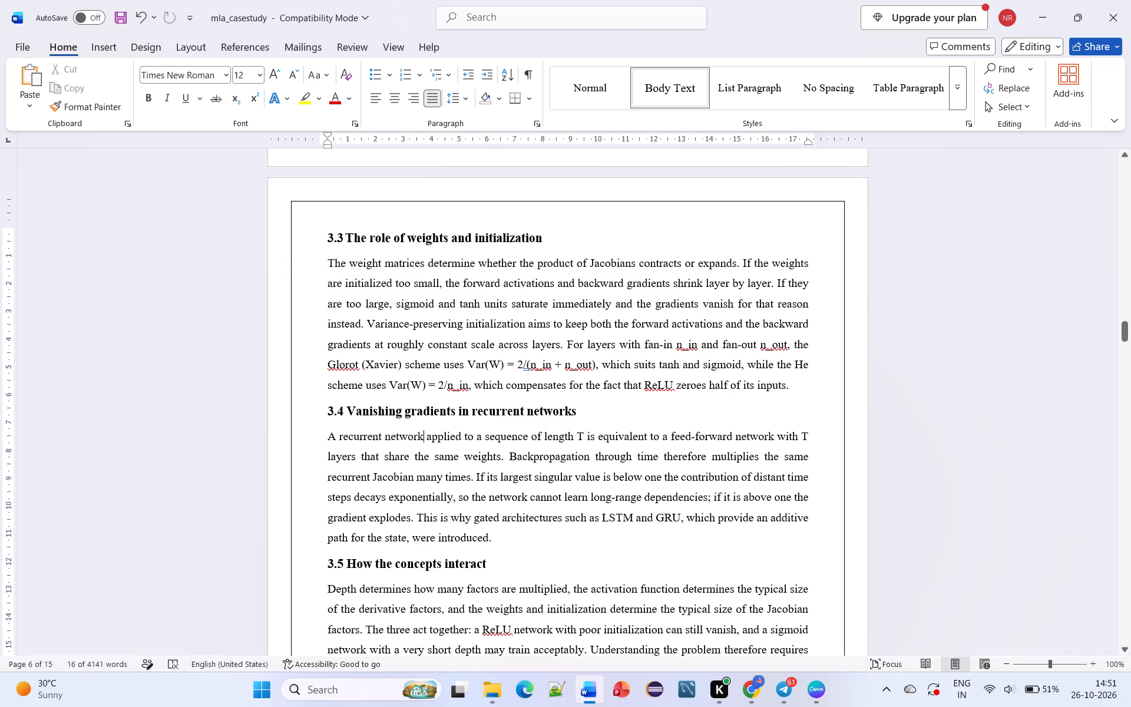
scroll(421, 430, down, 1)
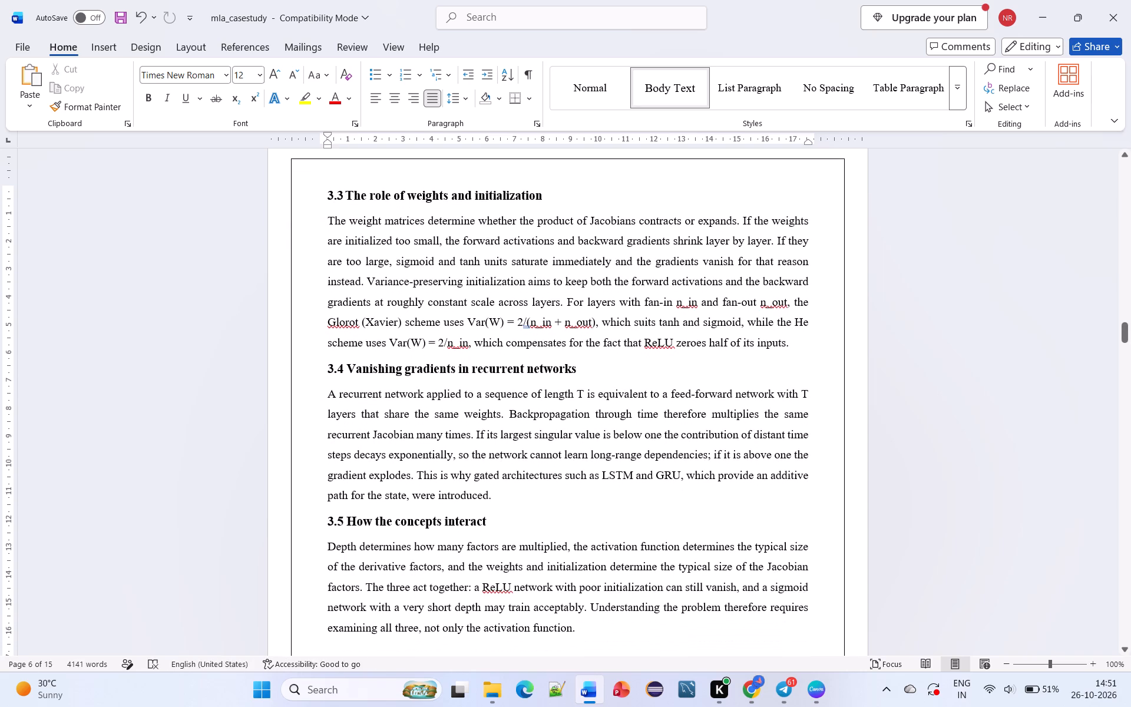
drag(555, 199, 355, 196)
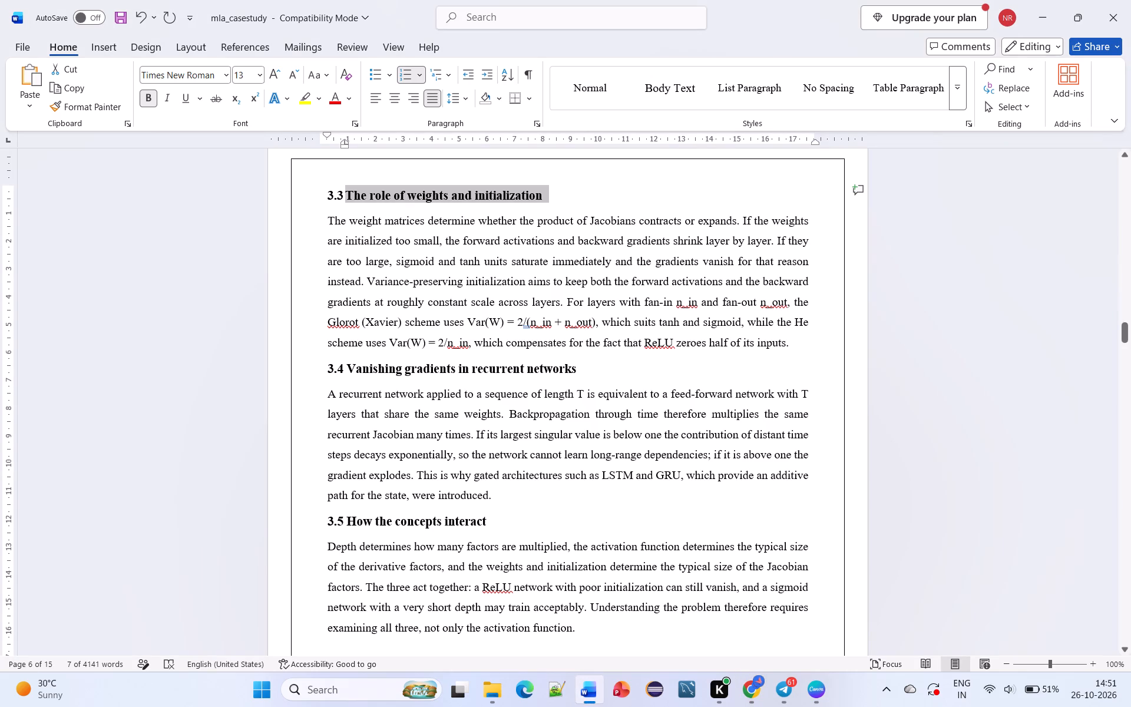
drag(792, 340, 435, 256)
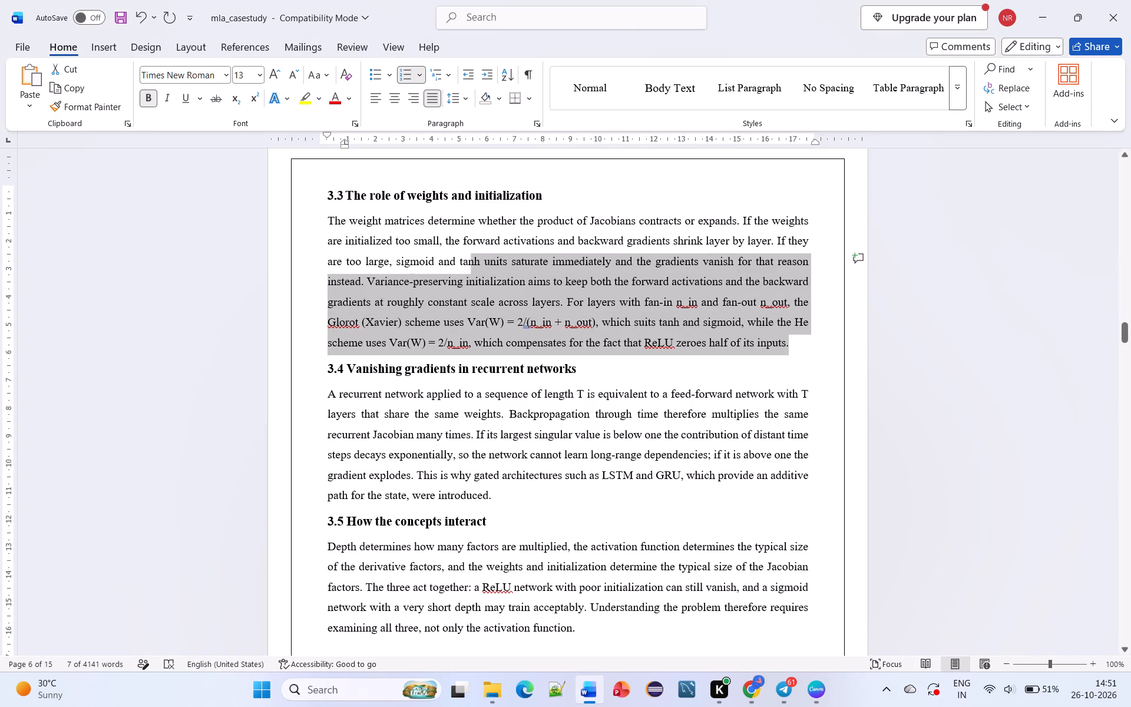
drag(435, 256, 317, 225)
key(ctrl+v)
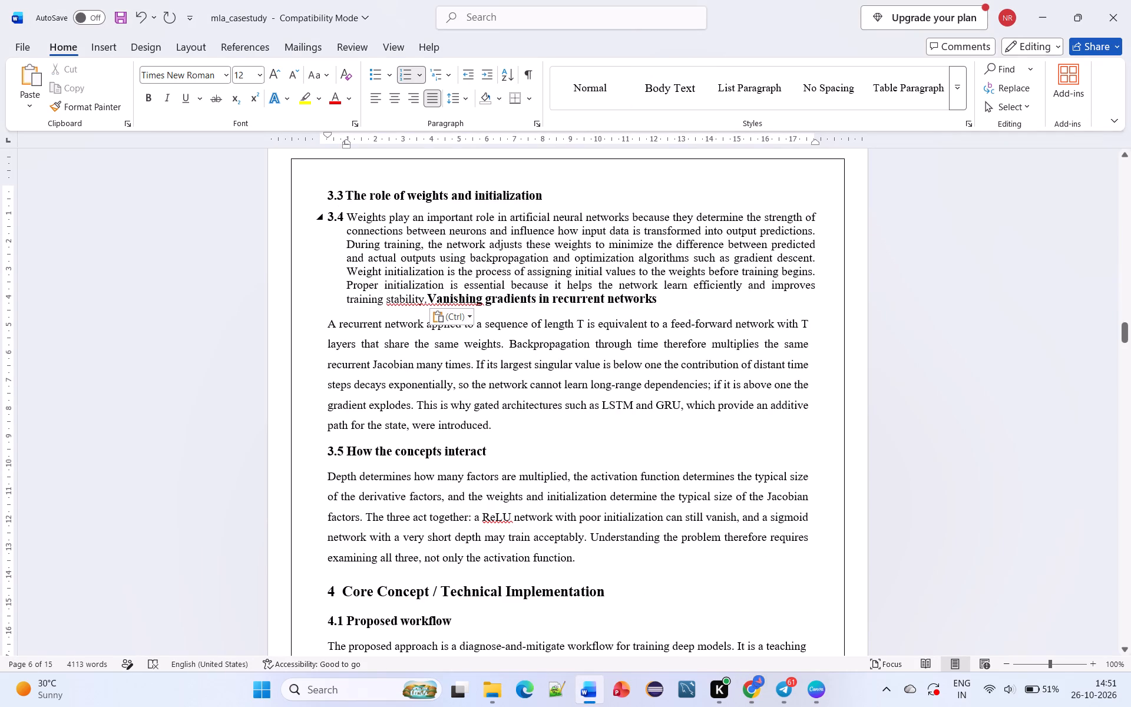
Separate the pasted weights paragraph from the Vanishing gradients subheading, remove its list number and align its first line with the rest.
key(Return)
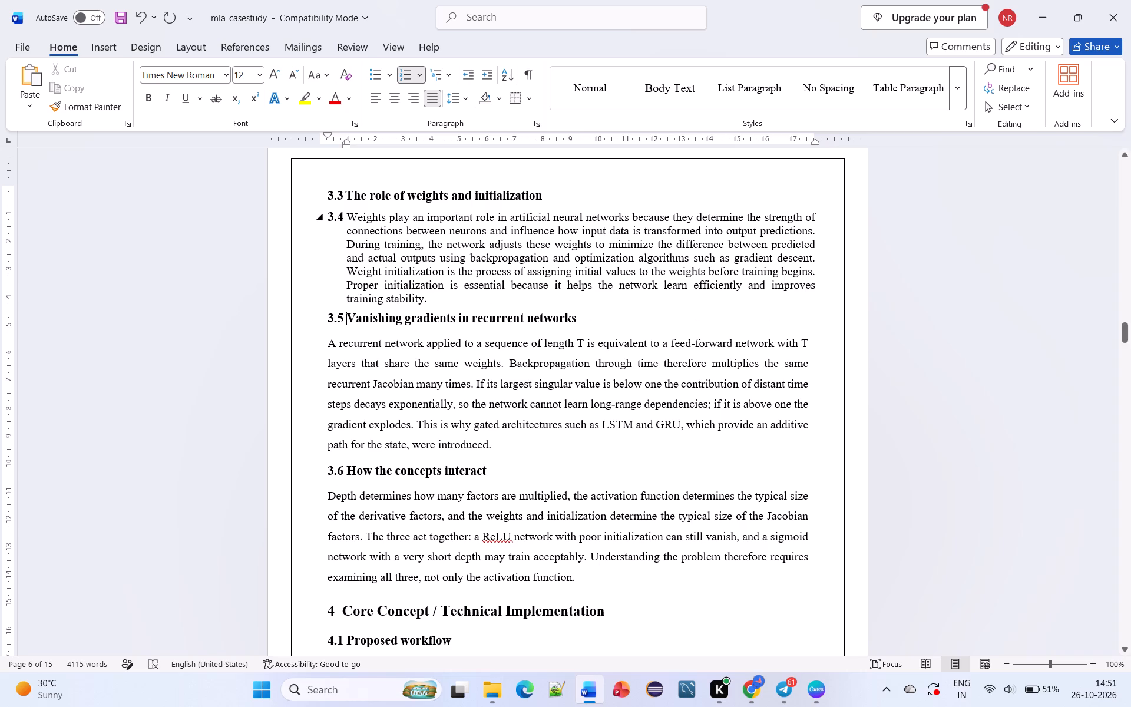
click(342, 220)
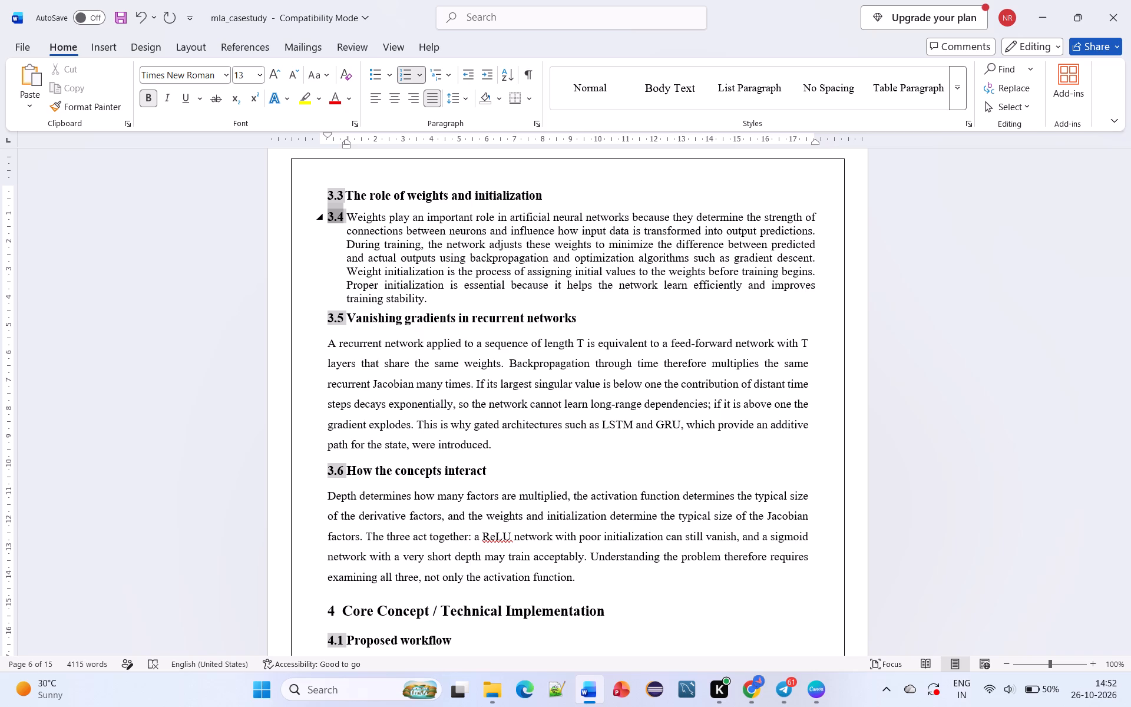
click(342, 220)
click(342, 220)
click(352, 256)
click(350, 219)
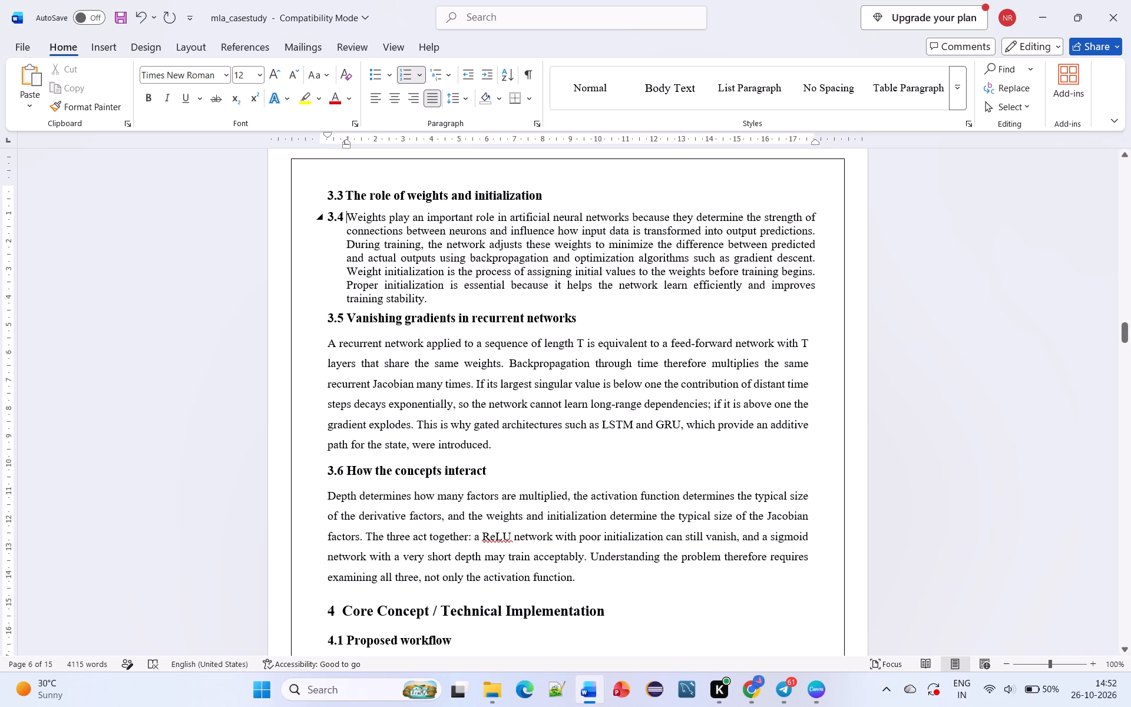
key(BackSpace)
key(BackSpace)
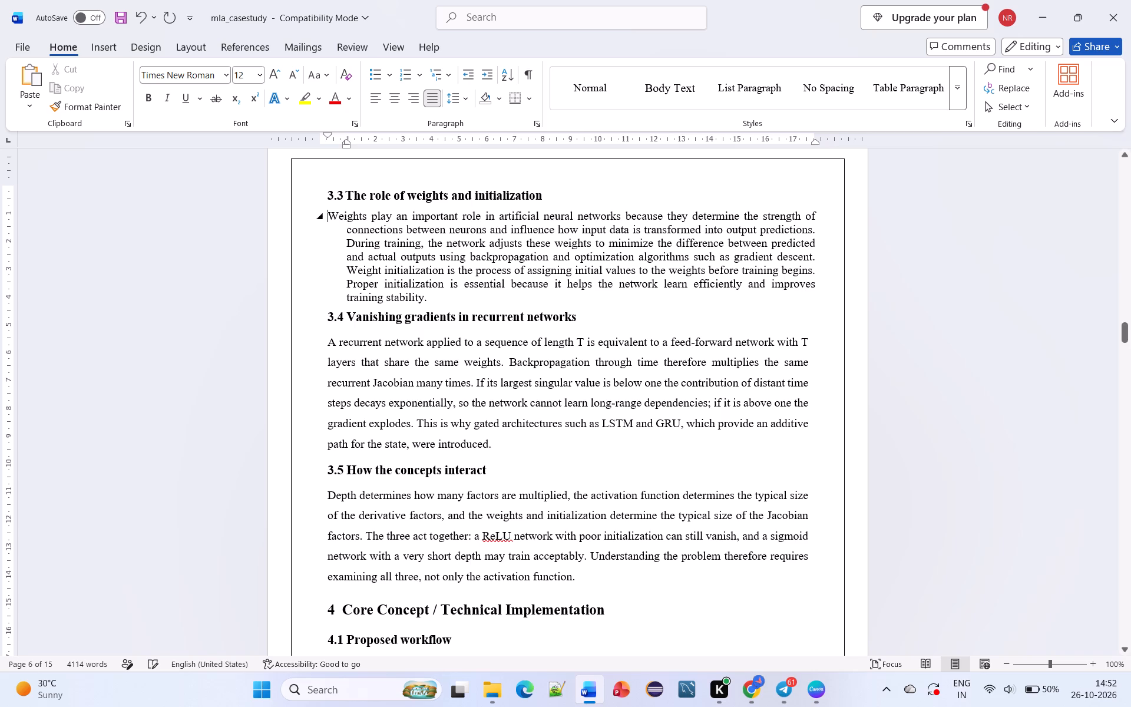
key(Tab)
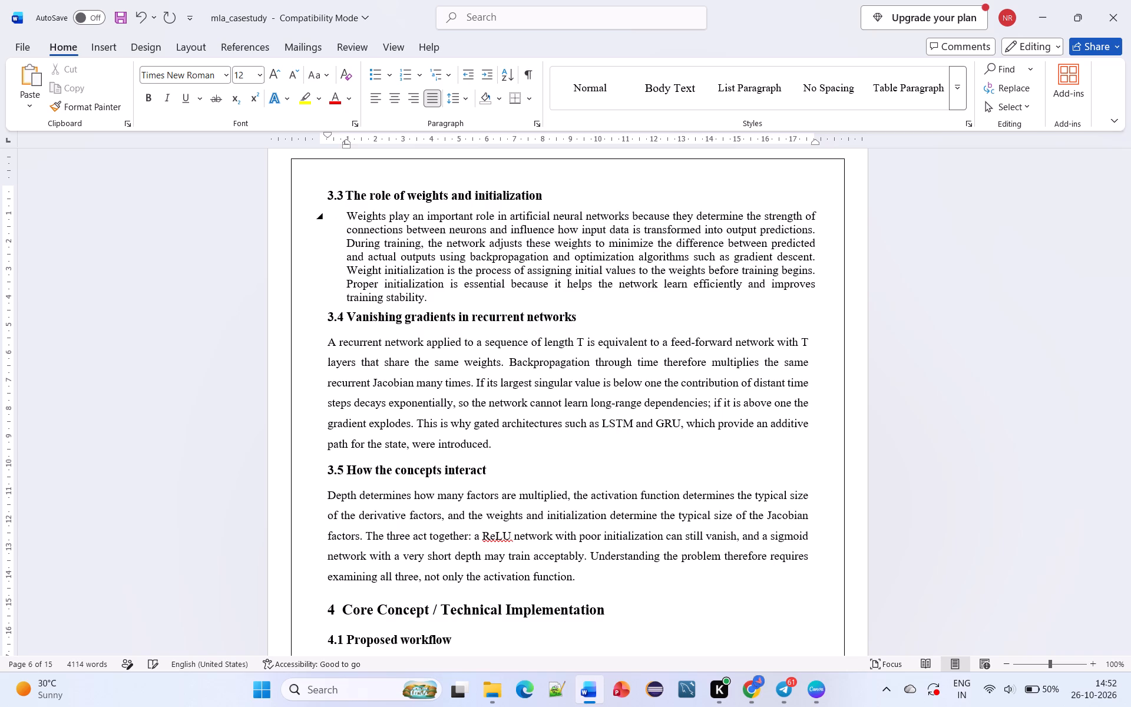
Widen the line spacing of the weights paragraph under 3.3 to match the surrounding body text.
drag(431, 292, 415, 283)
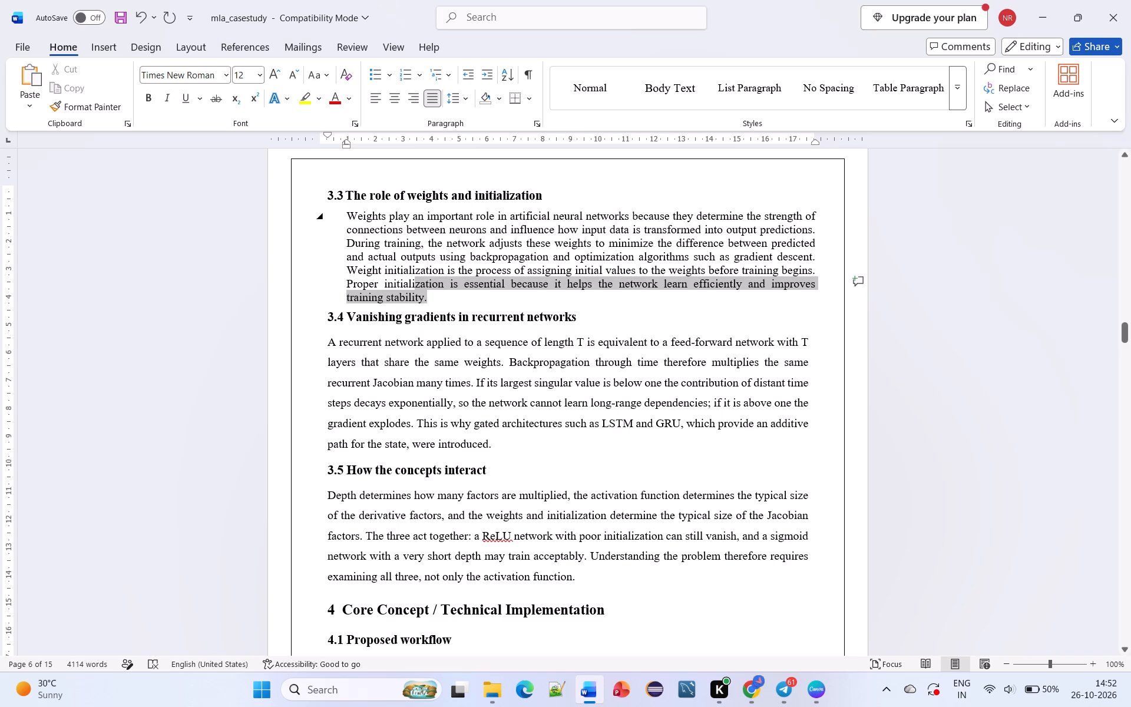
drag(415, 283, 360, 210)
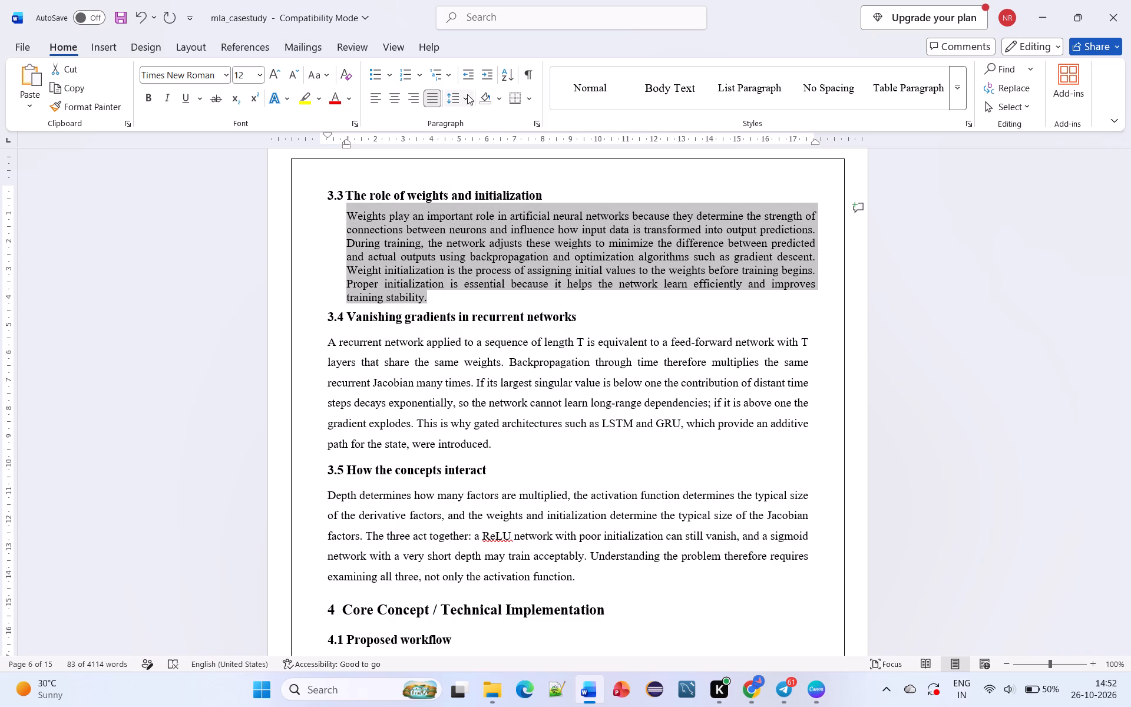
click(458, 100)
click(478, 157)
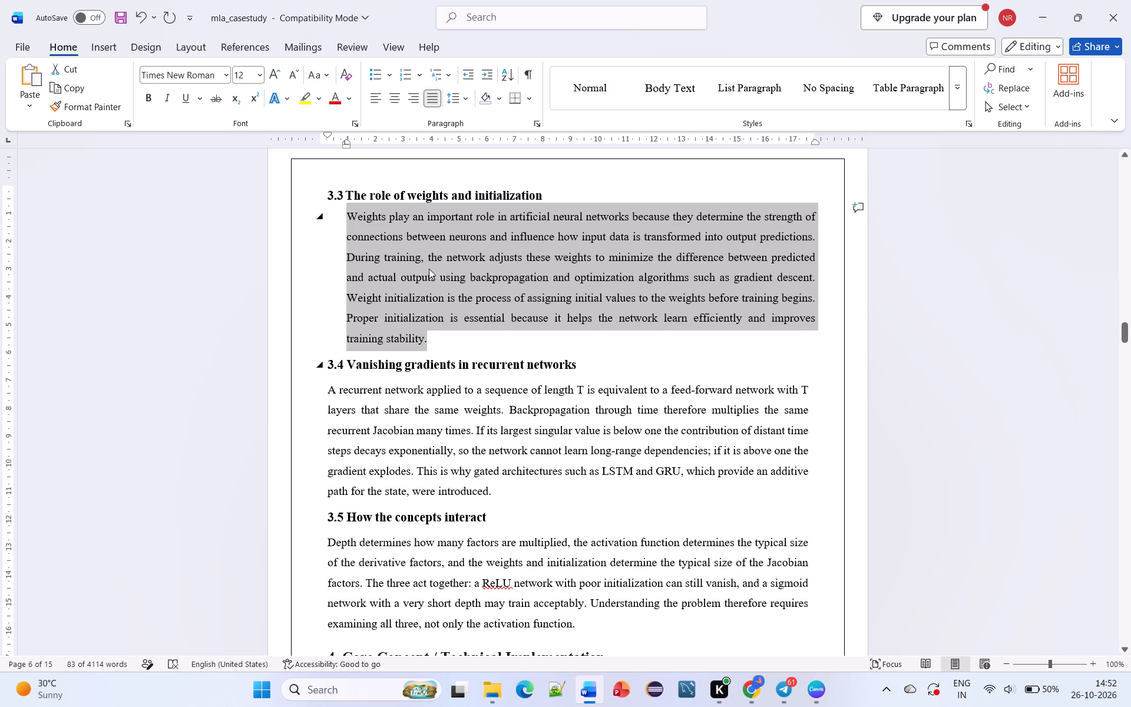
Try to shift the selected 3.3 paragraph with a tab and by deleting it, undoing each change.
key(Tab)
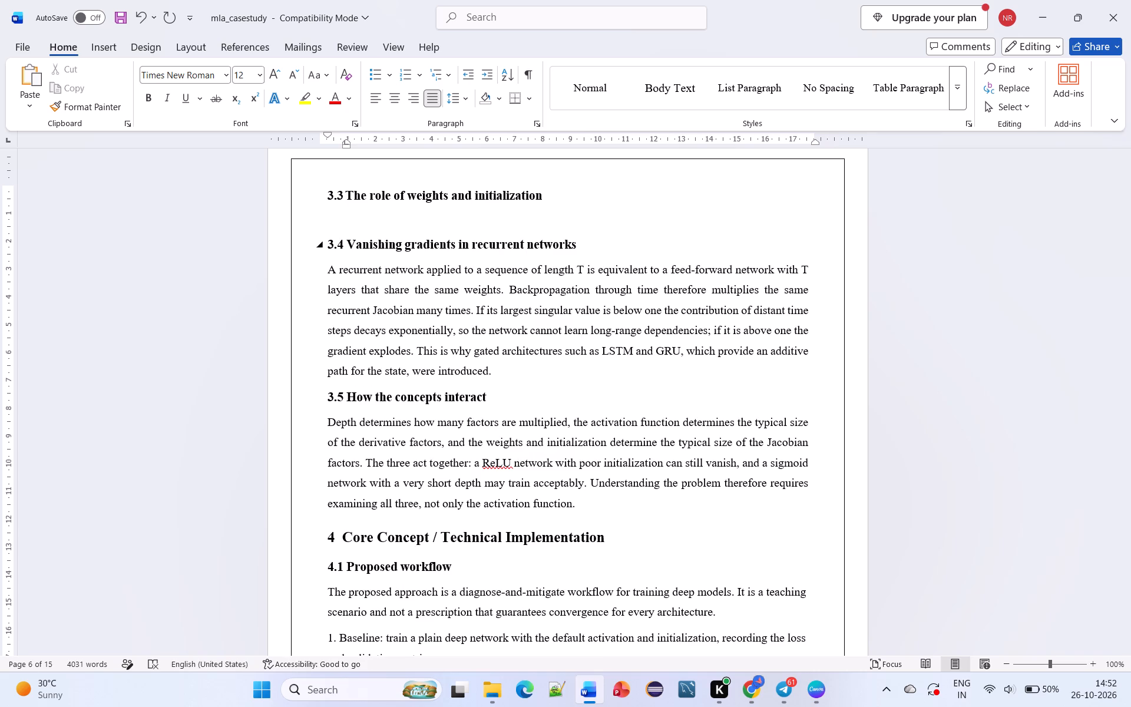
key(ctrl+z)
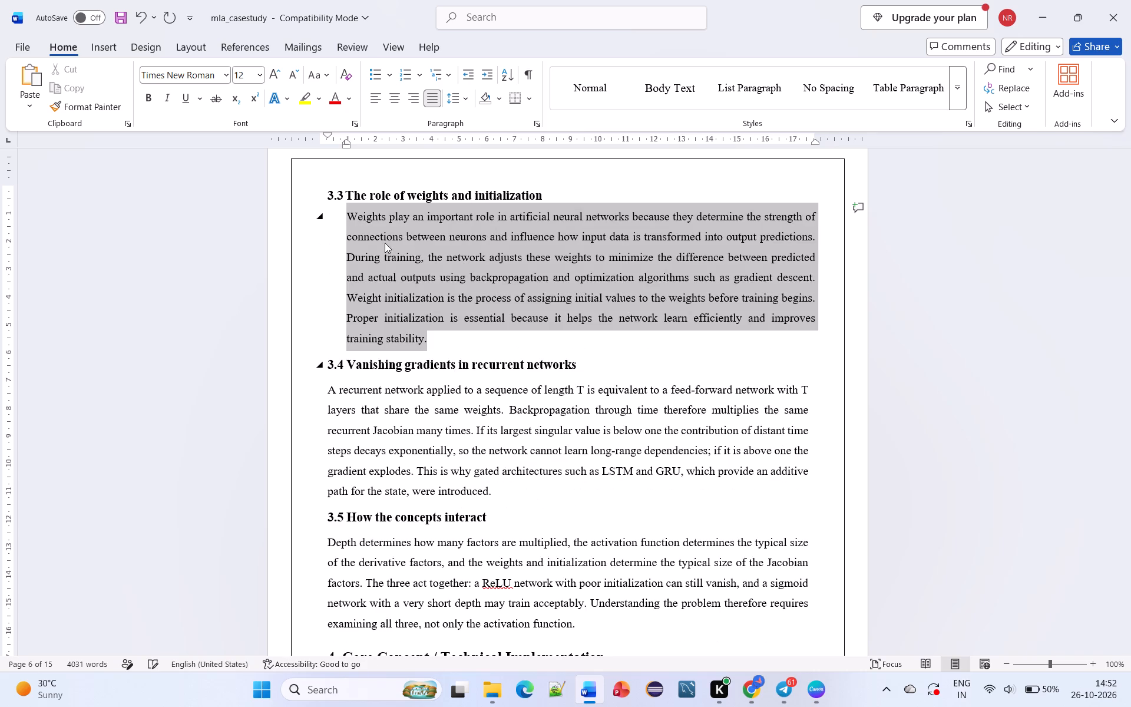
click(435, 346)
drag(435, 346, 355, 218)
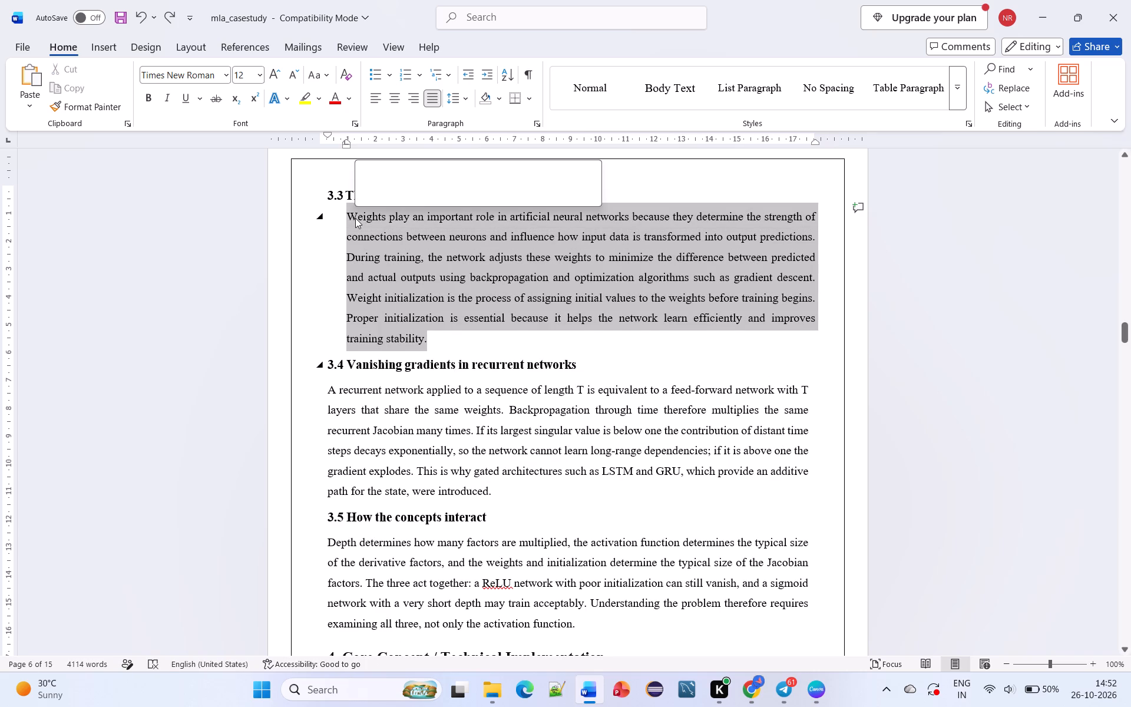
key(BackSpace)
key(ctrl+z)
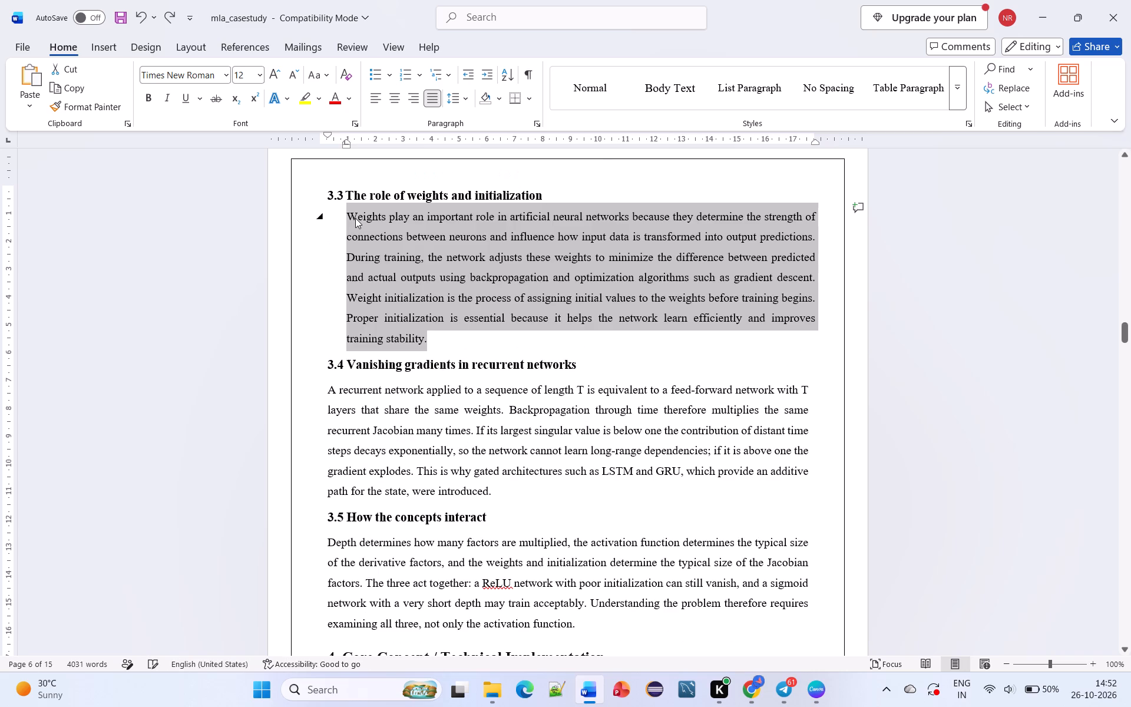
Clear the 3.3 paragraph and its leading tabs, and paste the copied weights text again in its place.
key(Tab)
key(Tab)
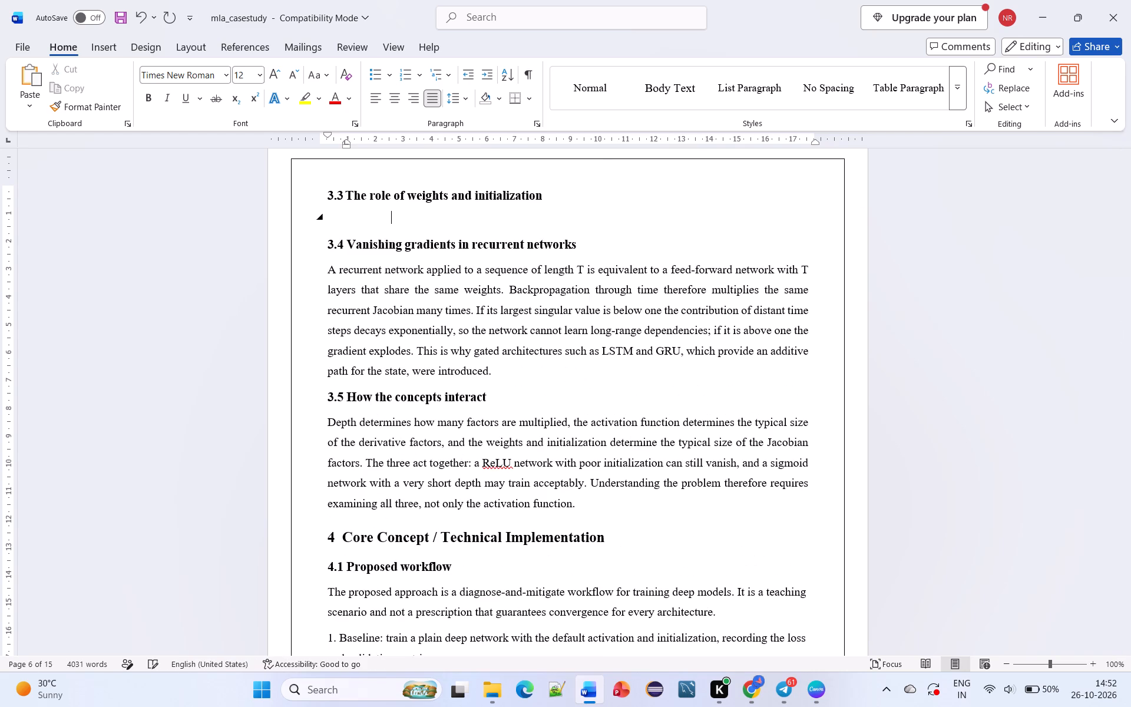
key(BackSpace)
key(BackSpace)
key(BackSpace)
key(ctrl+z)
key(ctrl+BackSpace)
key(ctrl+v)
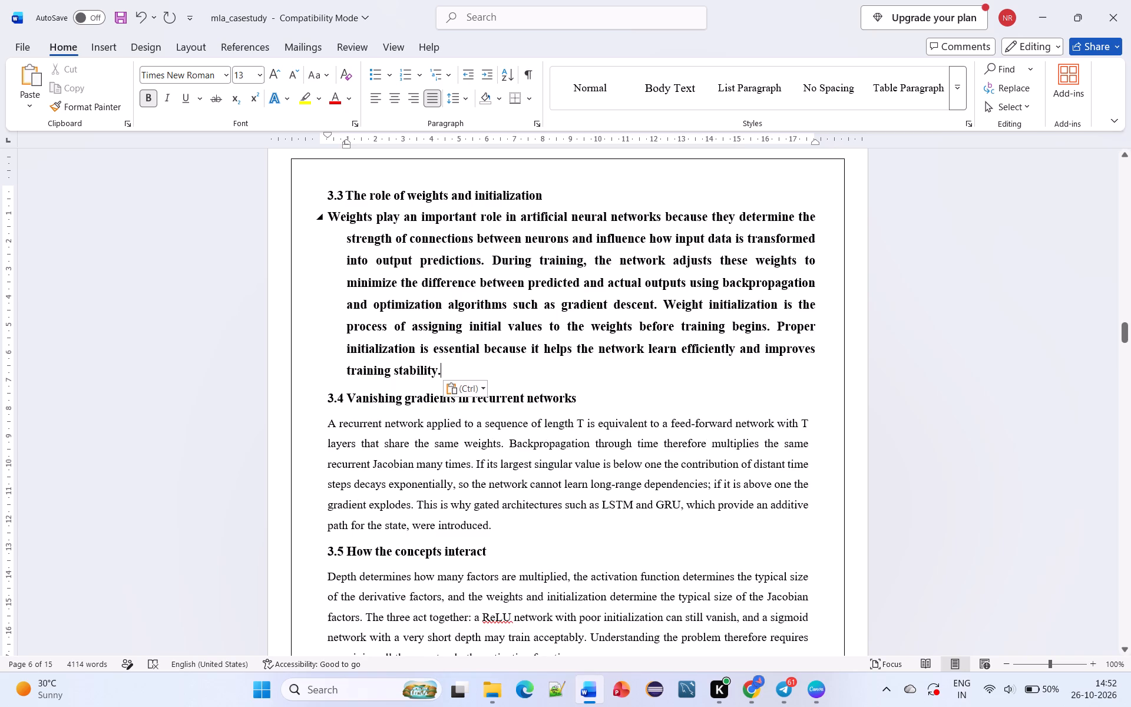
Remove the bold formatting from the whole re-pasted paragraph under 3.3.
drag(447, 369, 350, 210)
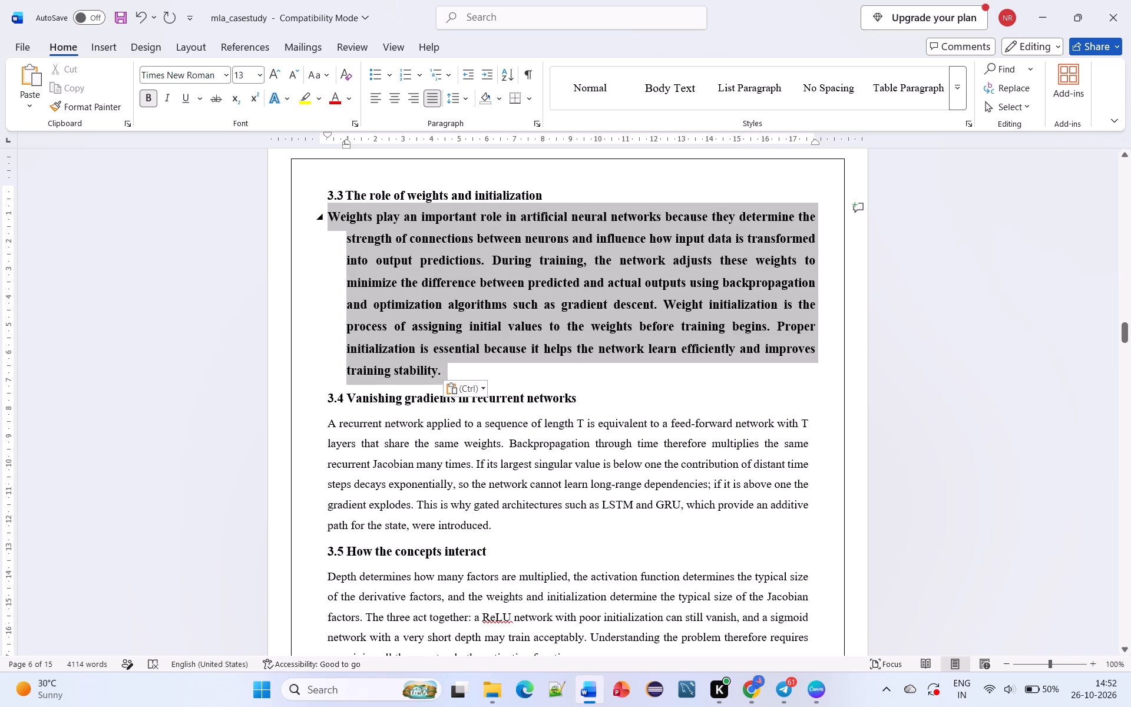
drag(350, 210, 350, 210)
click(357, 179)
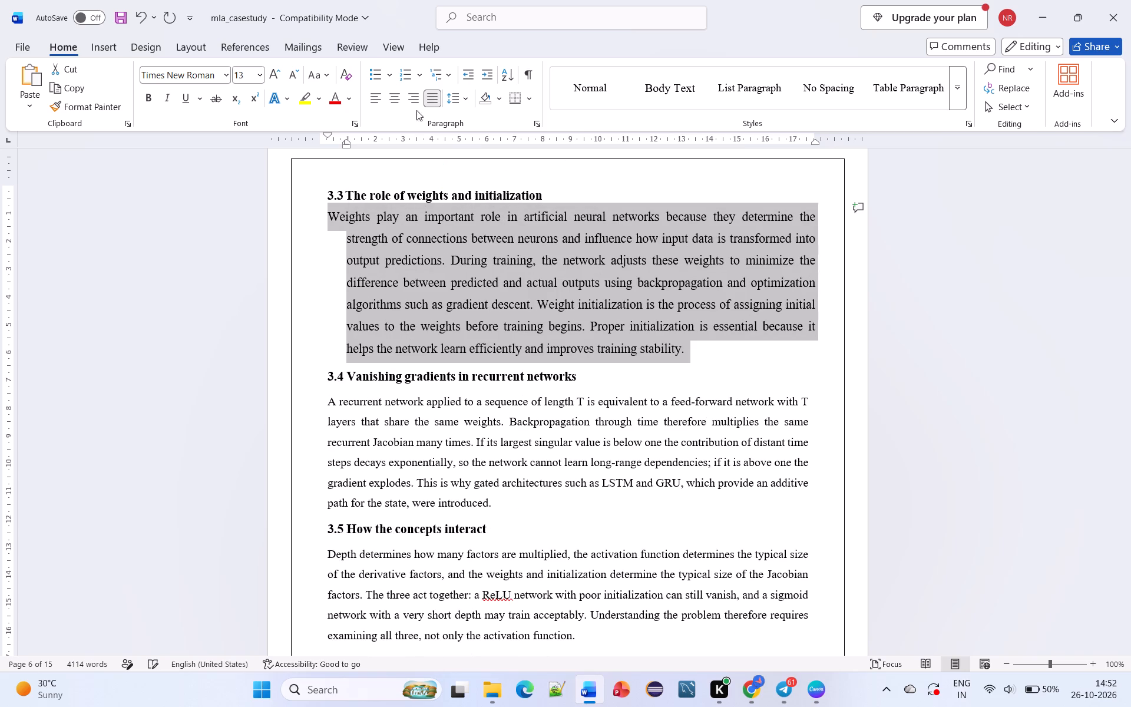
click(453, 95)
click(453, 95)
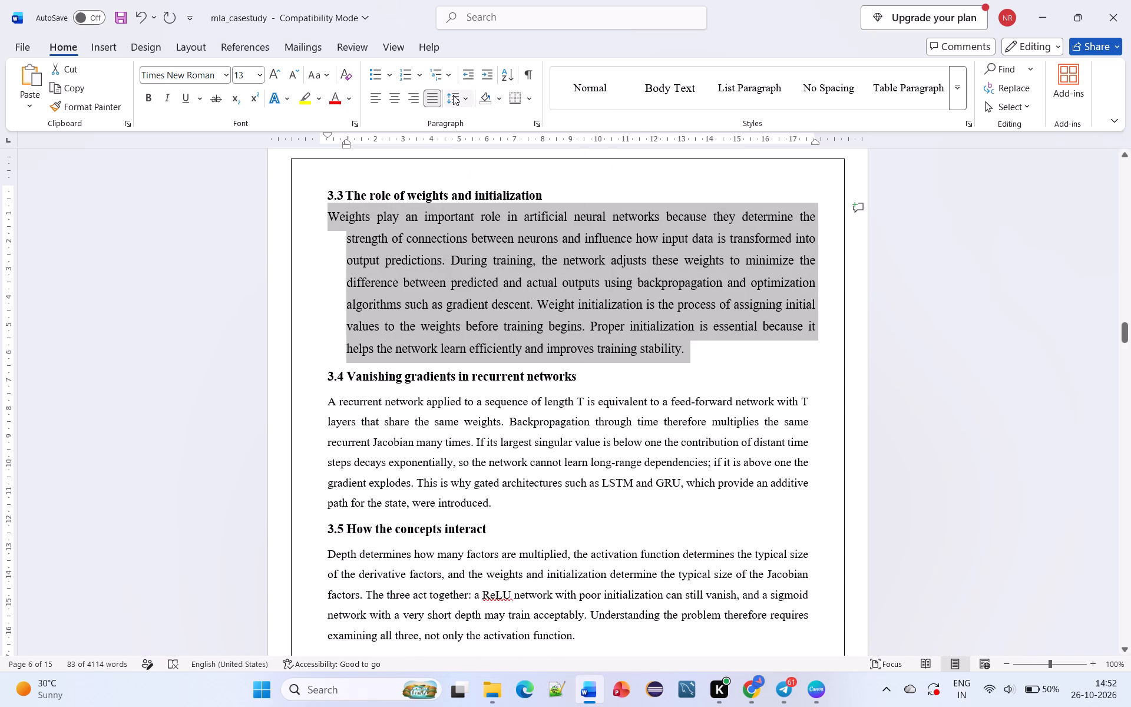
Remove the hanging indent from the 3.3 paragraph so all its lines start flush with the subheading number.
click(339, 221)
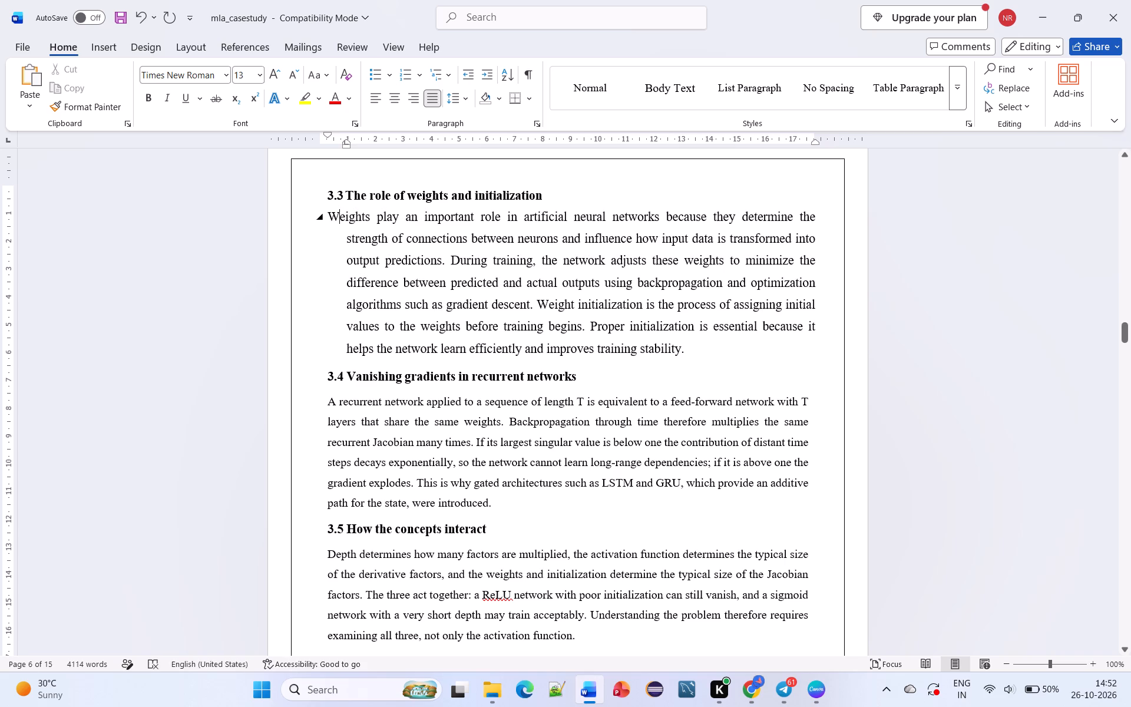
key(Left)
key(BackSpace)
key(BackSpace)
key(BackSpace)
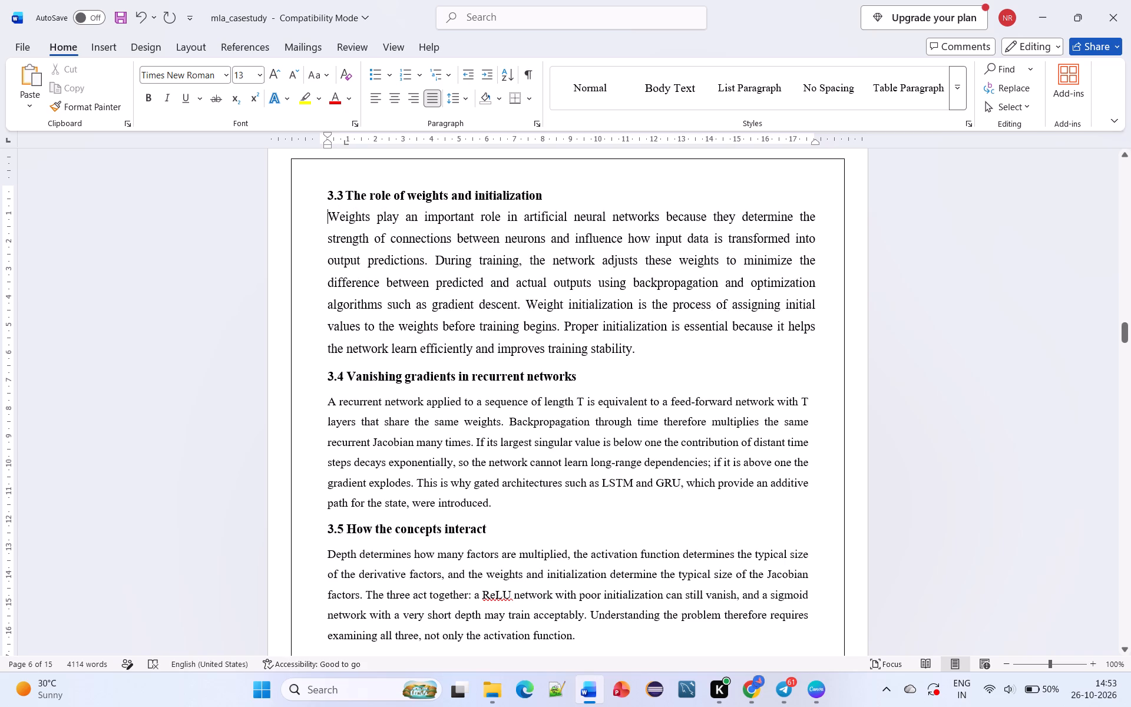
scroll(484, 419, down, 1)
scroll(502, 378, up, 1)
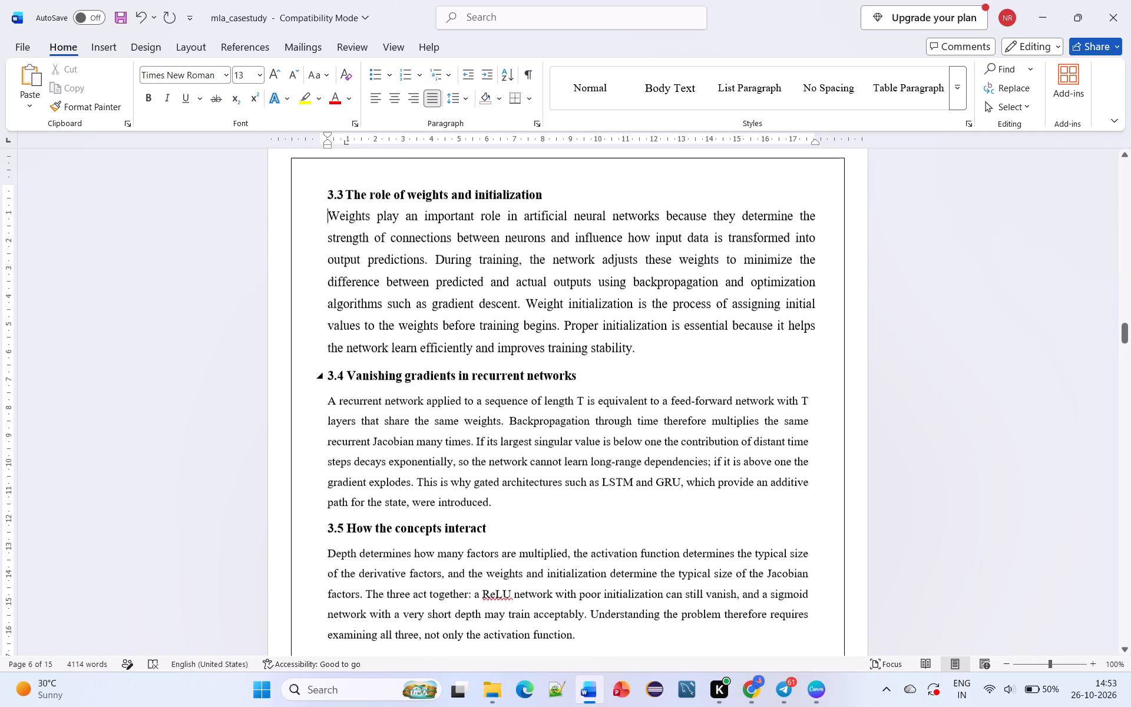
Set the font size of the entire 3.3 paragraph to 12.
drag(638, 355, 583, 301)
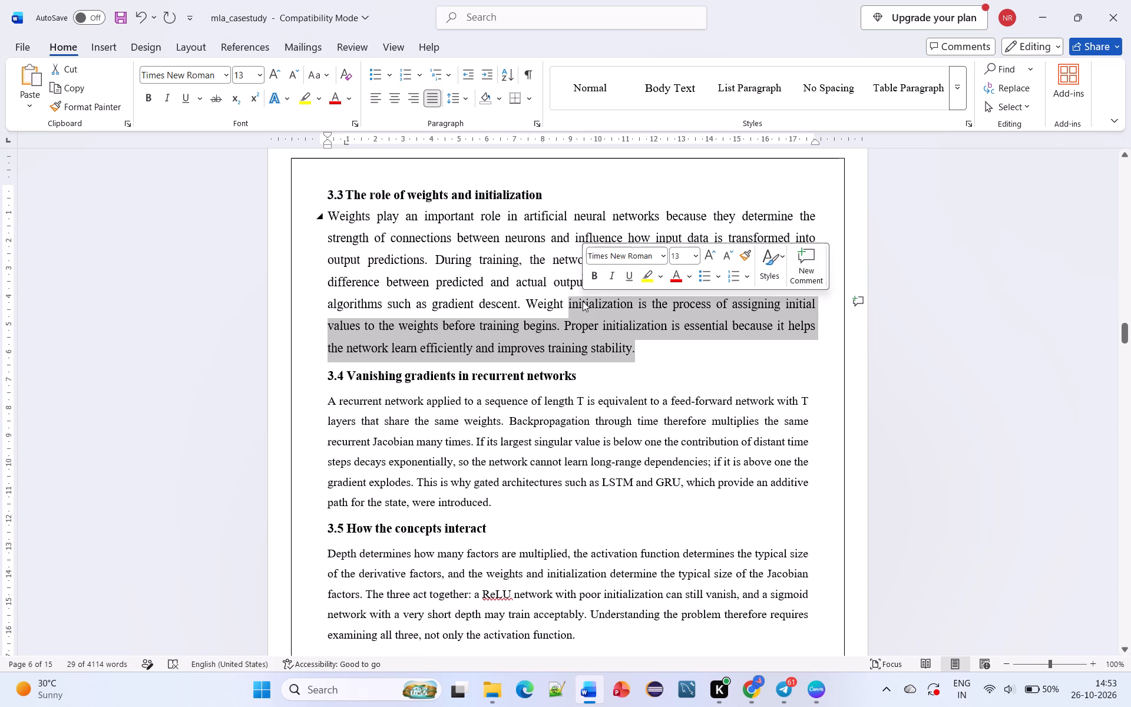
click(692, 259)
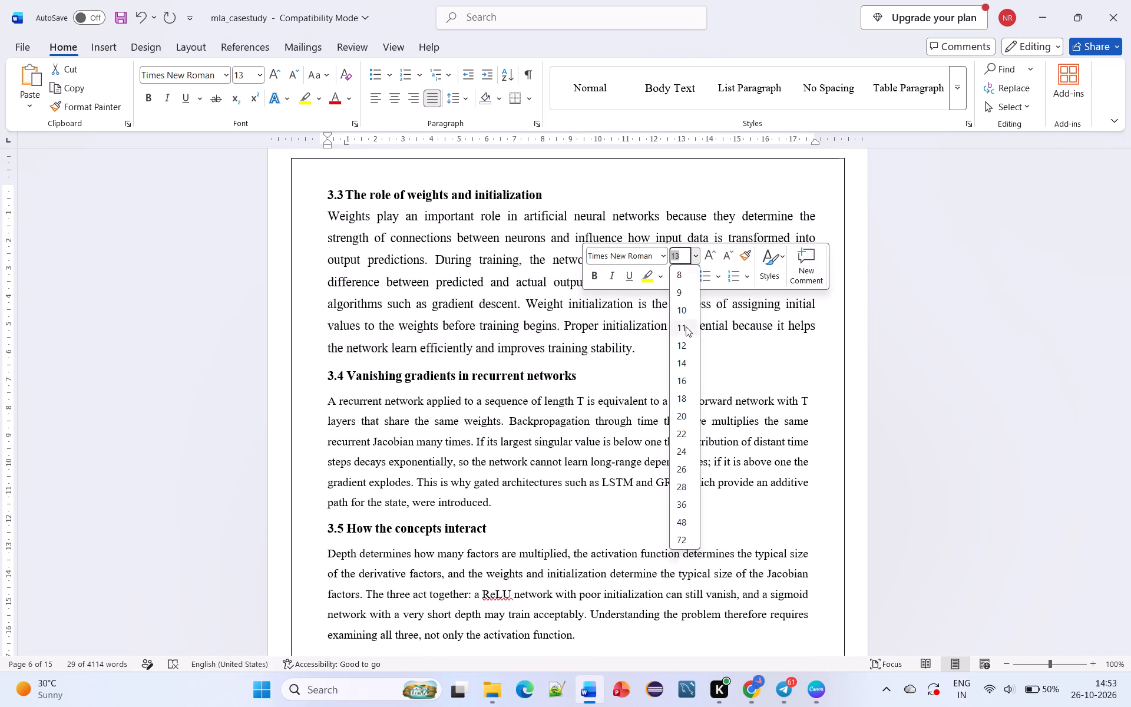
click(688, 342)
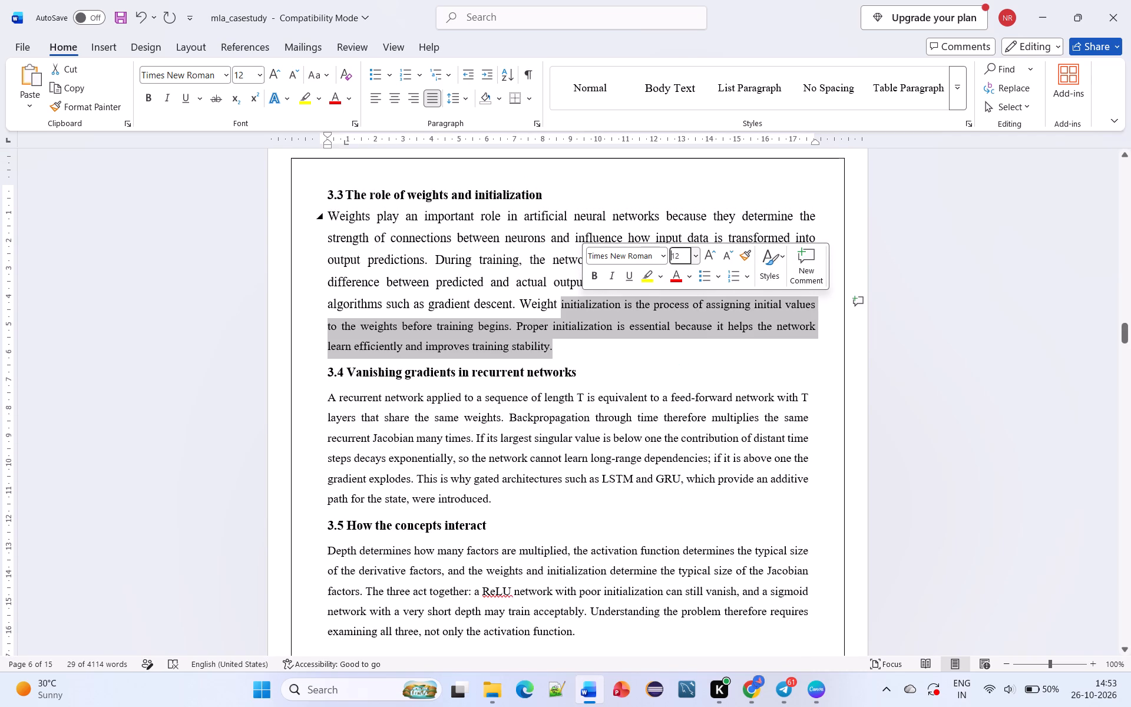
click(570, 355)
drag(568, 355, 388, 223)
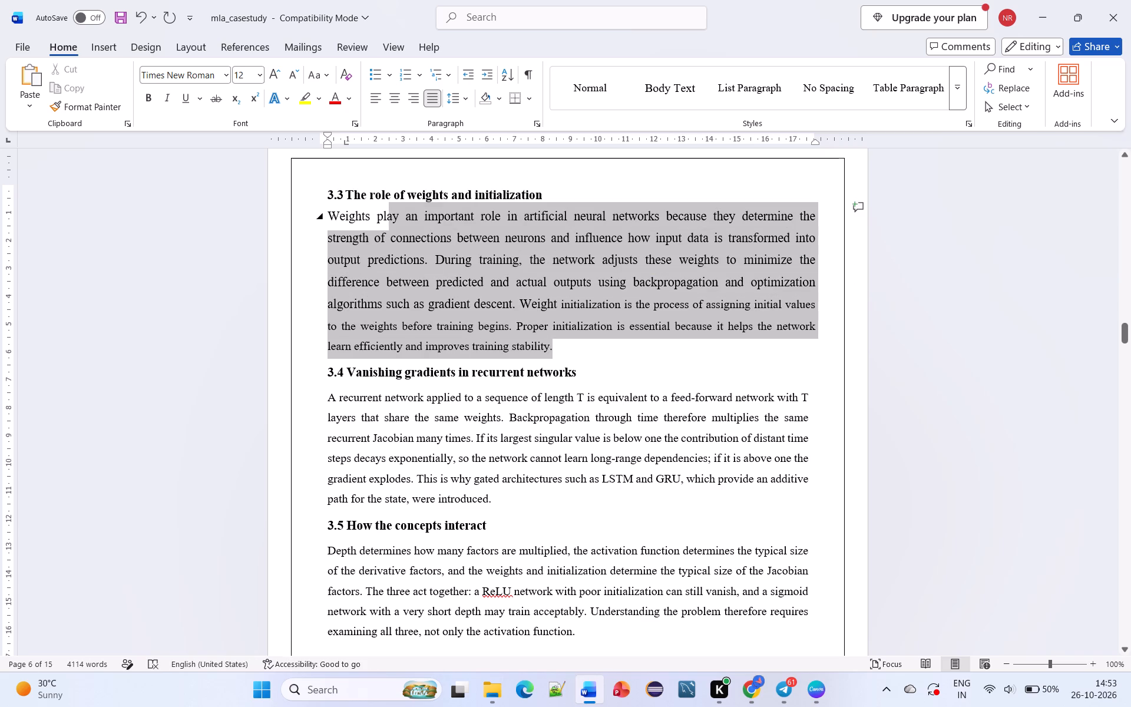
drag(388, 223, 343, 221)
click(449, 175)
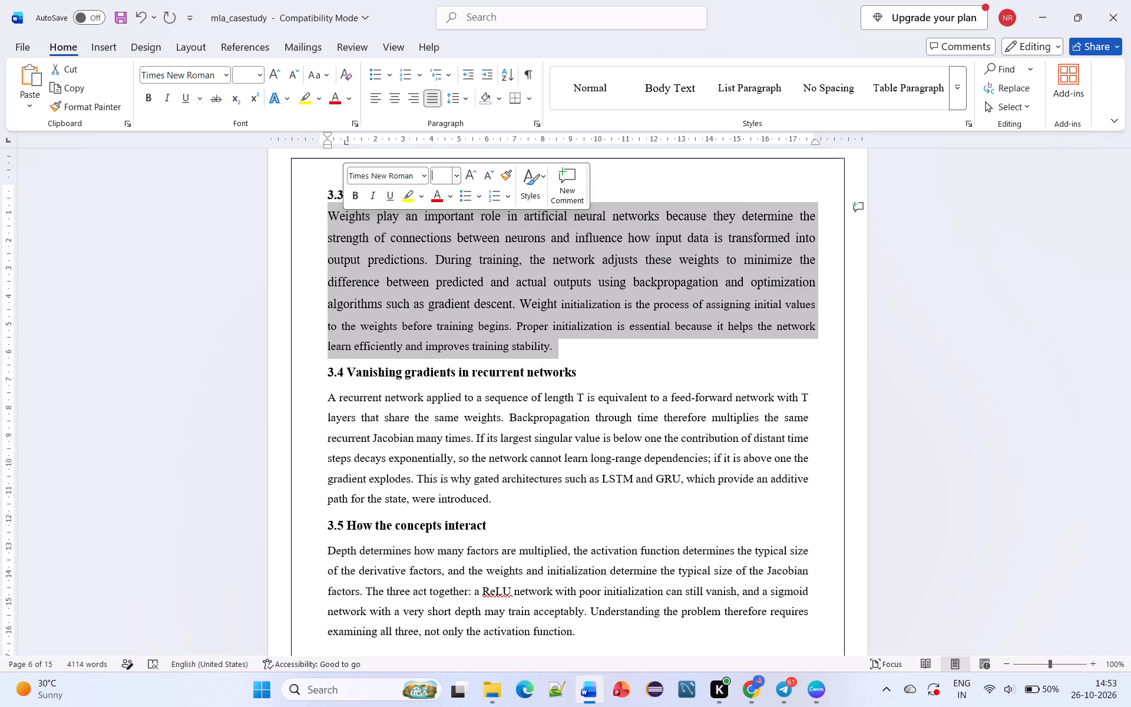
text(12)
key(Return)
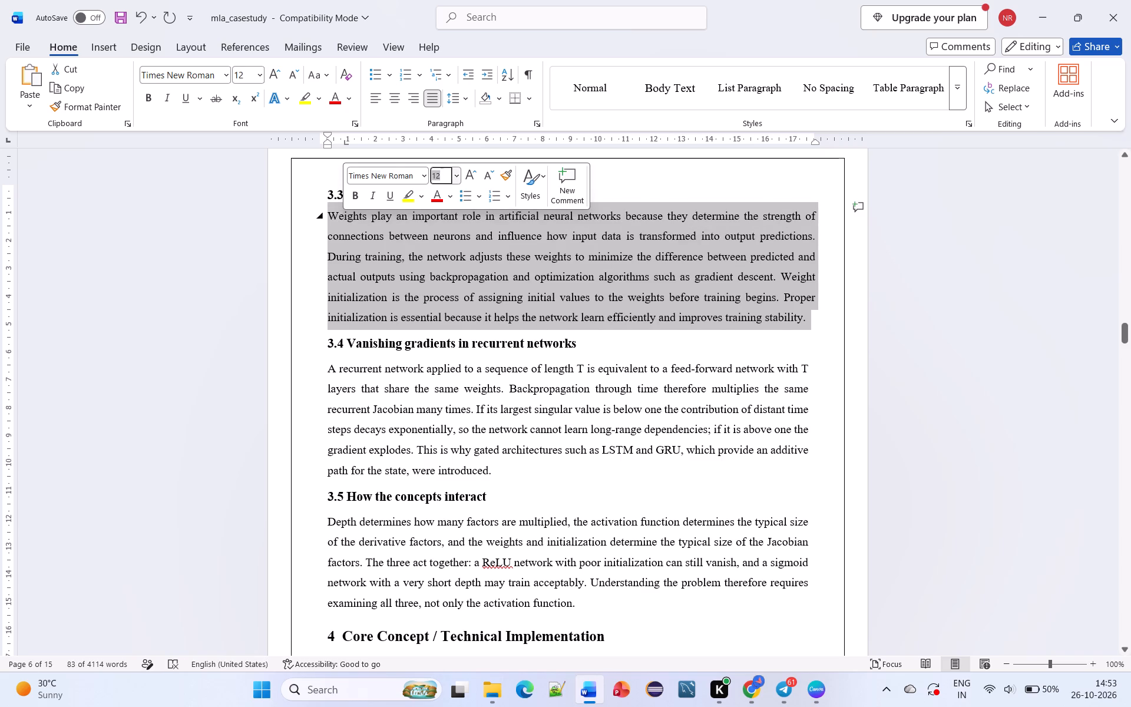
click(550, 354)
scroll(550, 354, up, 1)
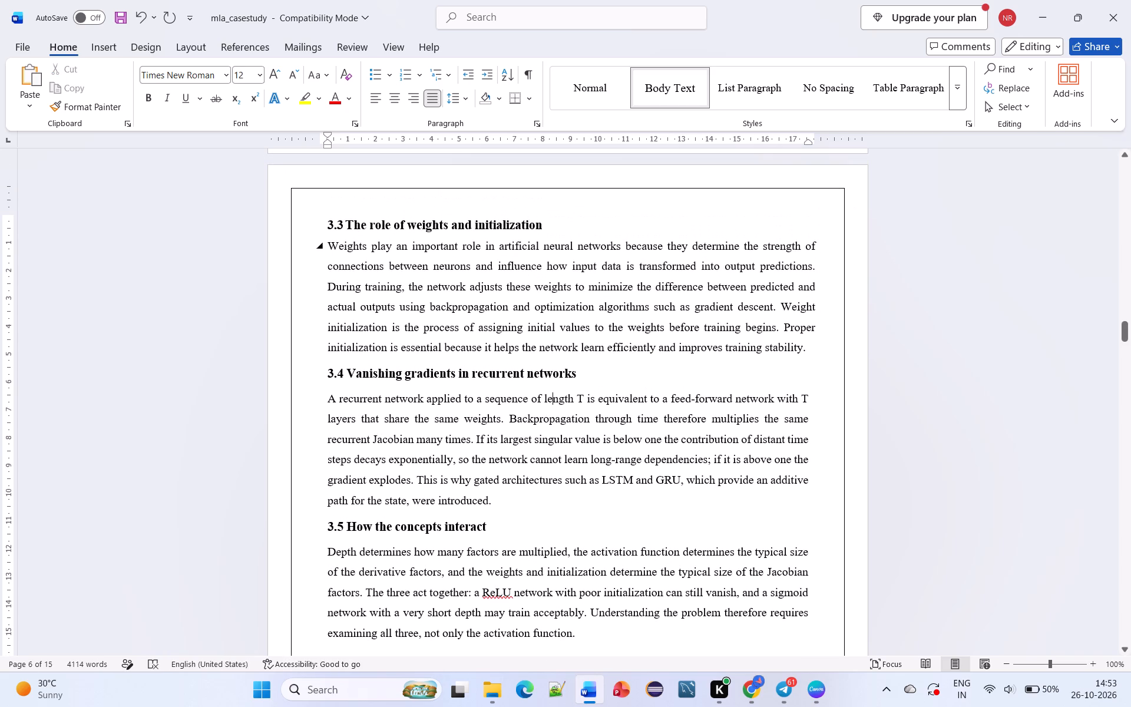
drag(588, 374, 512, 362)
drag(512, 362, 360, 370)
key(ctrl+c)
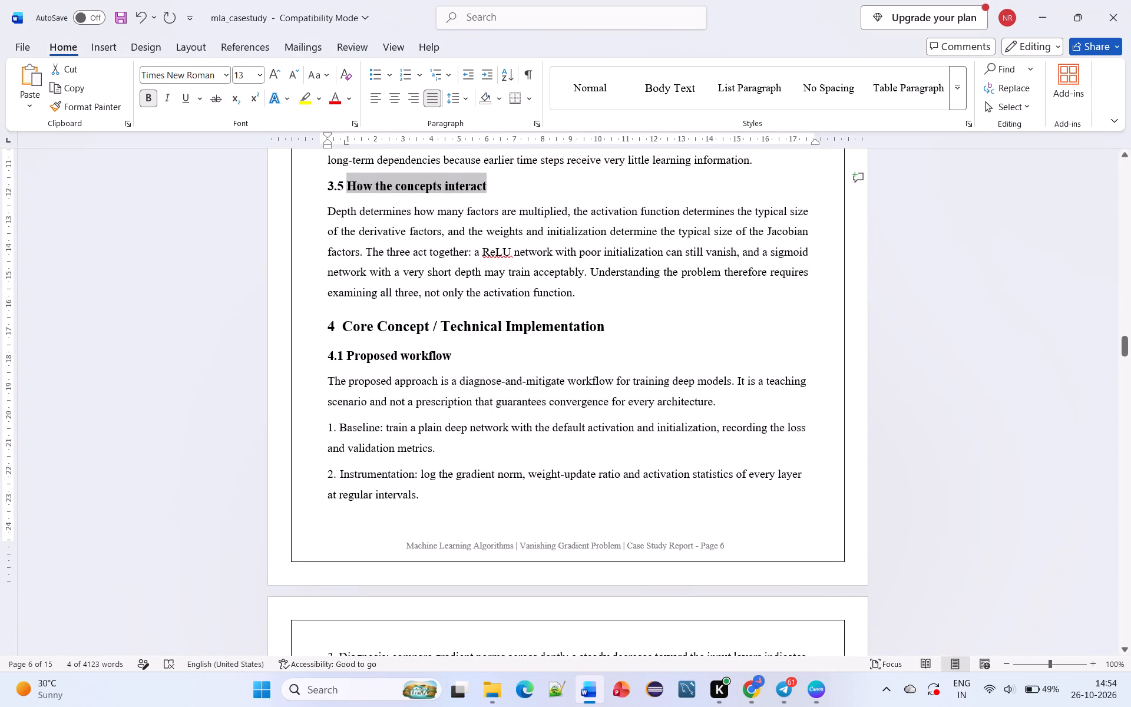
drag(578, 300, 339, 219)
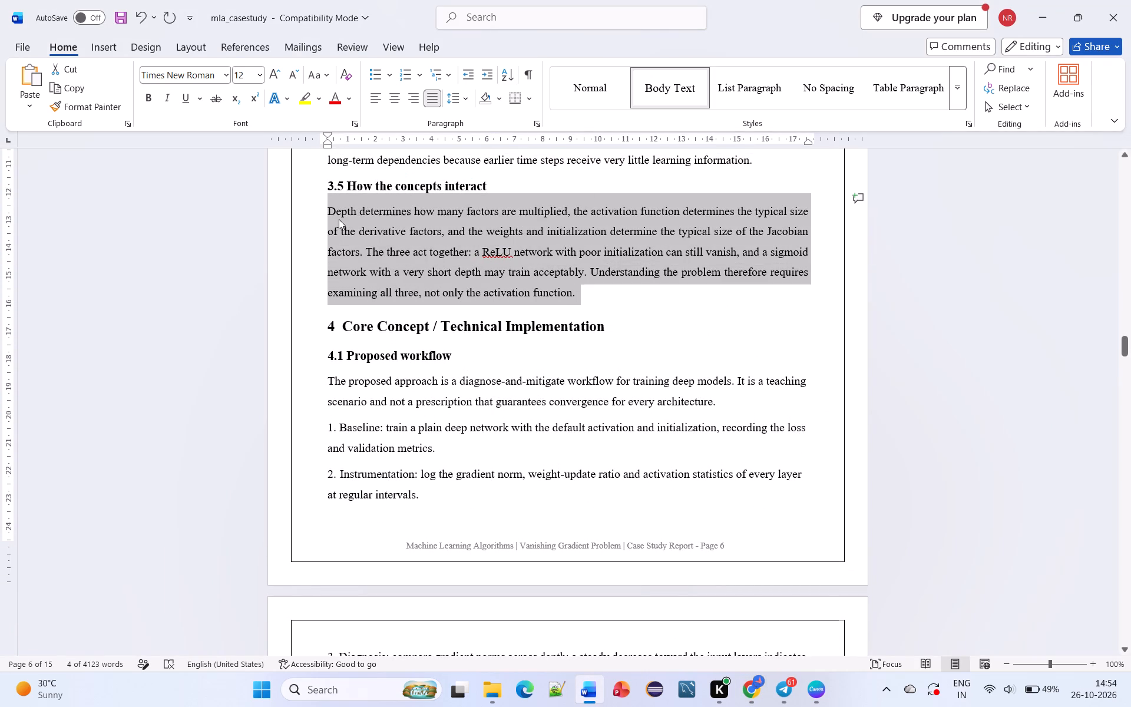
key(ctrl+v)
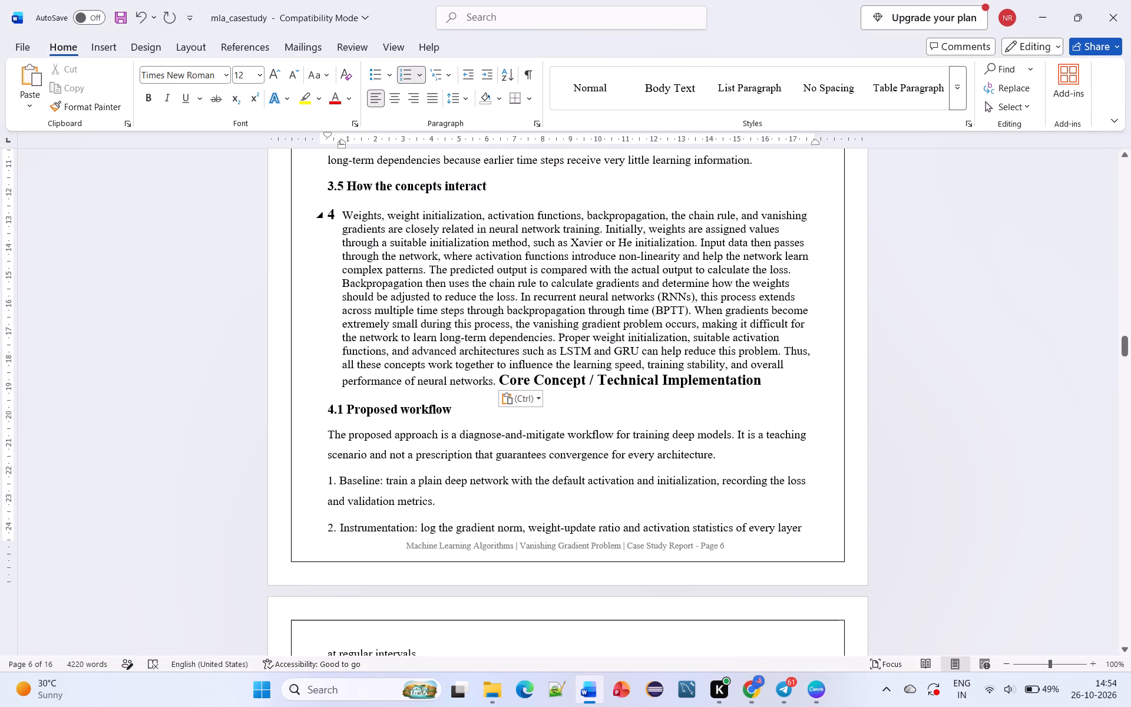
Remove the list number from the pasted 3.5 paragraph and move "Core Concept / Technical Implementation" onto its own line.
click(337, 217)
key(BackSpace)
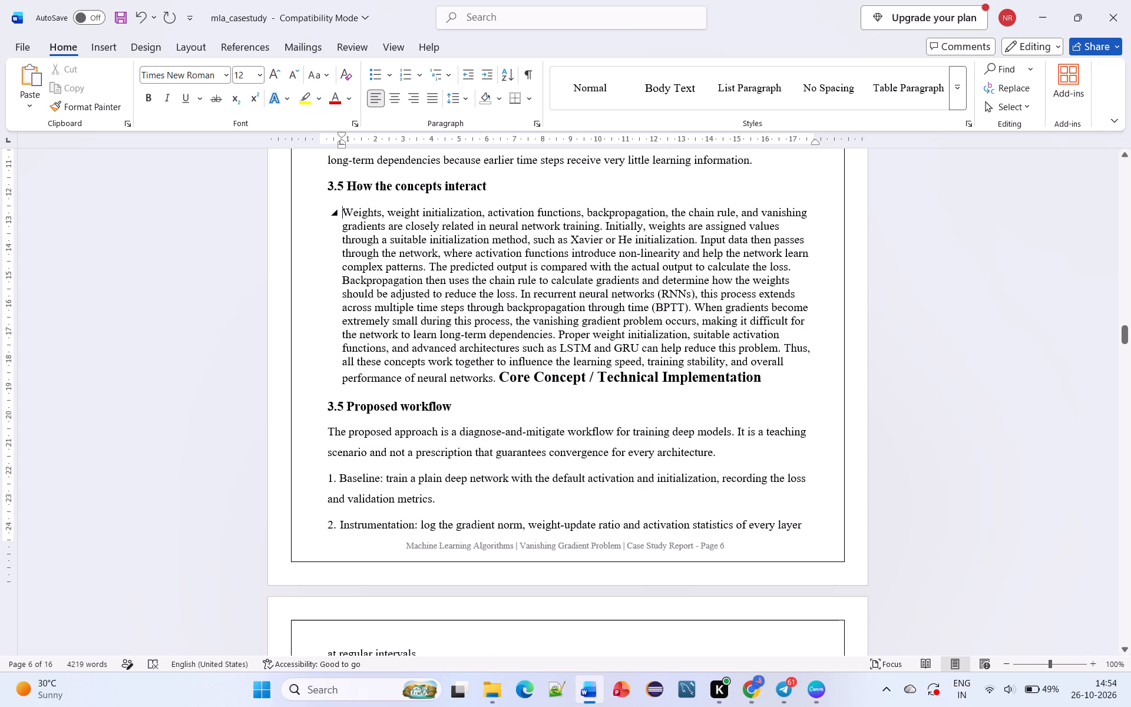
click(503, 378)
key(Return)
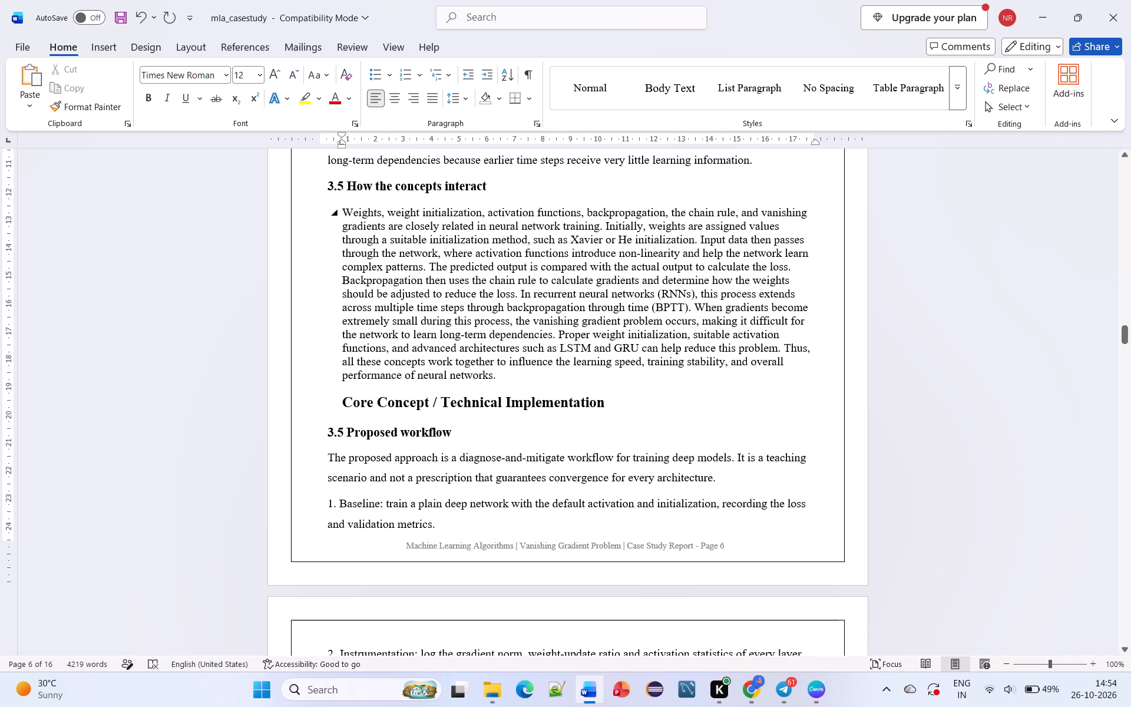
Justify the whole 3.5 paragraph and set its line spacing to 1.5.
drag(515, 374, 334, 208)
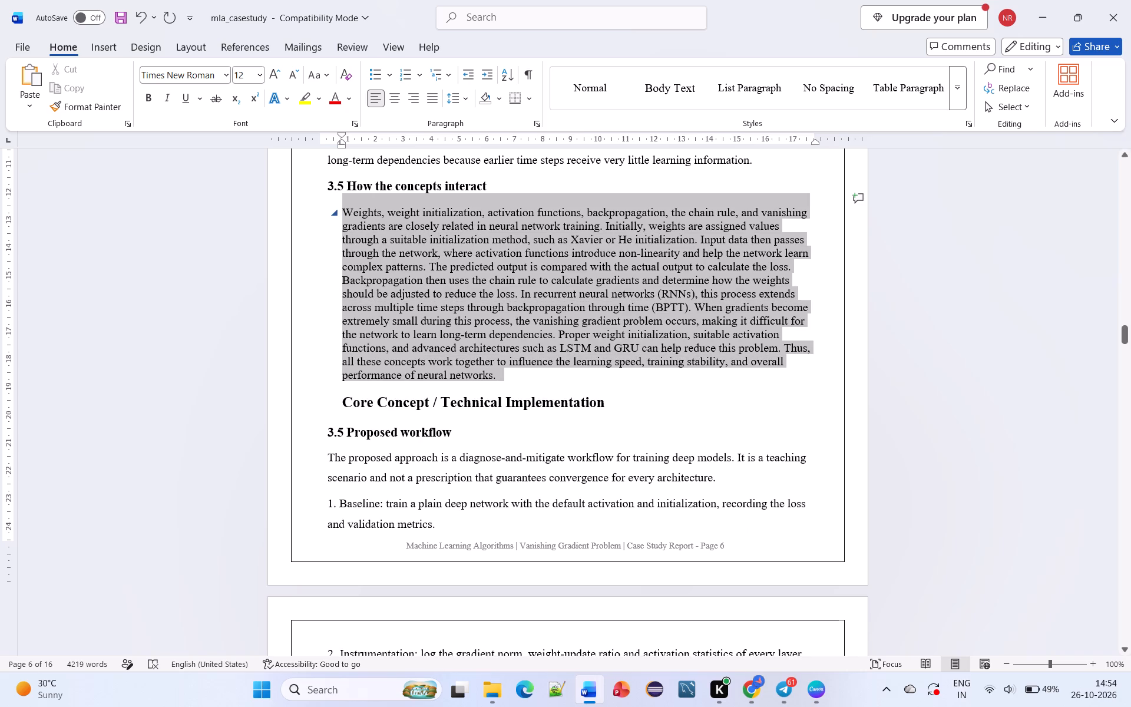
drag(334, 208, 336, 209)
click(436, 92)
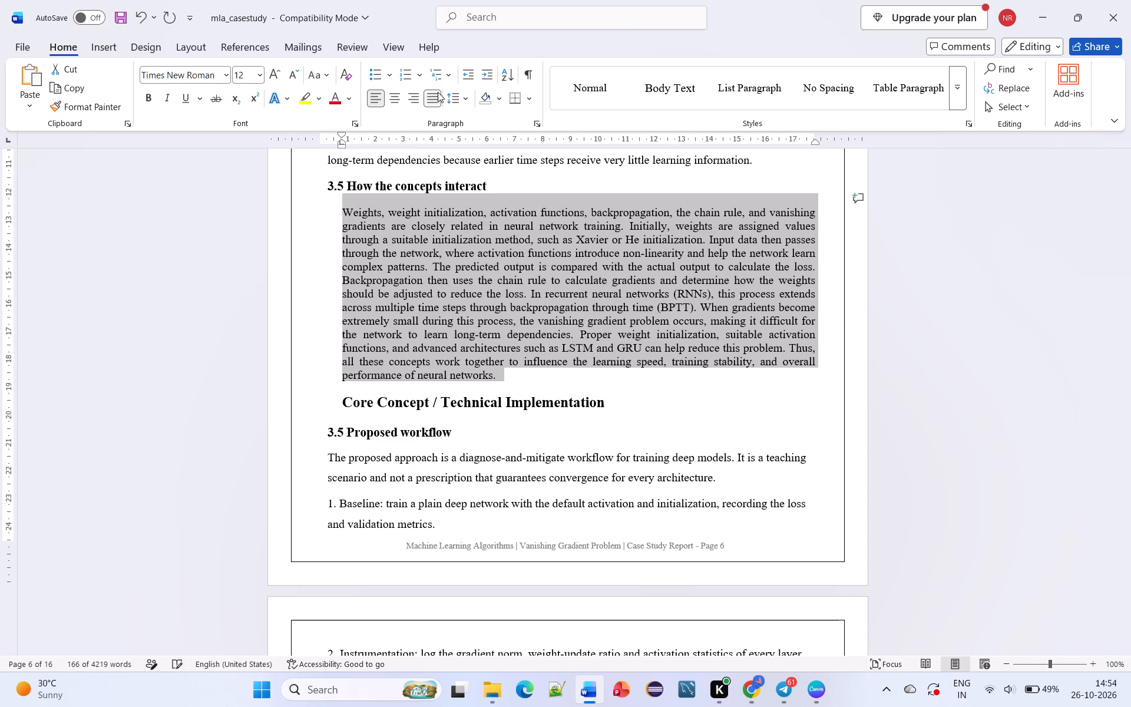
click(452, 96)
click(472, 164)
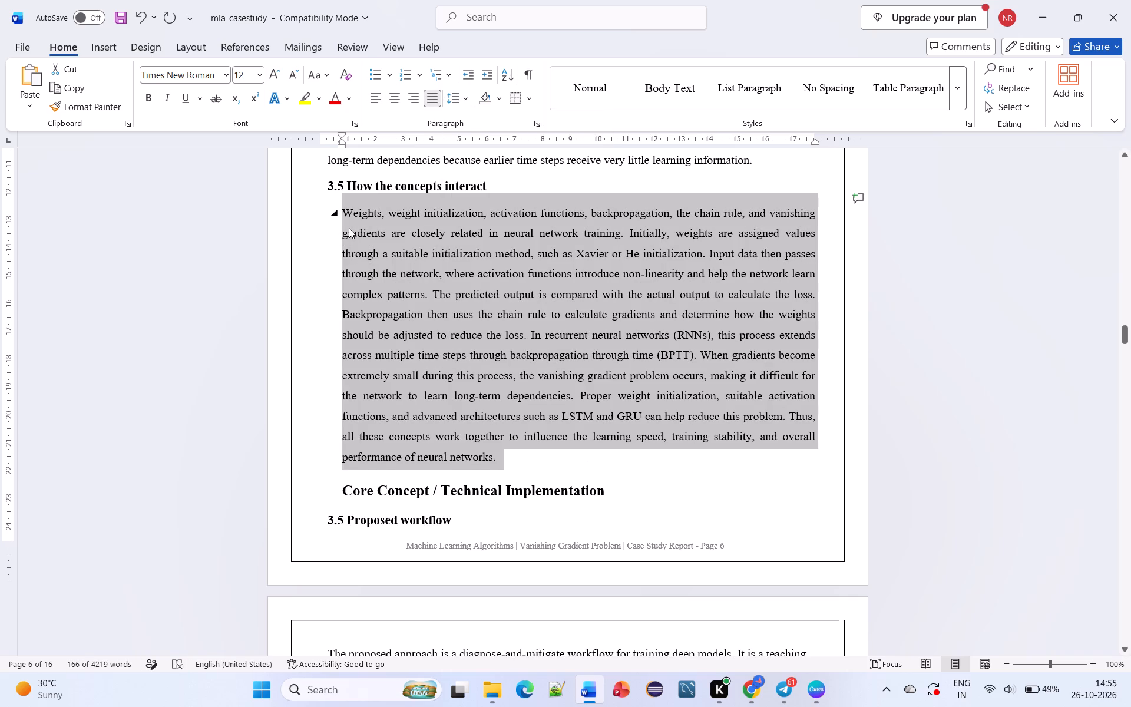
Remove the left indent from the 3.5 paragraph so it lines up with its subheading number.
key(Tab)
key(BackSpace)
key(BackSpace)
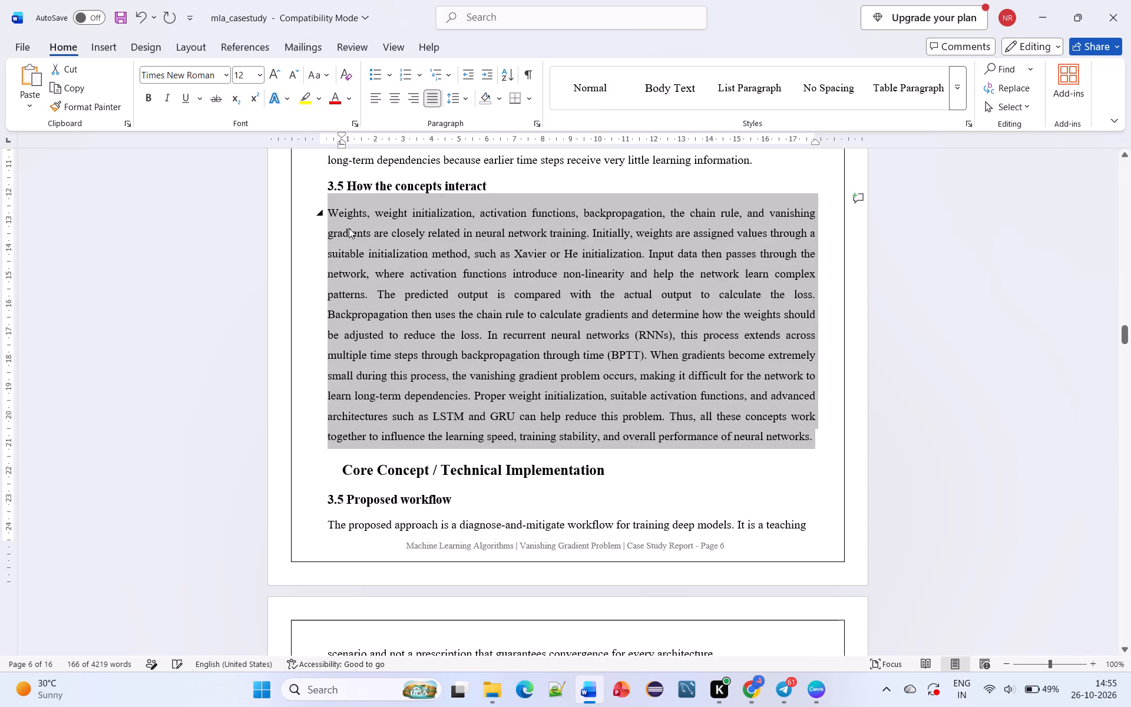
click(650, 466)
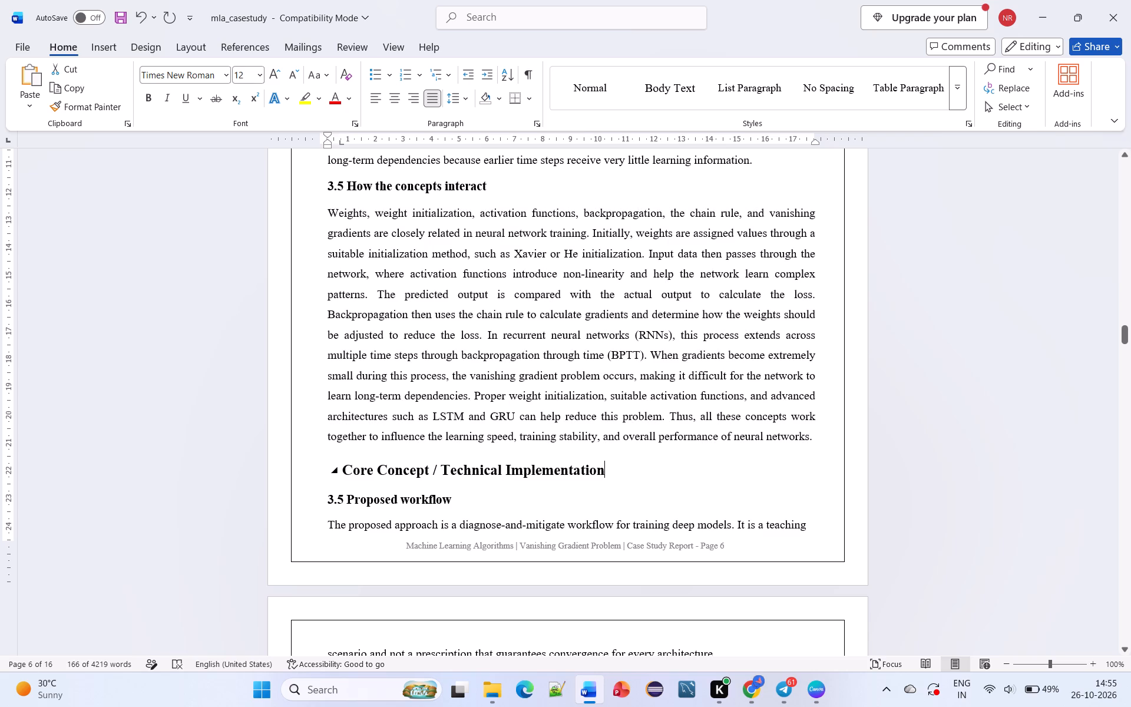
Insert two blank lines after the 3.5 paragraph to push the "Core Concept / Technical Implementation" heading onto the next page.
scroll(650, 466, up, 1)
scroll(650, 466, down, 1)
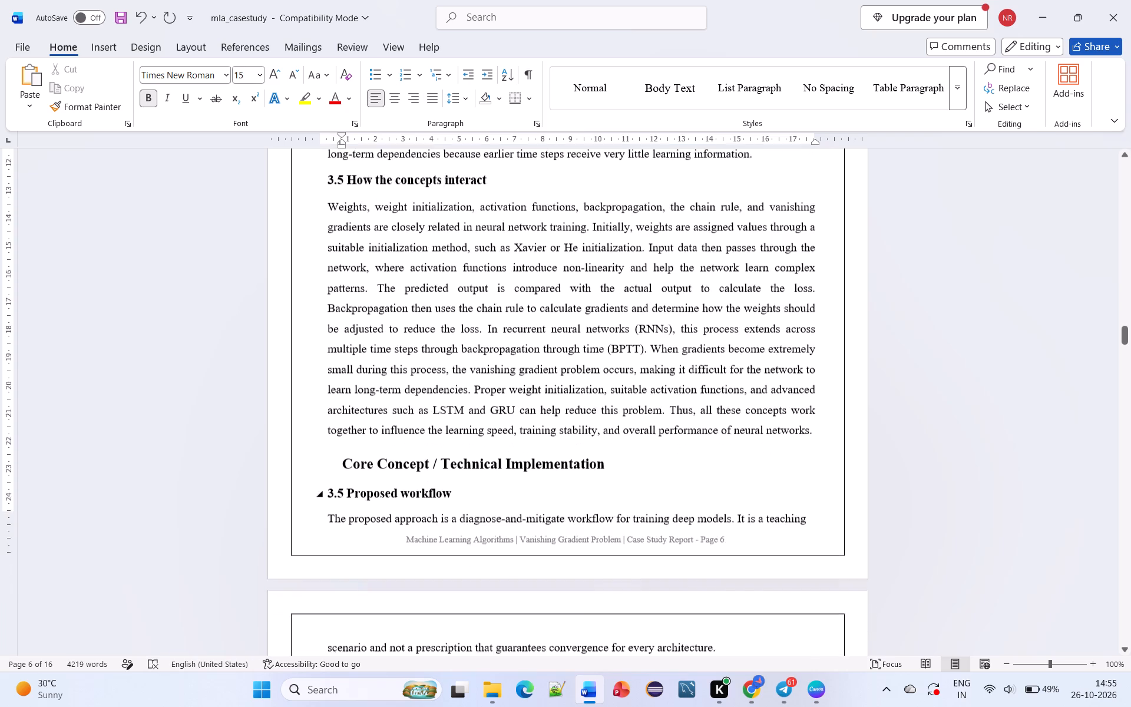
scroll(650, 466, down, 2)
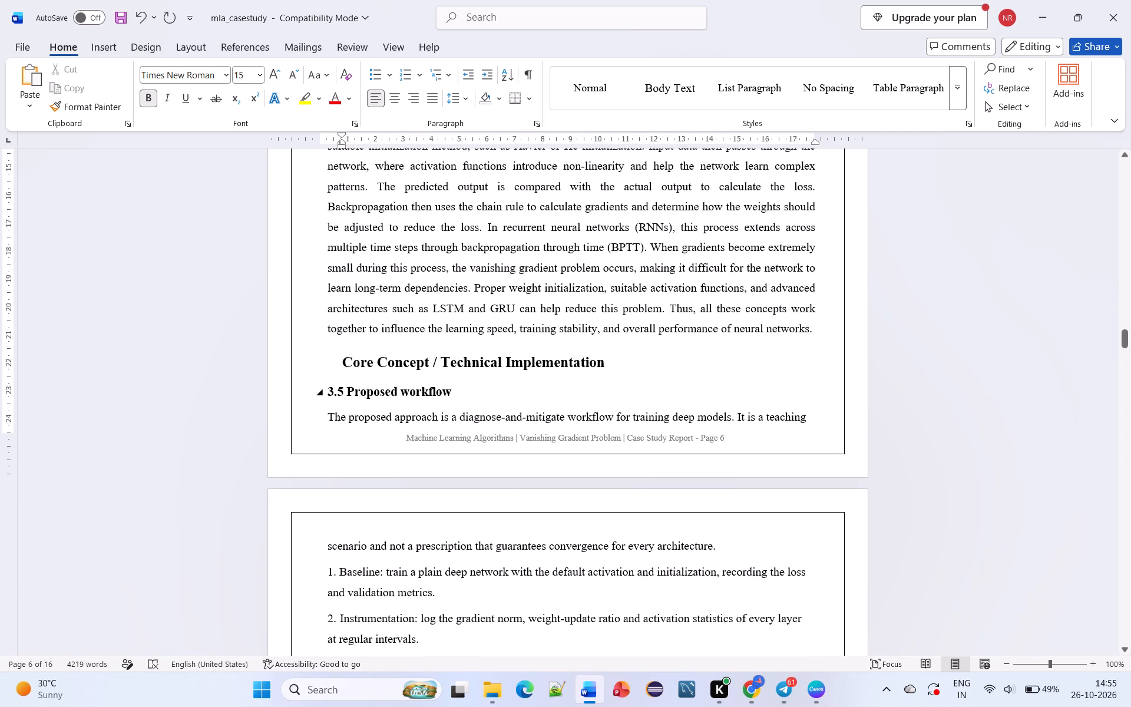
click(342, 356)
click(815, 323)
key(Return)
key(Return)
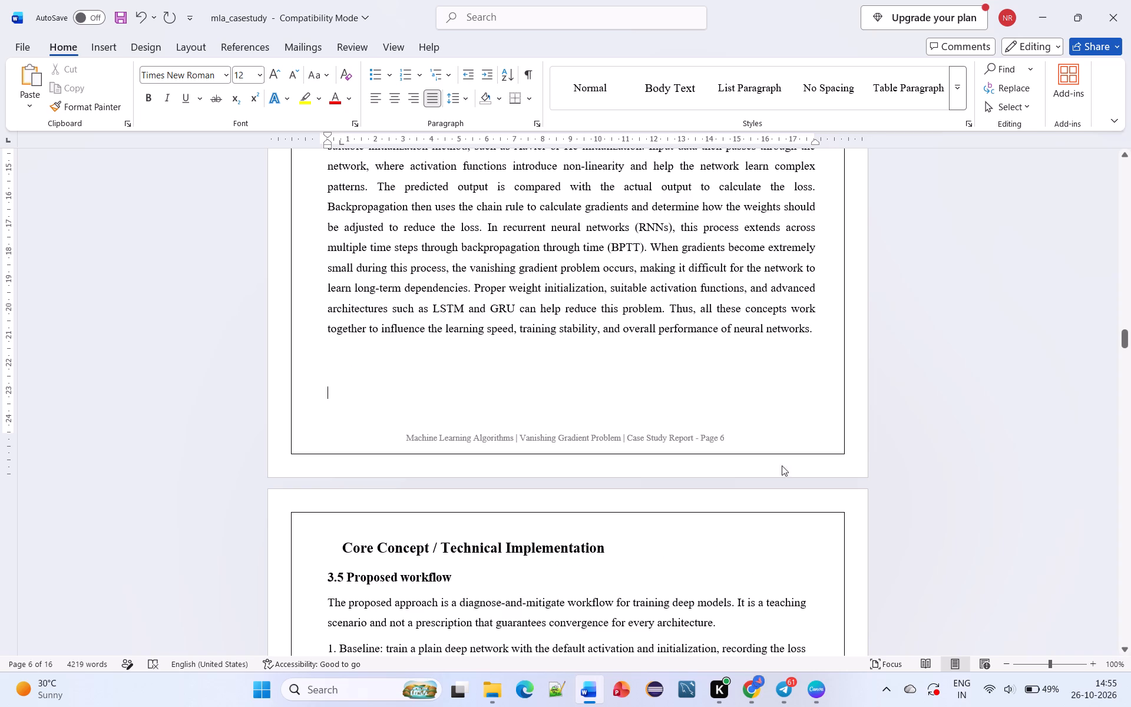
Add the number "4." and a space in front of the "Core Concept / Technical Implementation" heading.
click(786, 536)
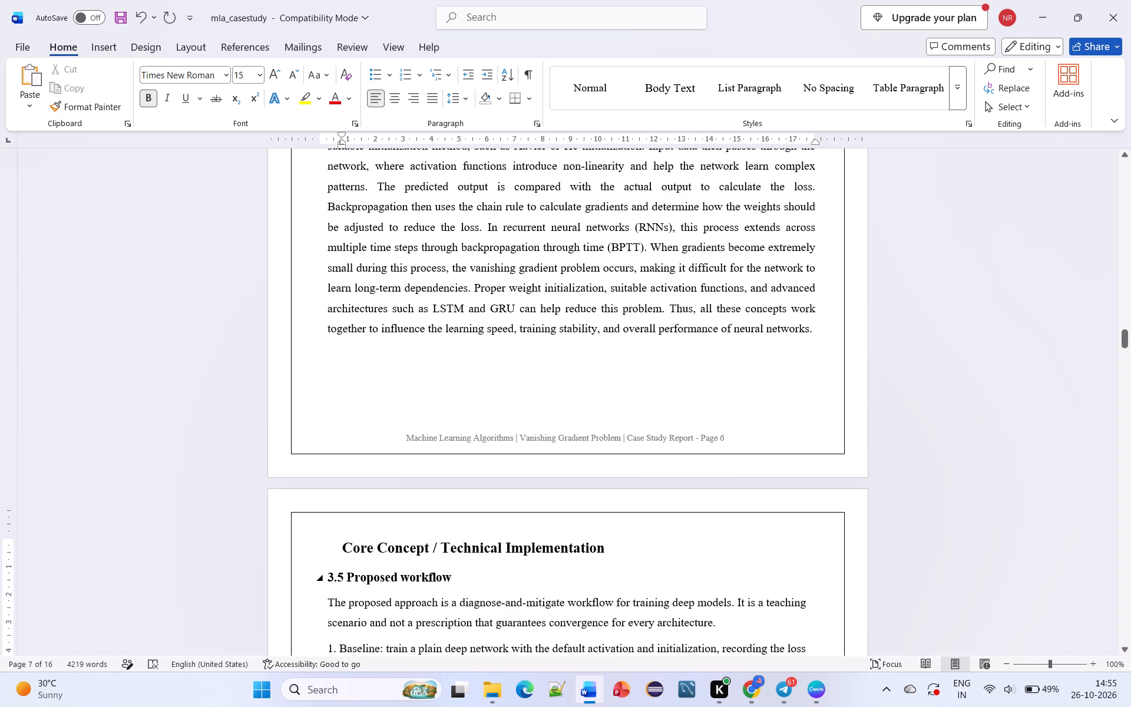
key(Left)
key(Left)
key(Left)
key(Left)
key(Left)
key(Left)
key(Left)
key(Left)
key(Left)
key(Left)
key(Left)
key(Left)
key(Left)
key(Left)
key(Left)
key(Left)
key(Left)
key(Left)
key(Left)
key(Left)
key(Left)
key(Left)
key(Left)
key(Left)
key(Left)
key(Left)
key(Left)
key(Left)
text(4.)
key(space)
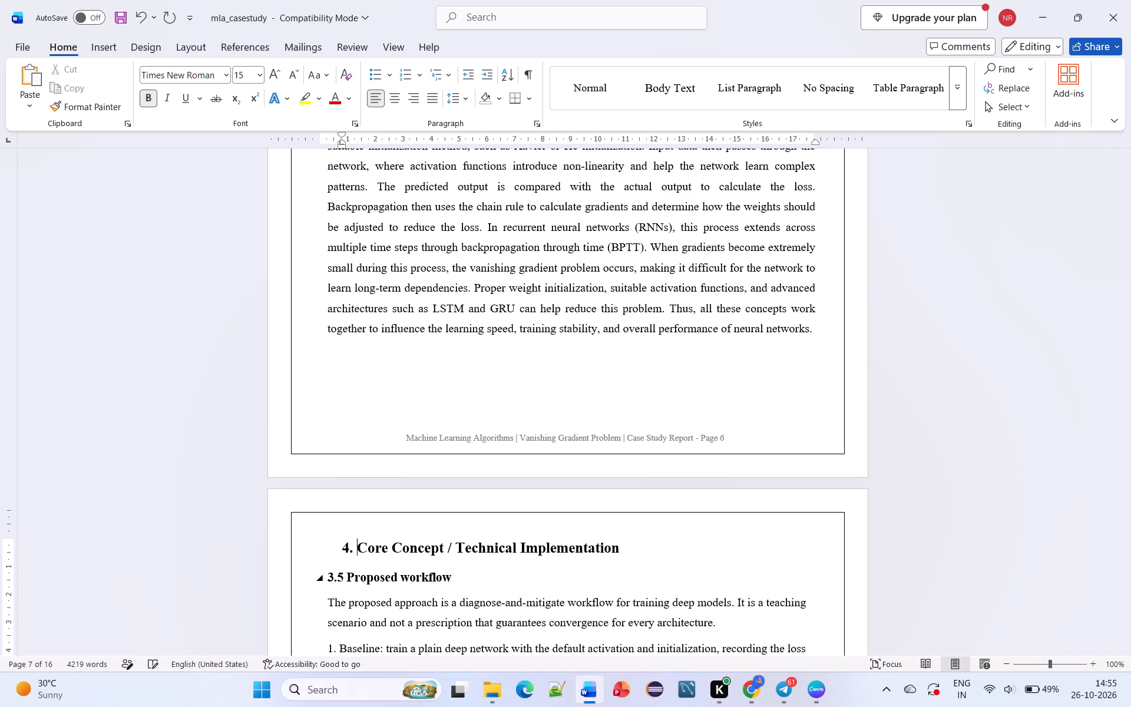
Remove the left indent from the "4. Core Concept / Technical Implementation" heading and put one space before its number.
key(Left)
key(Left)
key(Left)
key(BackSpace)
key(BackSpace)
scroll(500, 556, right, 1)
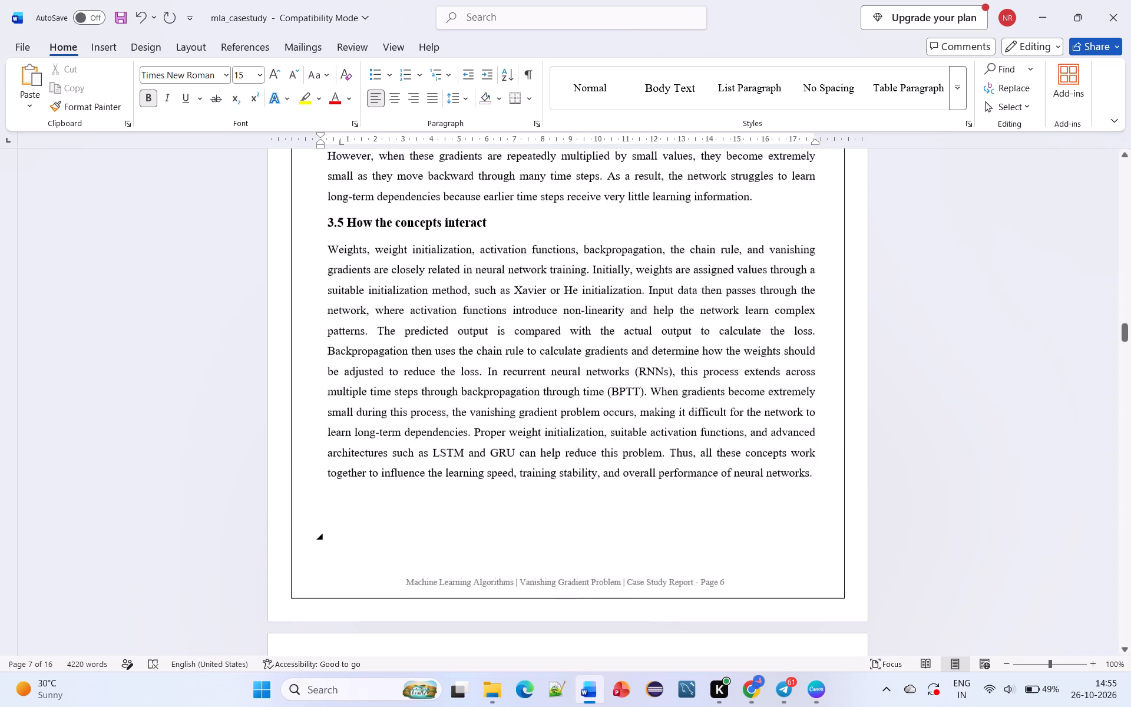
scroll(500, 556, right, 1)
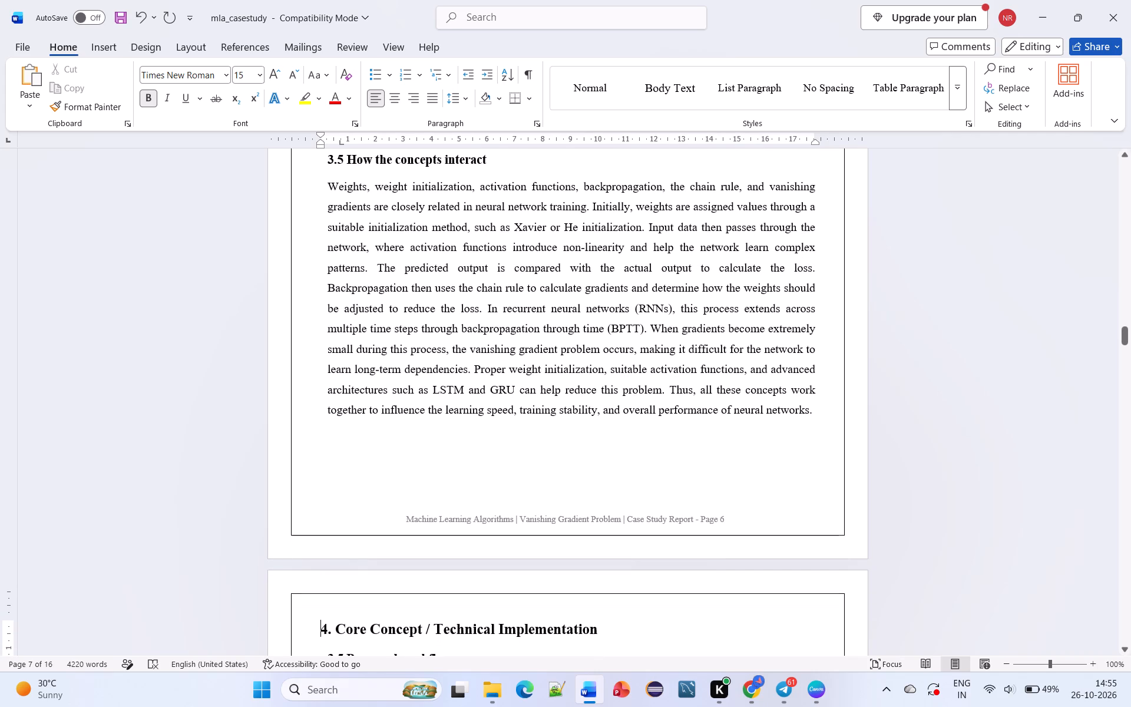
key(Tab)
scroll(500, 556, right, 1)
key(BackSpace)
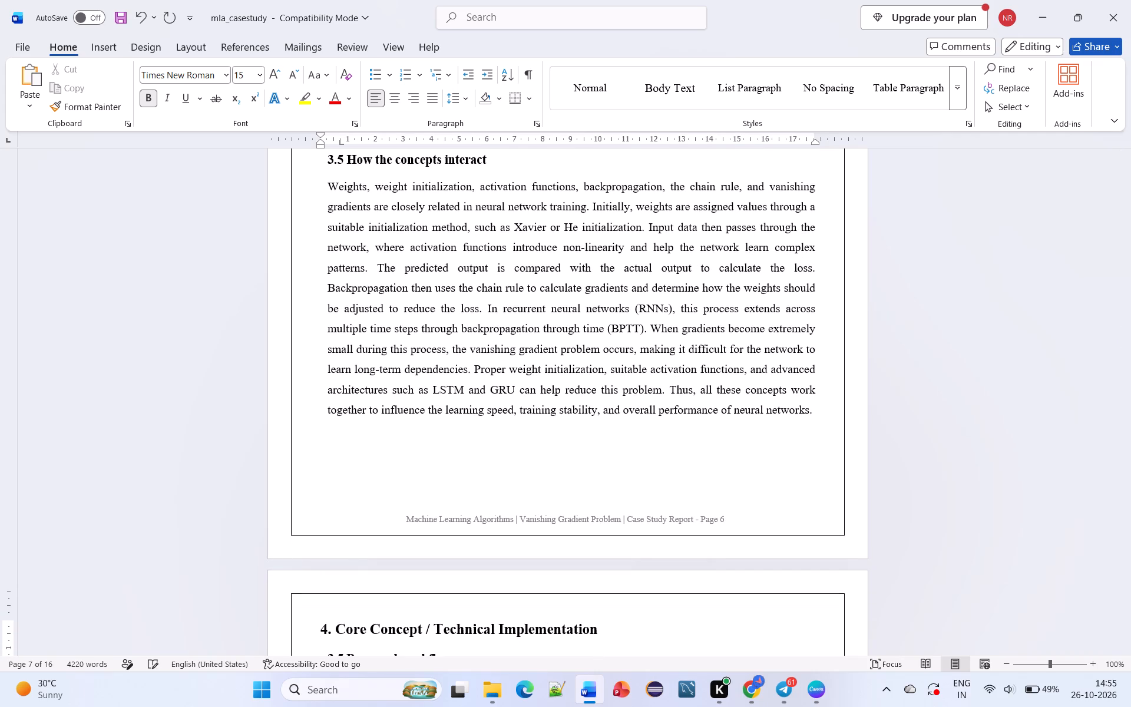
scroll(500, 556, down, 1)
key(space)
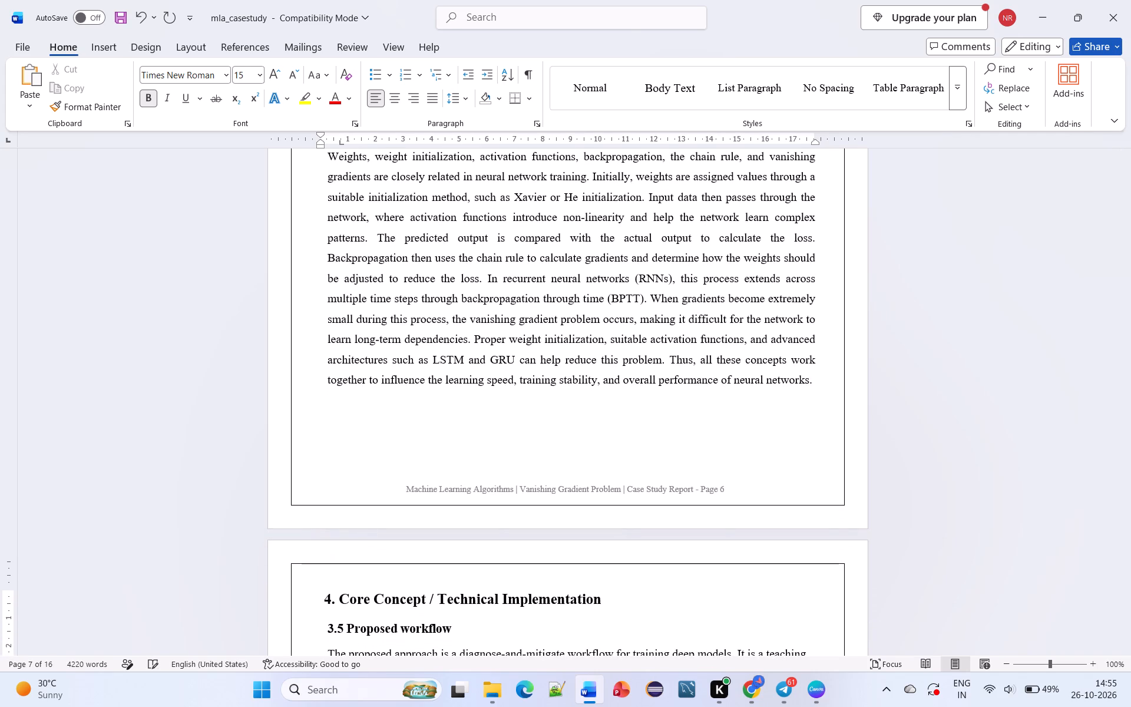
Replace the automatic number of the "Proposed workflow" subheading with 4.1 followed by a space.
scroll(500, 556, down, 1)
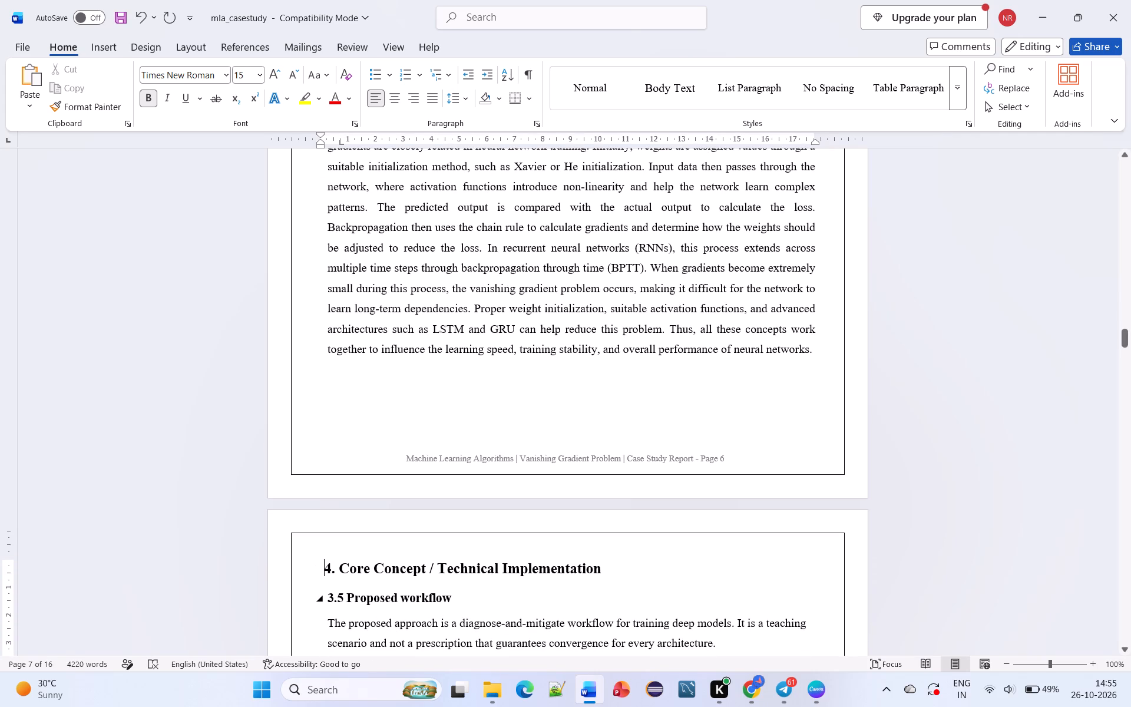
click(342, 597)
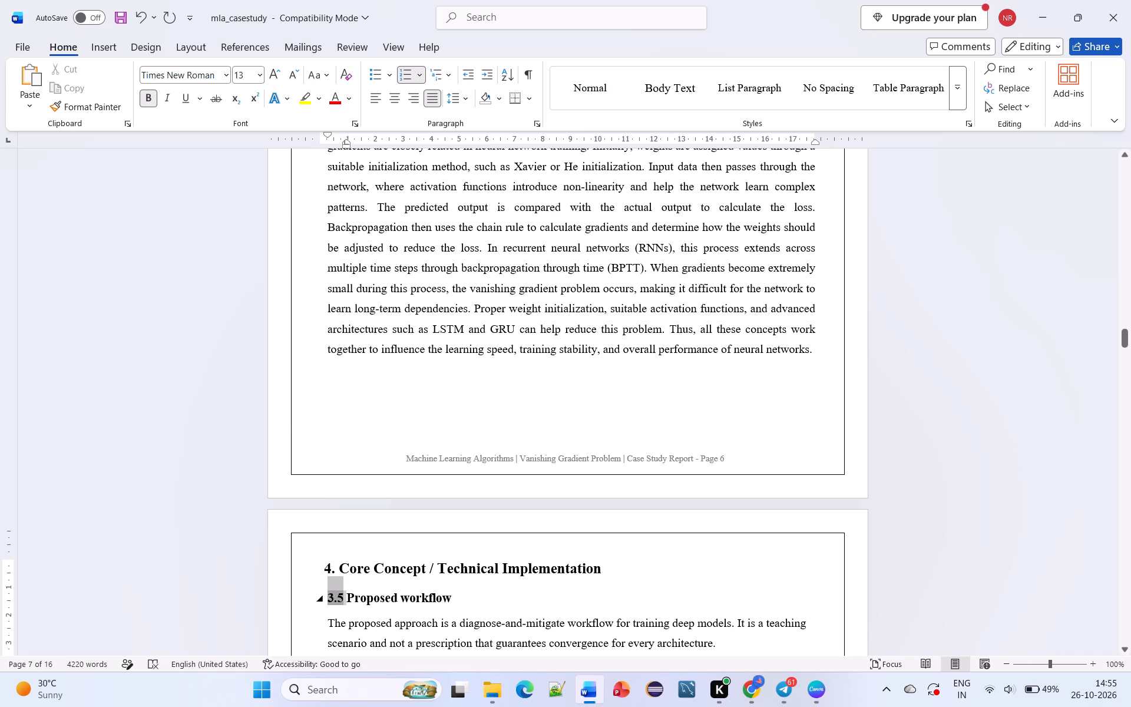
key(BackSpace)
text(4.1)
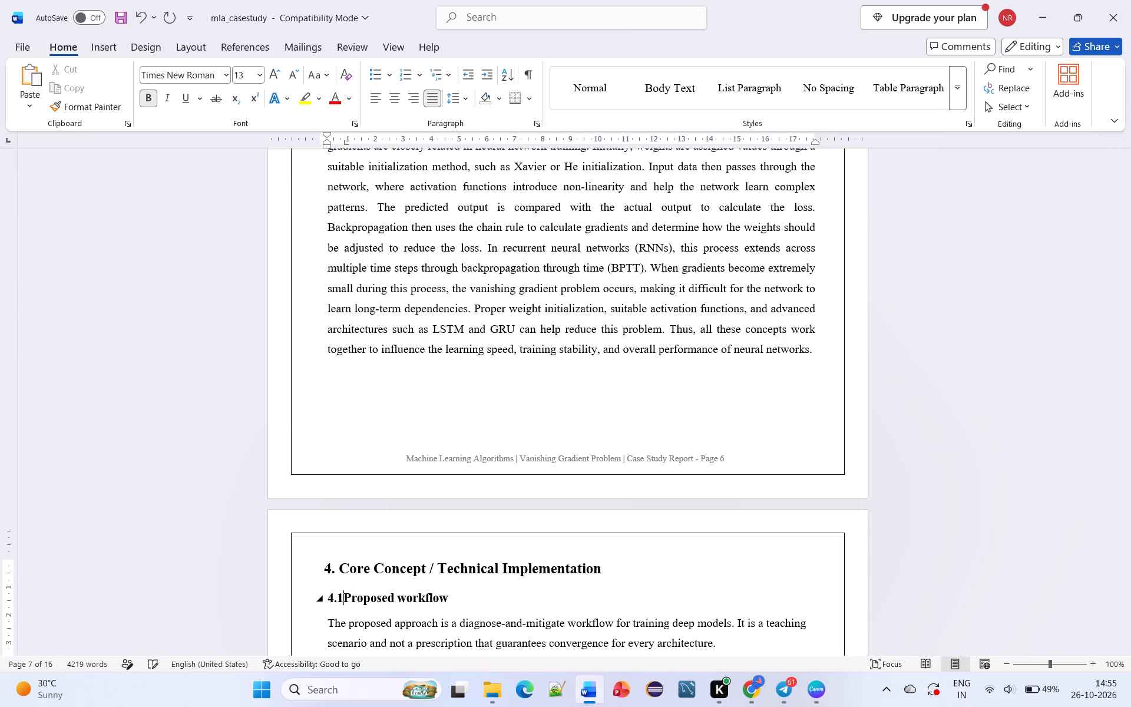
key(space)
Look through the rest of the report, from the section 4 subsections to Observations and Findings, checking their headings and content.
scroll(342, 597, down, 2)
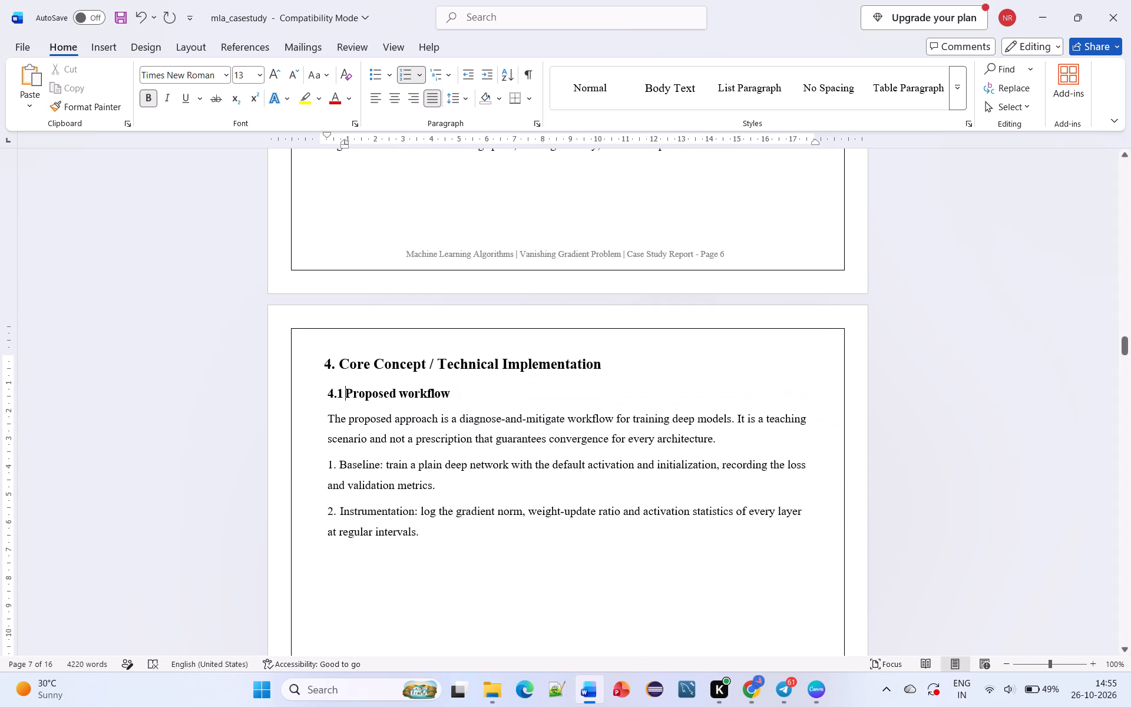
scroll(354, 458, down, 6)
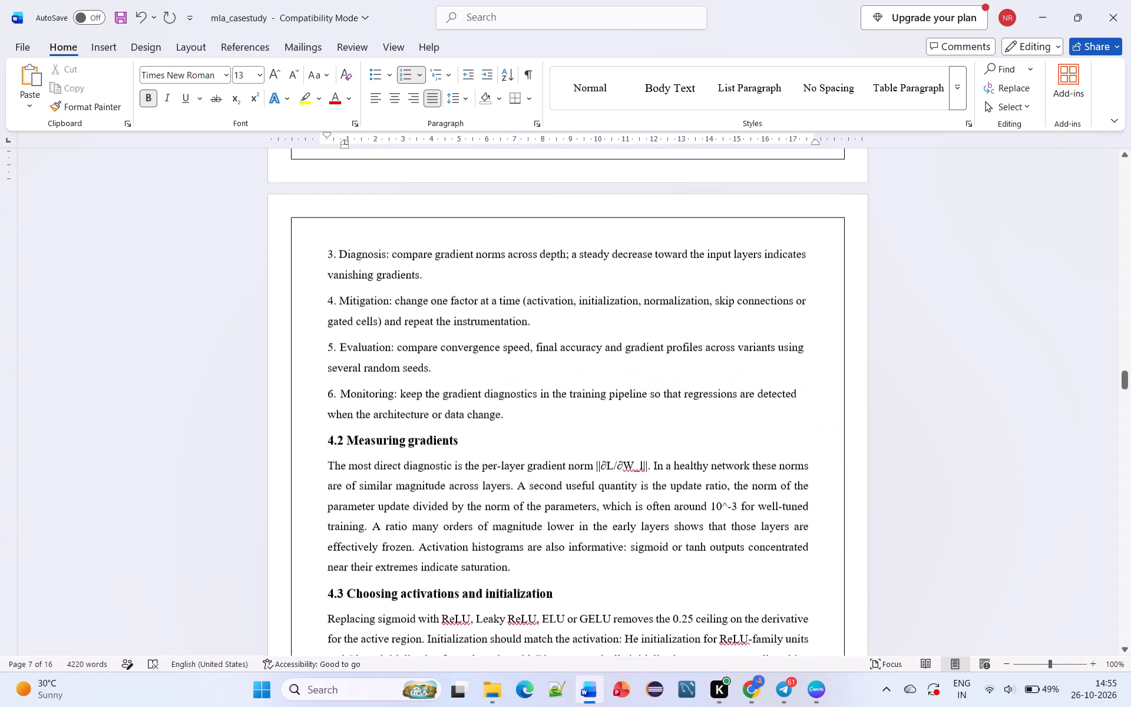
scroll(354, 458, down, 4)
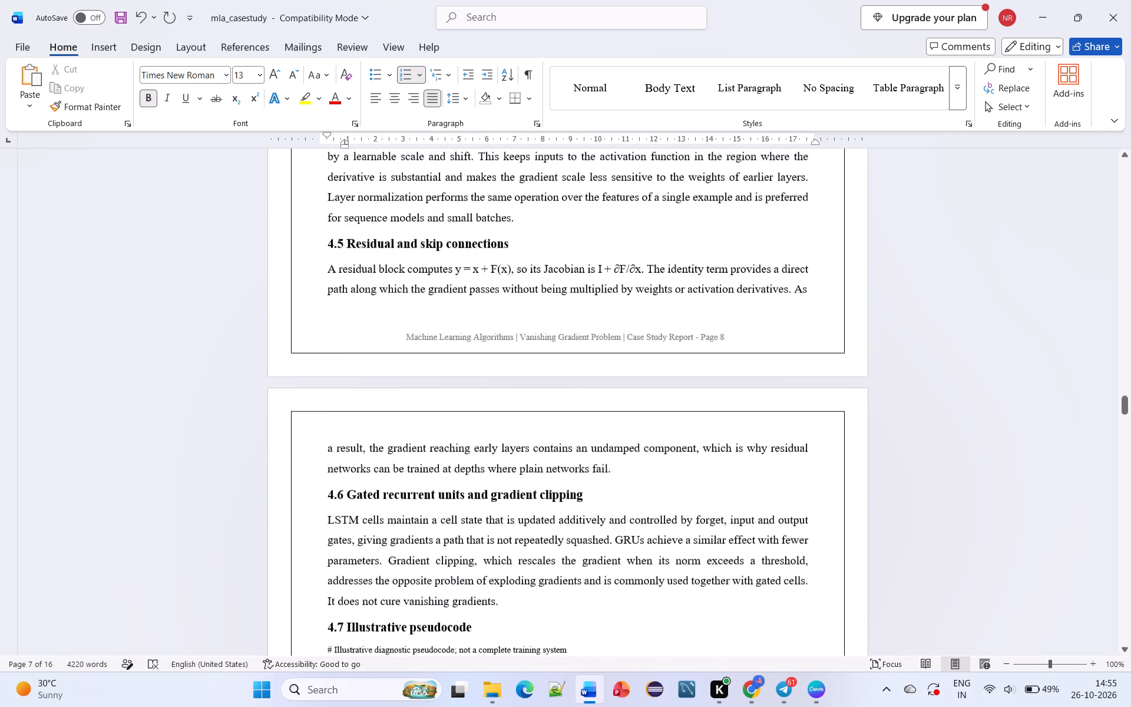
scroll(354, 458, down, 5)
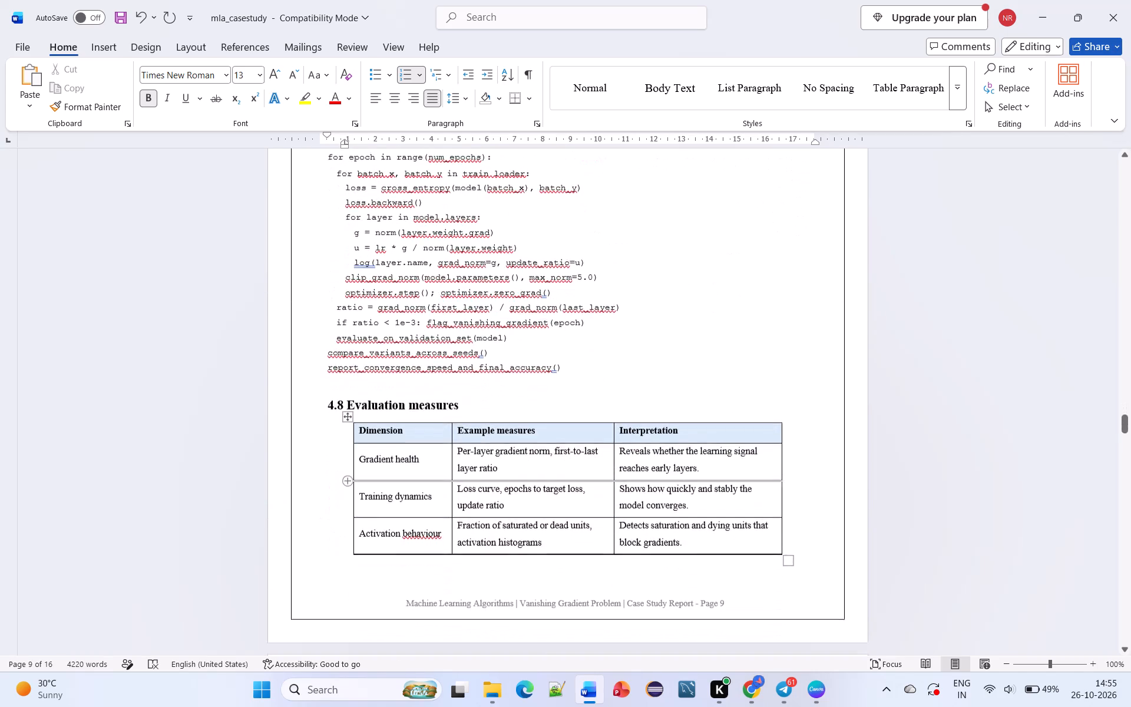
scroll(354, 458, down, 5)
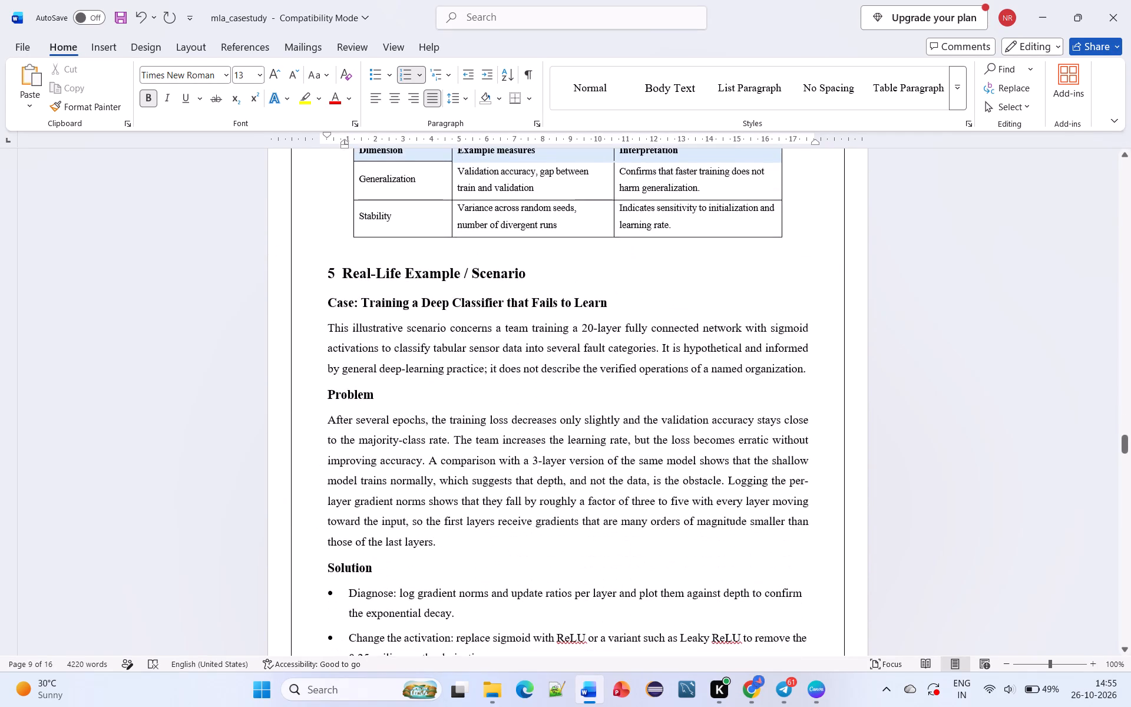
scroll(354, 458, down, 9)
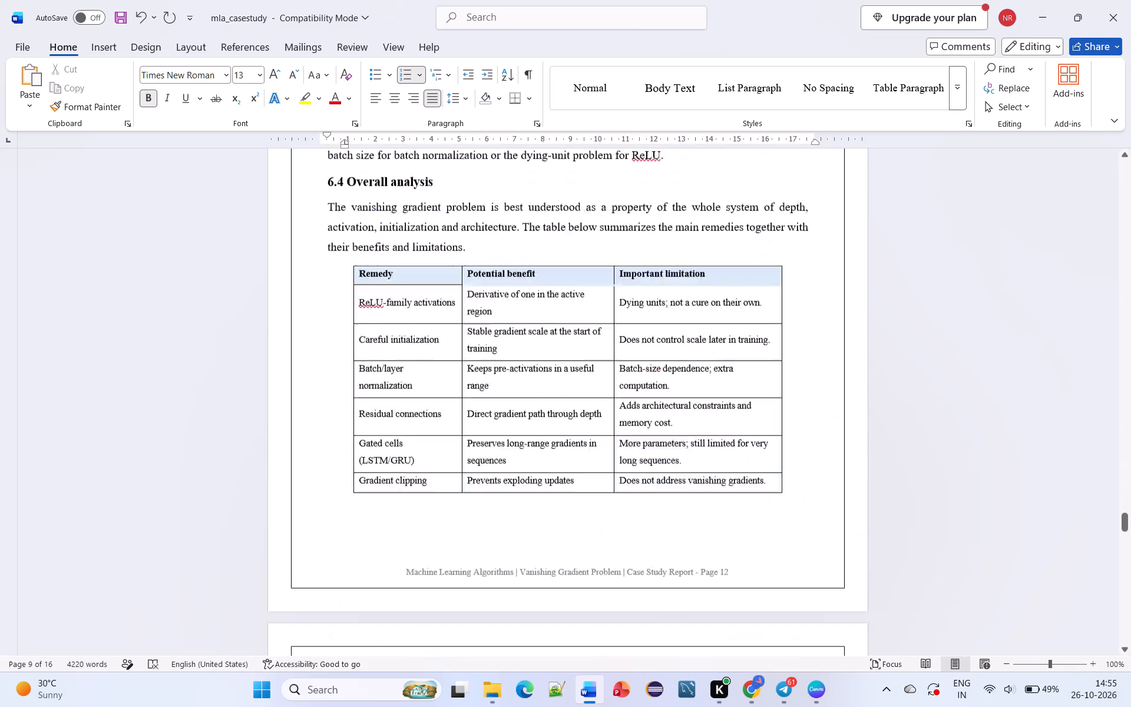
scroll(354, 458, down, 2)
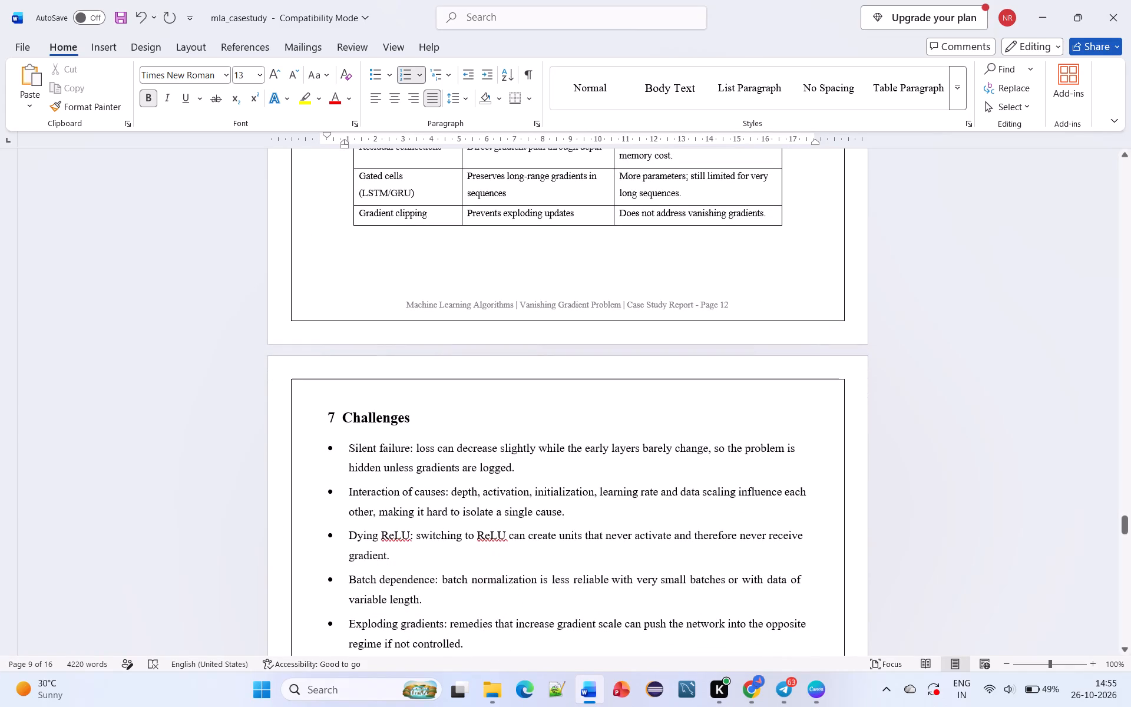
scroll(354, 458, down, 2)
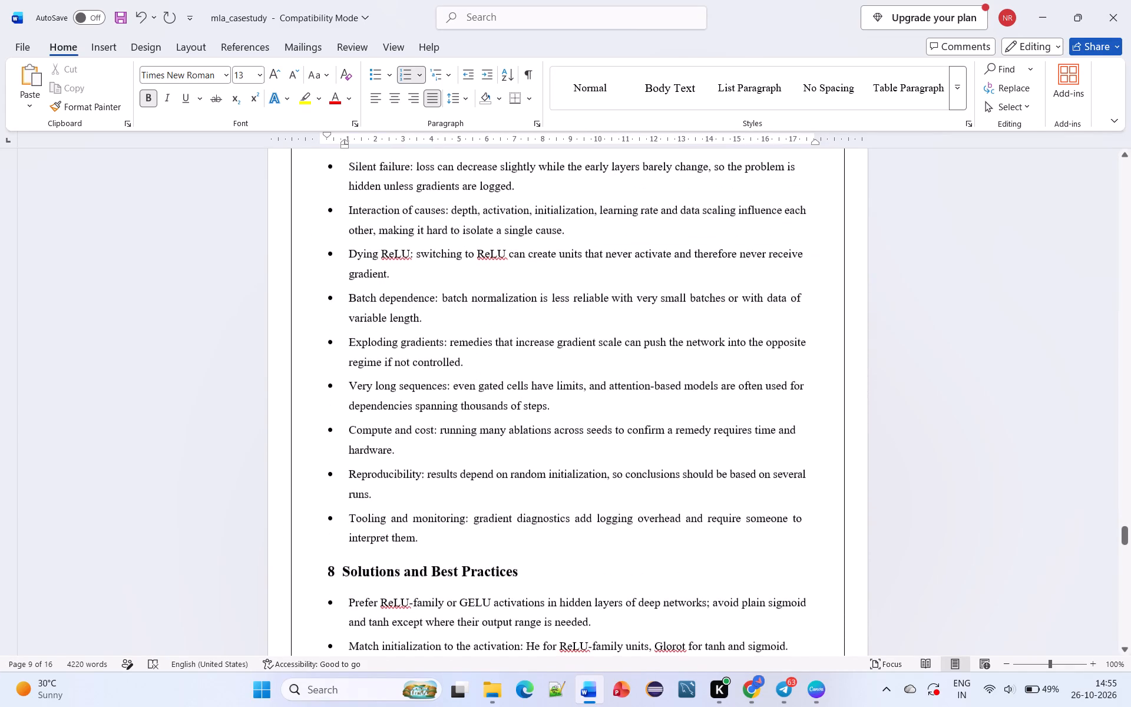
scroll(354, 458, down, 5)
scroll(354, 458, up, 1)
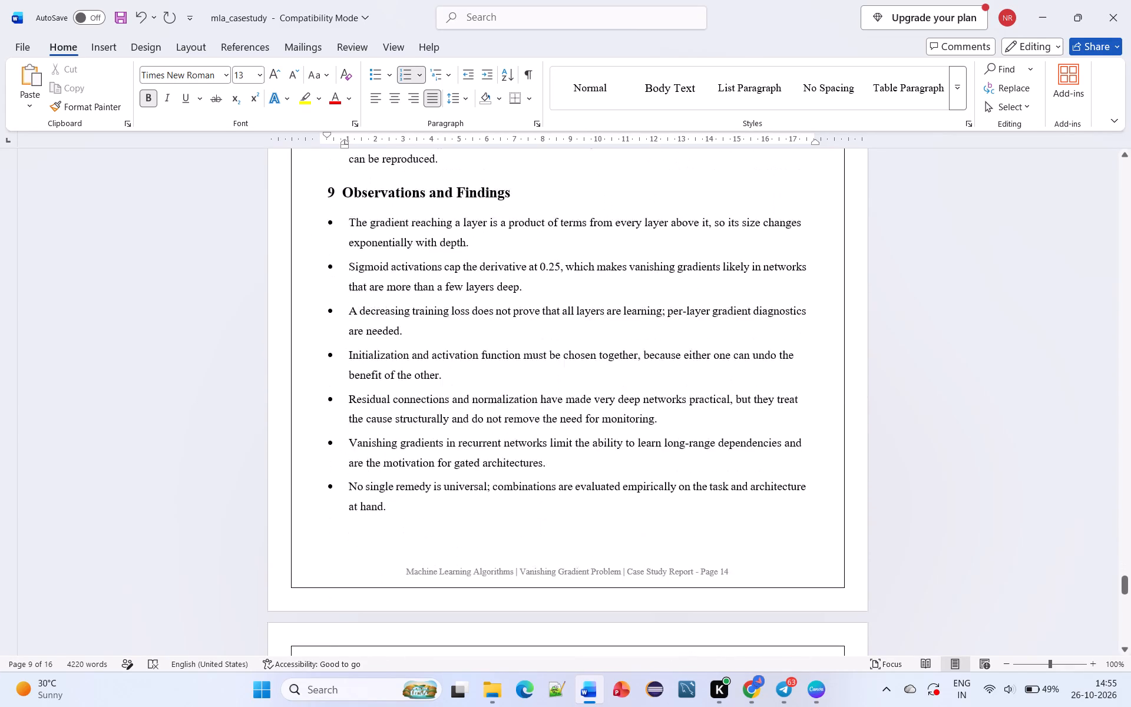
scroll(354, 458, up, 10)
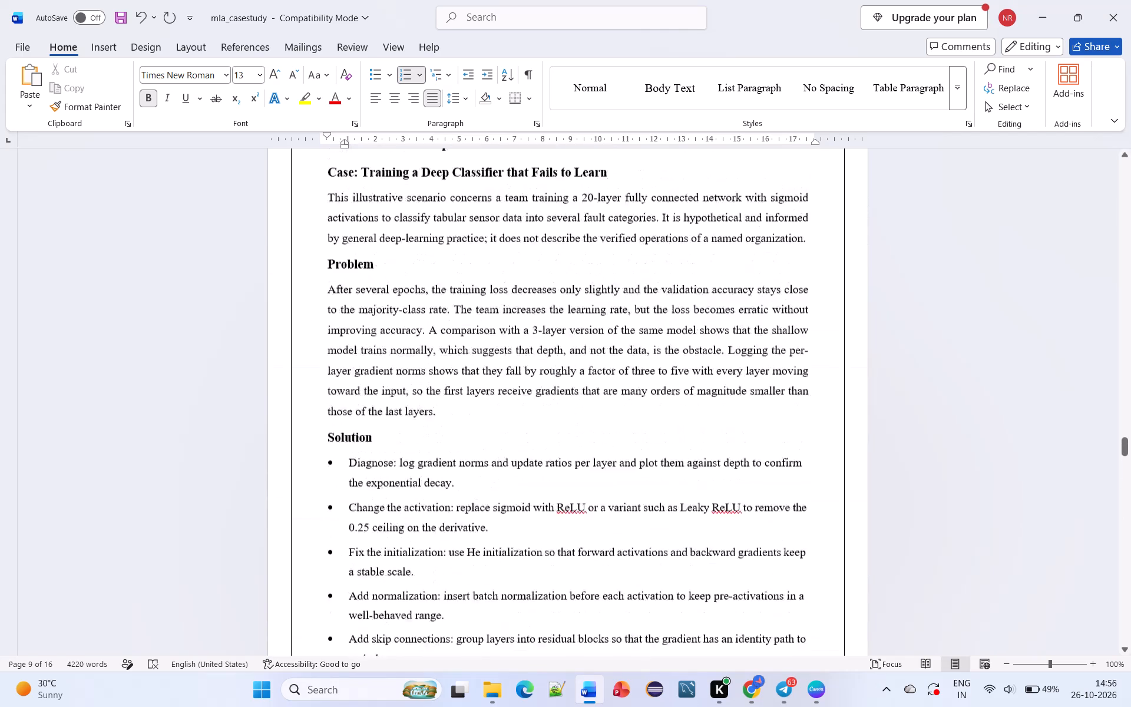
scroll(354, 458, up, 4)
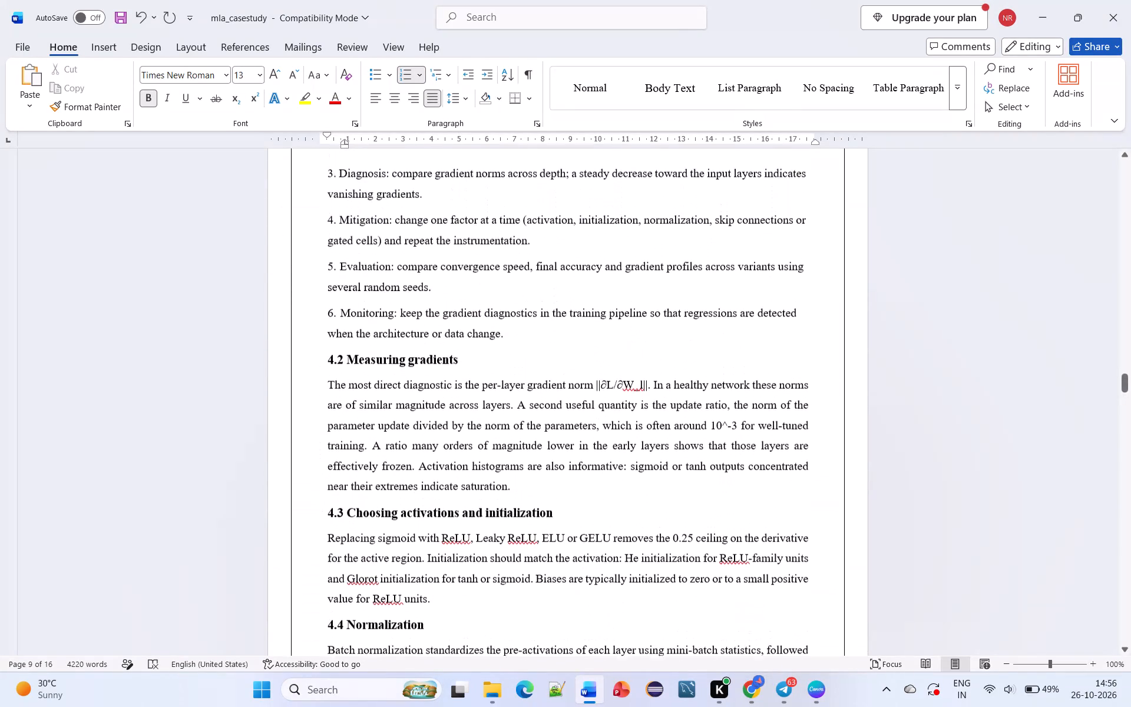
scroll(354, 458, up, 1)
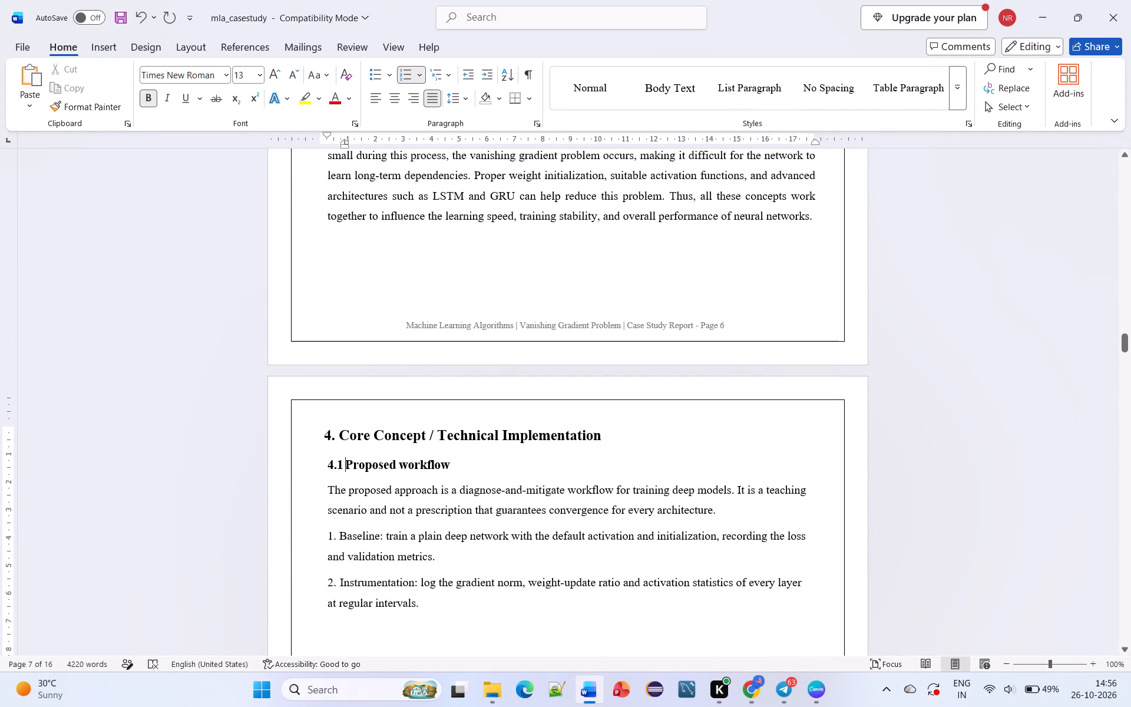
drag(452, 460, 426, 463)
drag(426, 463, 351, 464)
key(ctrl+c)
key(alt+Tab)
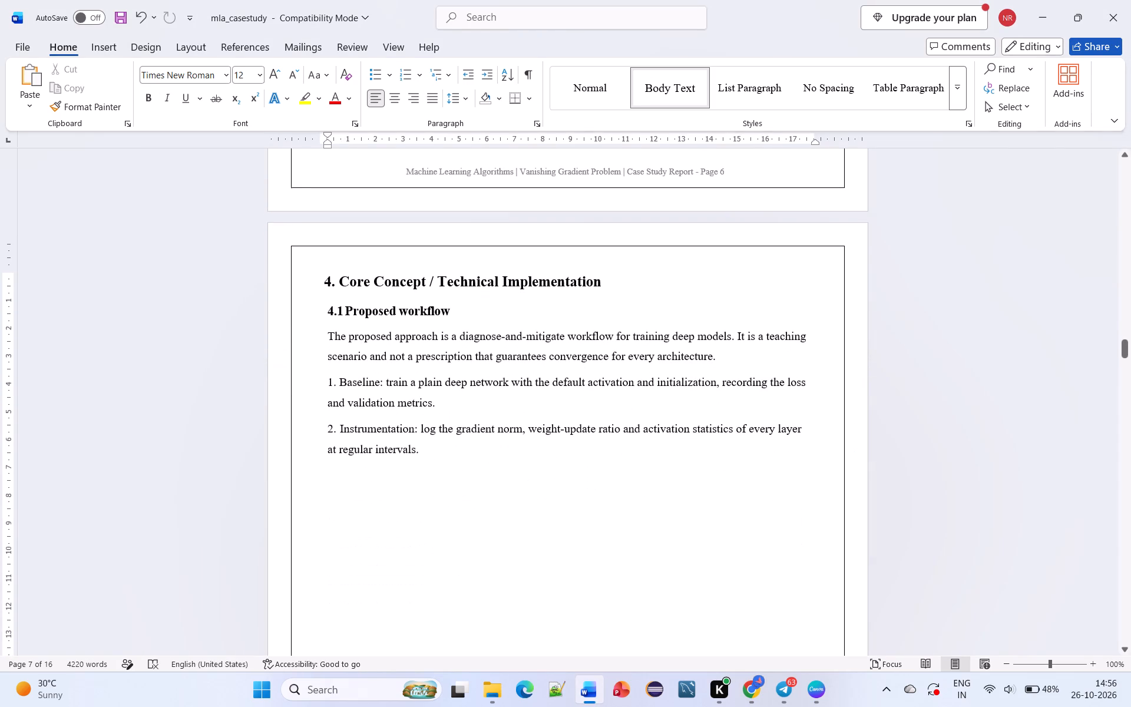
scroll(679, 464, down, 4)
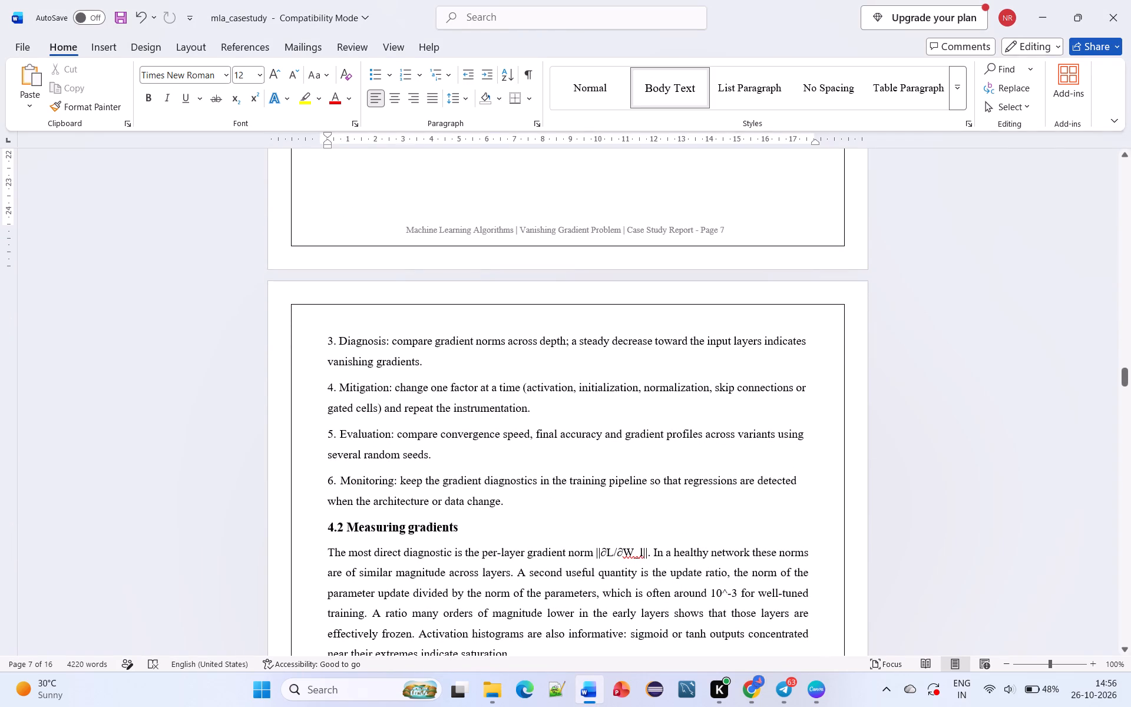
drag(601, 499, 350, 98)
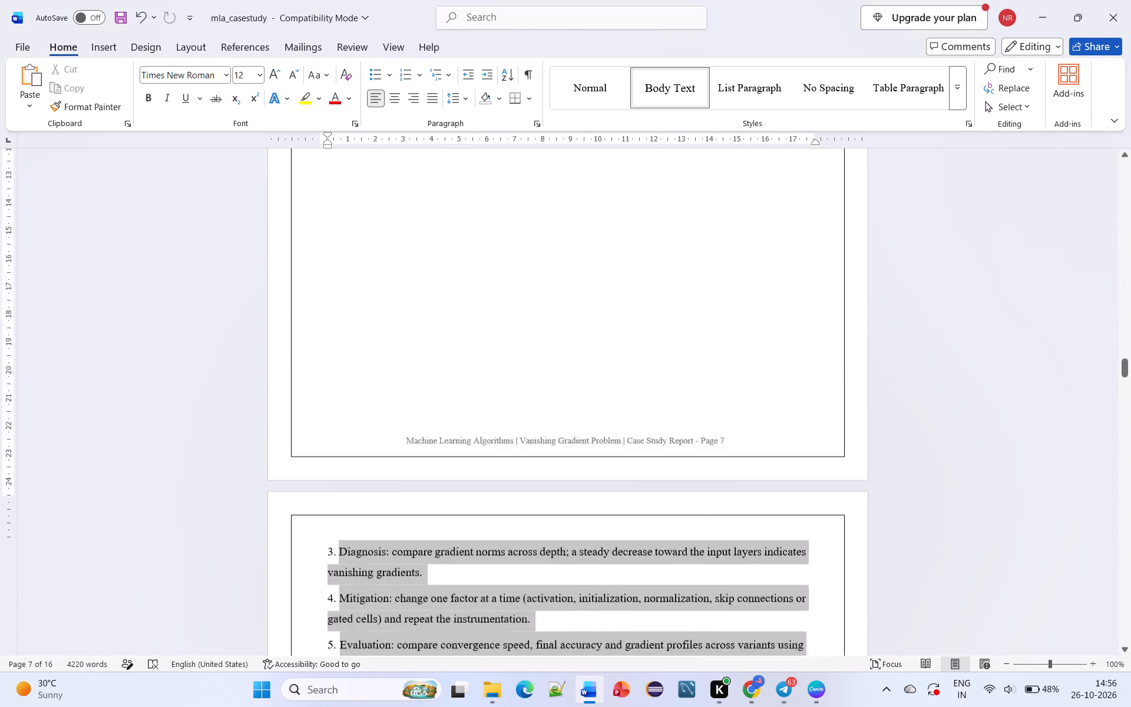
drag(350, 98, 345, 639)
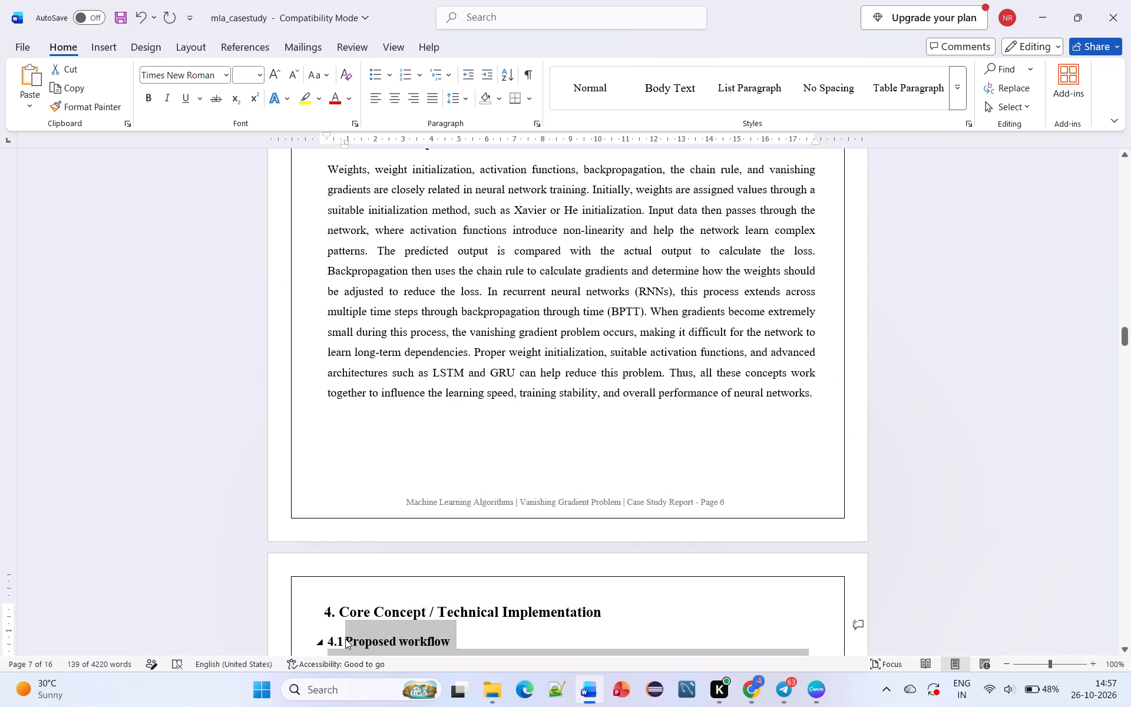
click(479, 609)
Replace all body text under "4.1 Proposed workflow", up to the "Measuring gradients" subheading, with the copied ChatGPT workflow.
scroll(479, 609, down, 2)
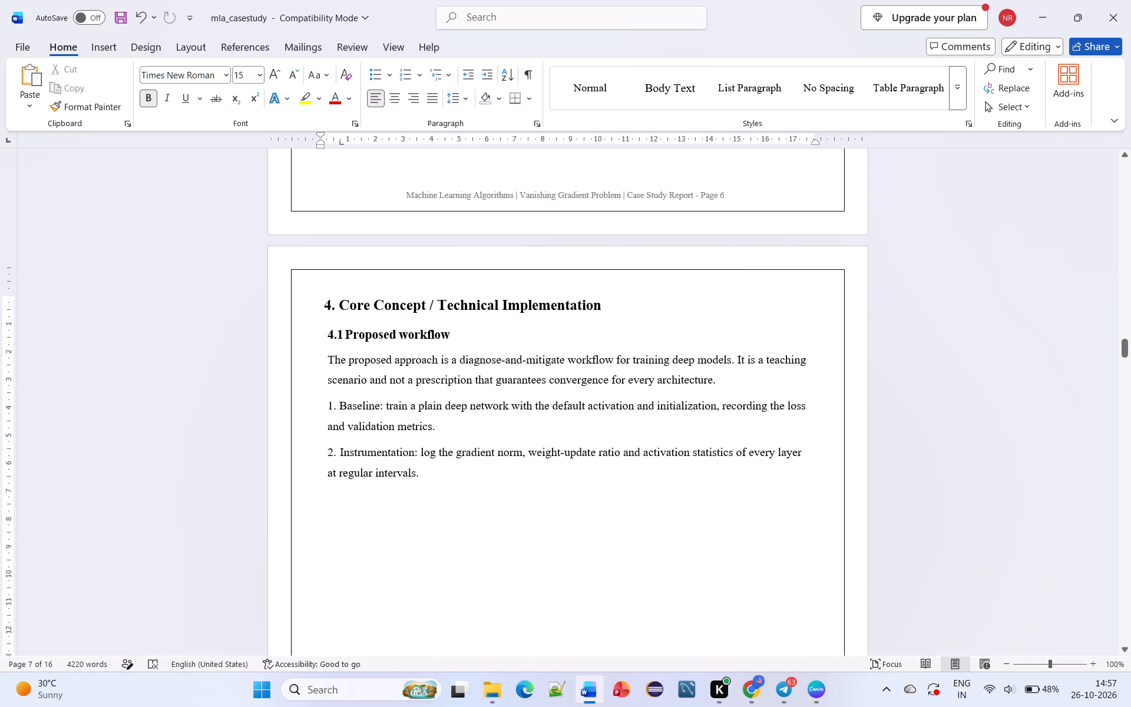
drag(328, 358, 555, 652)
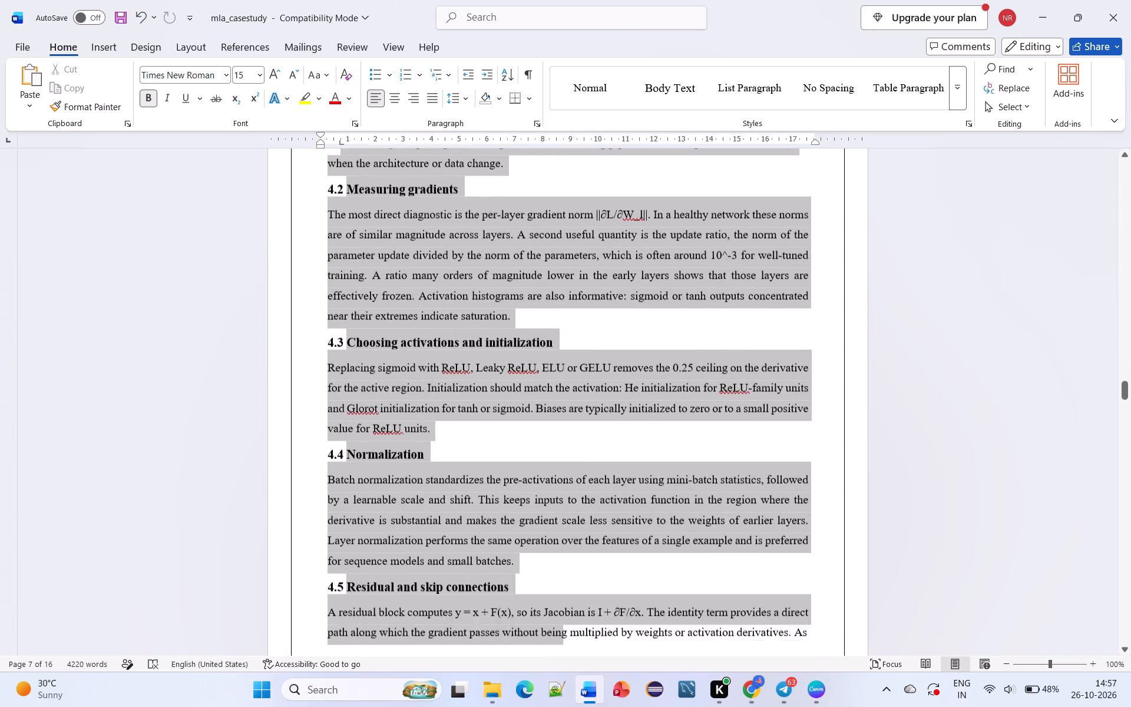
drag(555, 652, 492, 321)
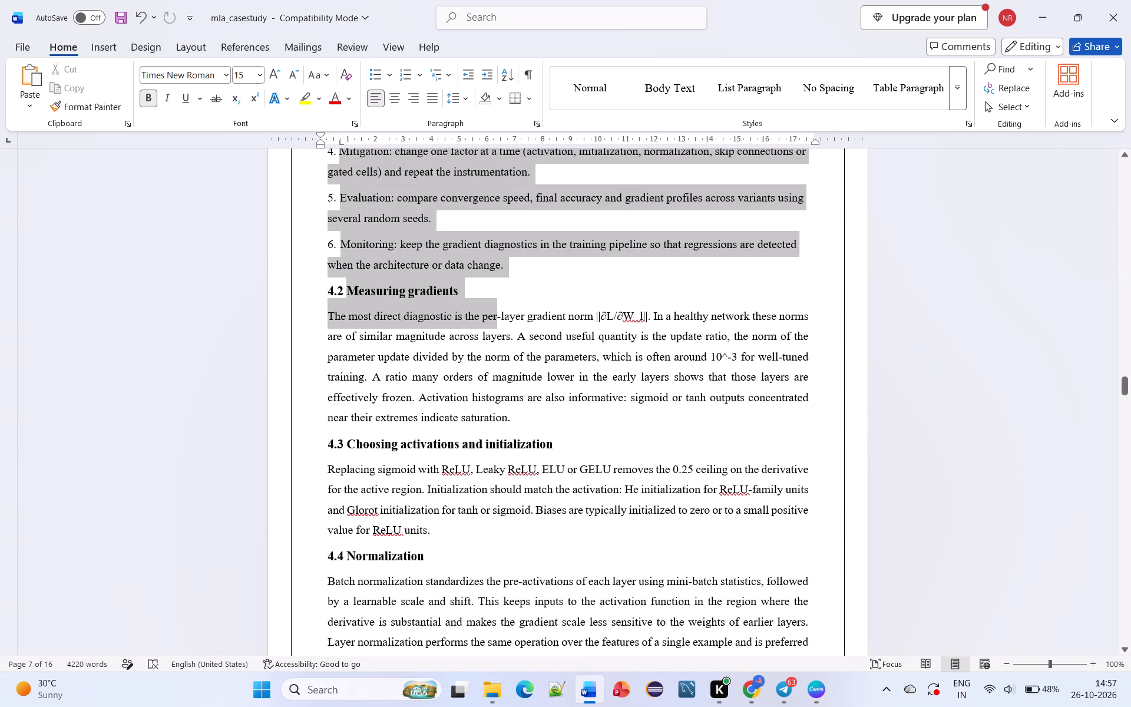
drag(492, 321, 504, 266)
key(ctrl+v)
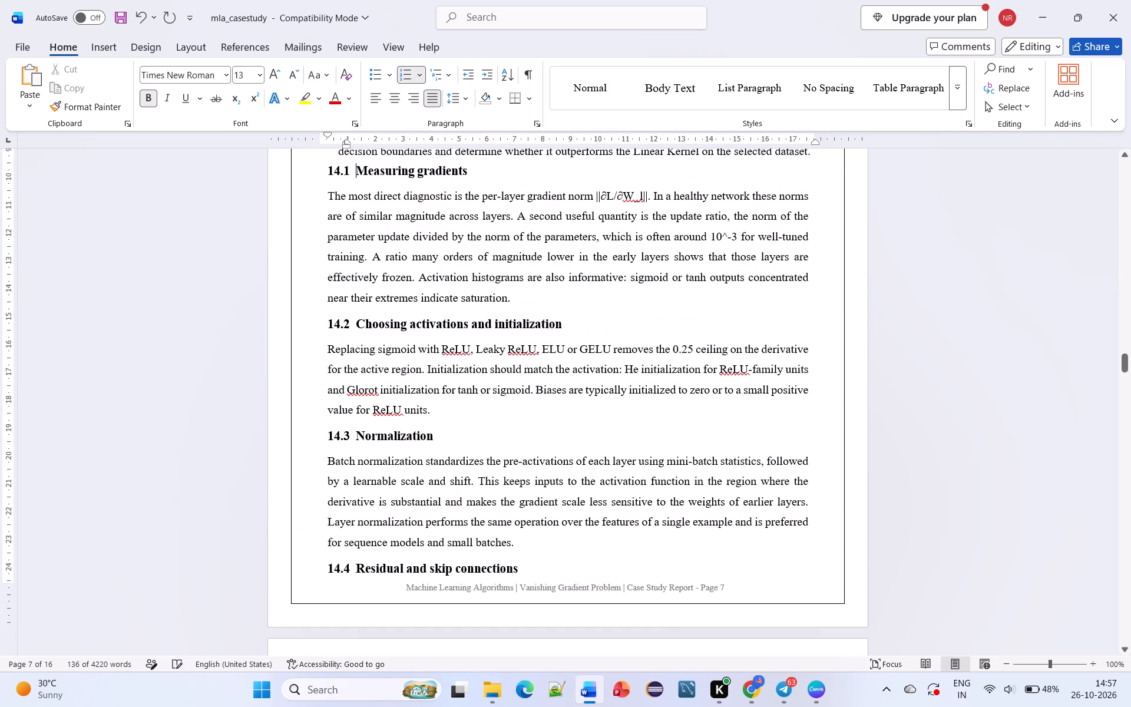
Insert an empty line above the "4. Core Concept / Technical Implementation" heading to push it onto the next page.
scroll(521, 331, up, 2)
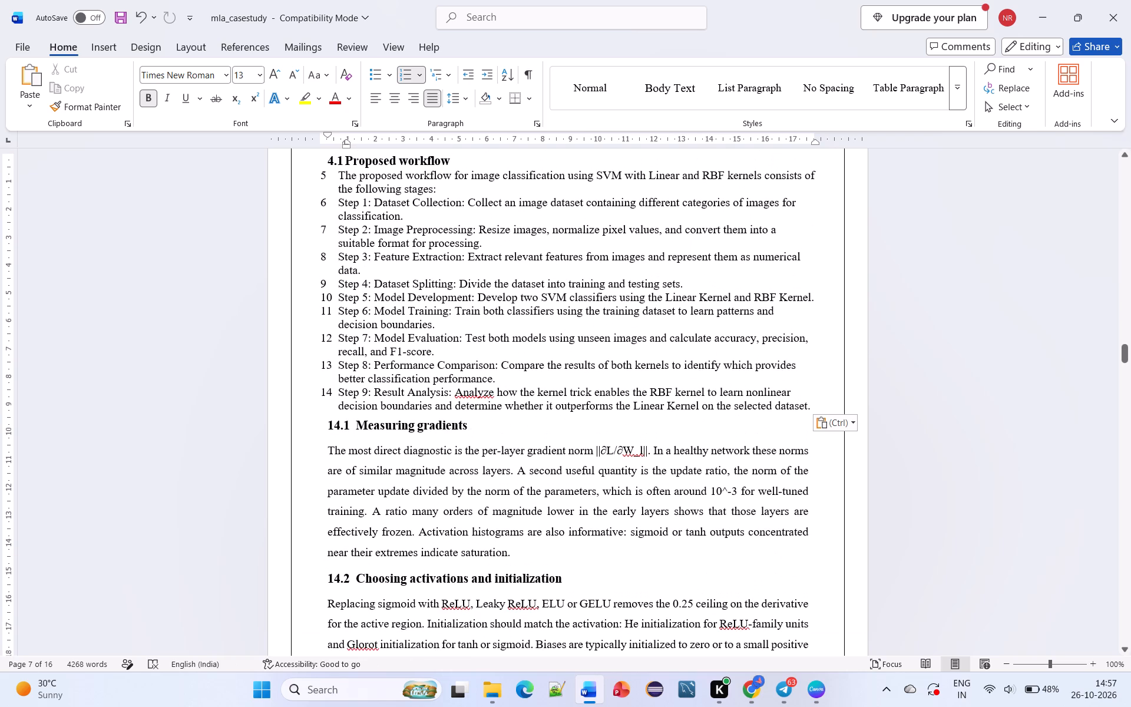
scroll(404, 216, up, 1)
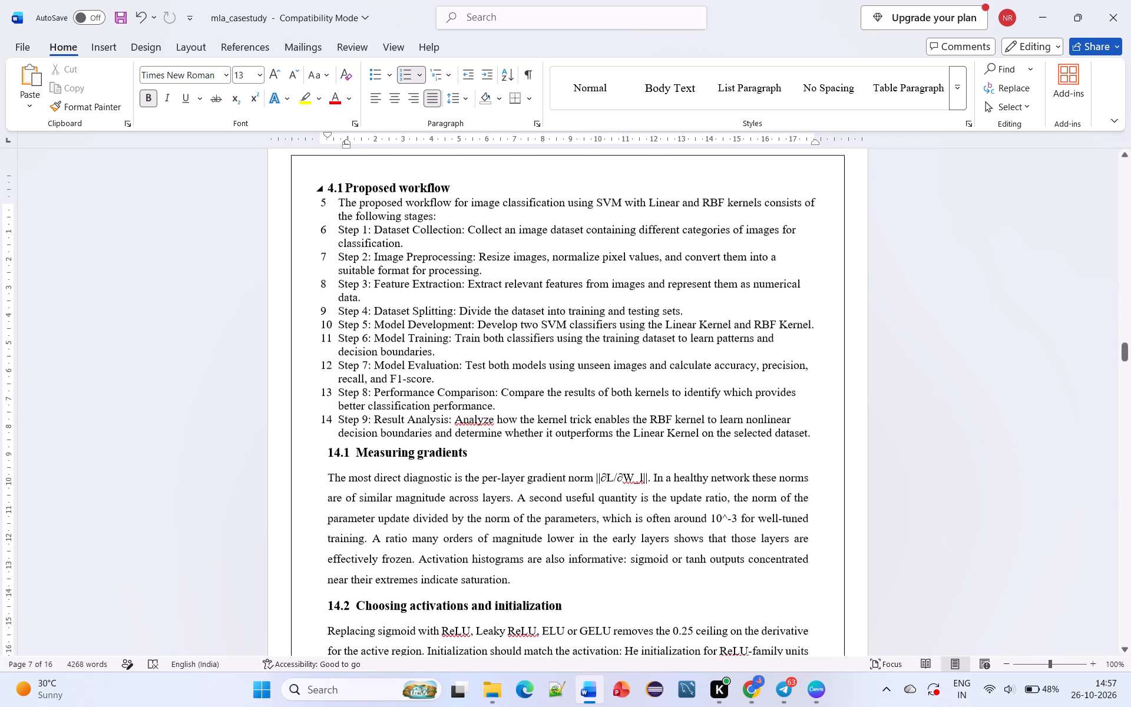
scroll(404, 216, up, 1)
scroll(359, 245, up, 1)
click(359, 245)
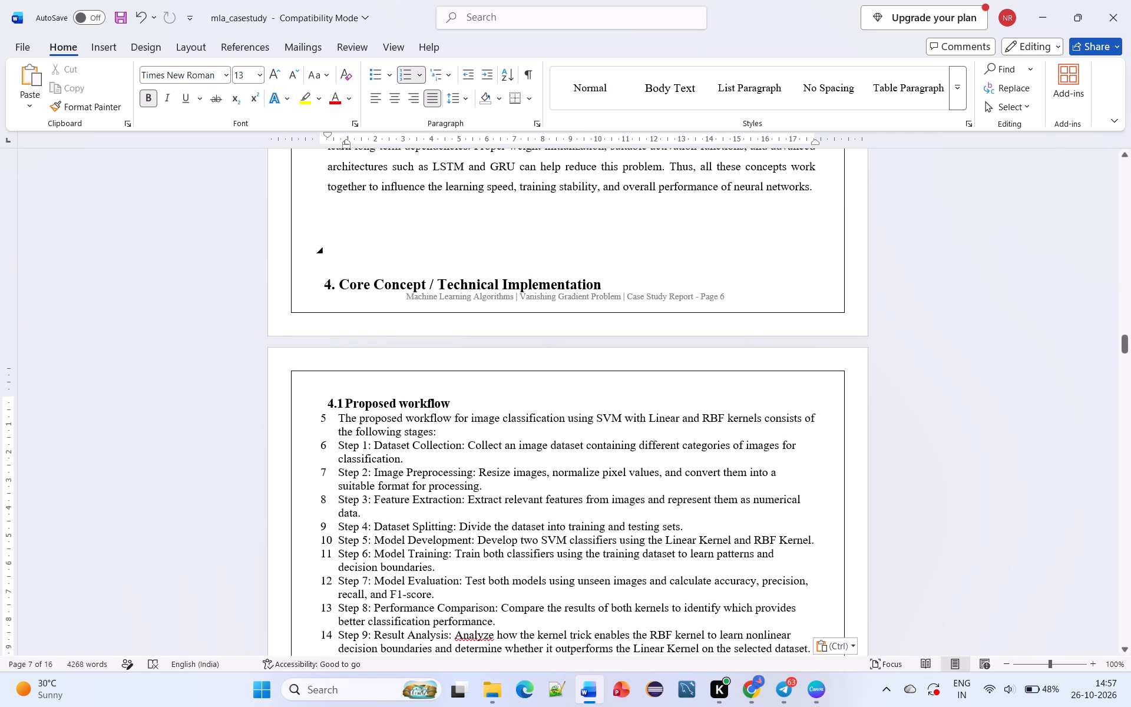
key(Return)
Justify the pasted workflow text, from the introductory sentence through Step 9, and set its line spacing to 1.5.
scroll(359, 245, down, 1)
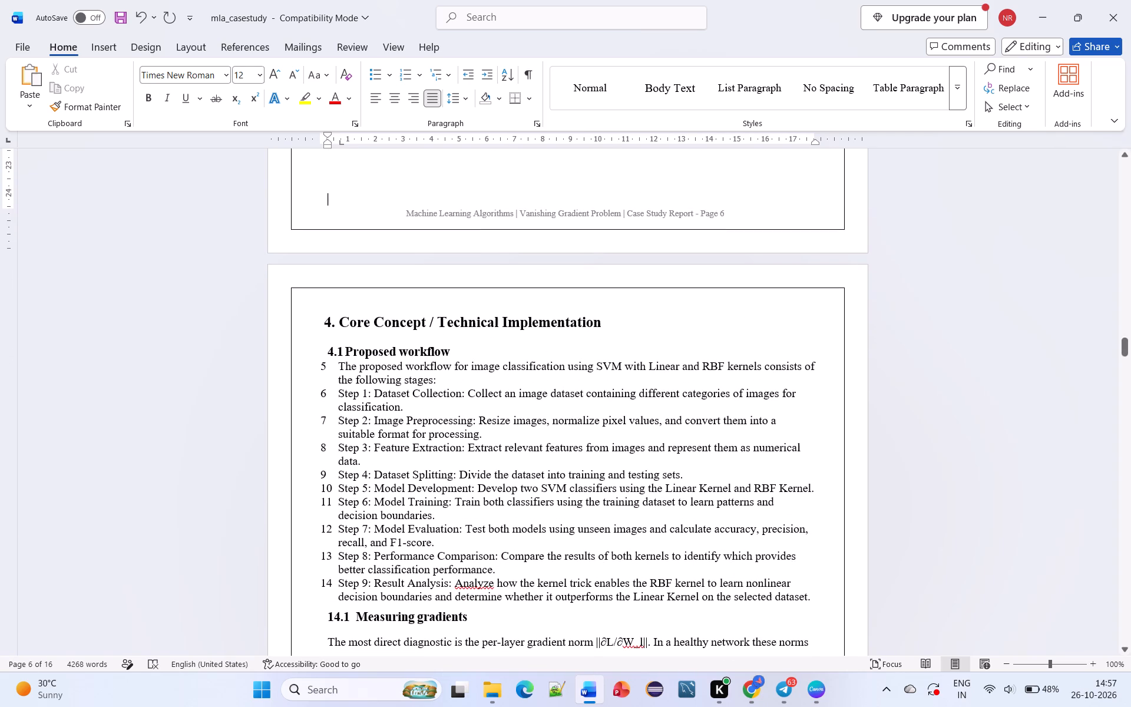
drag(336, 372, 526, 520)
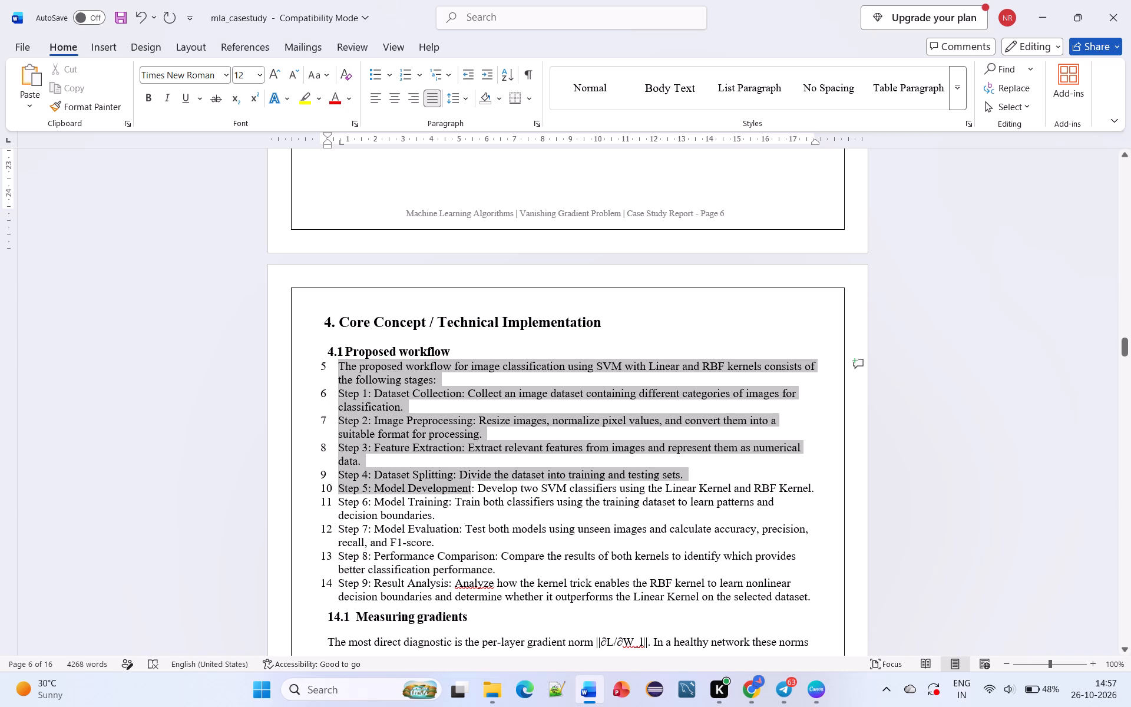
drag(526, 520, 785, 586)
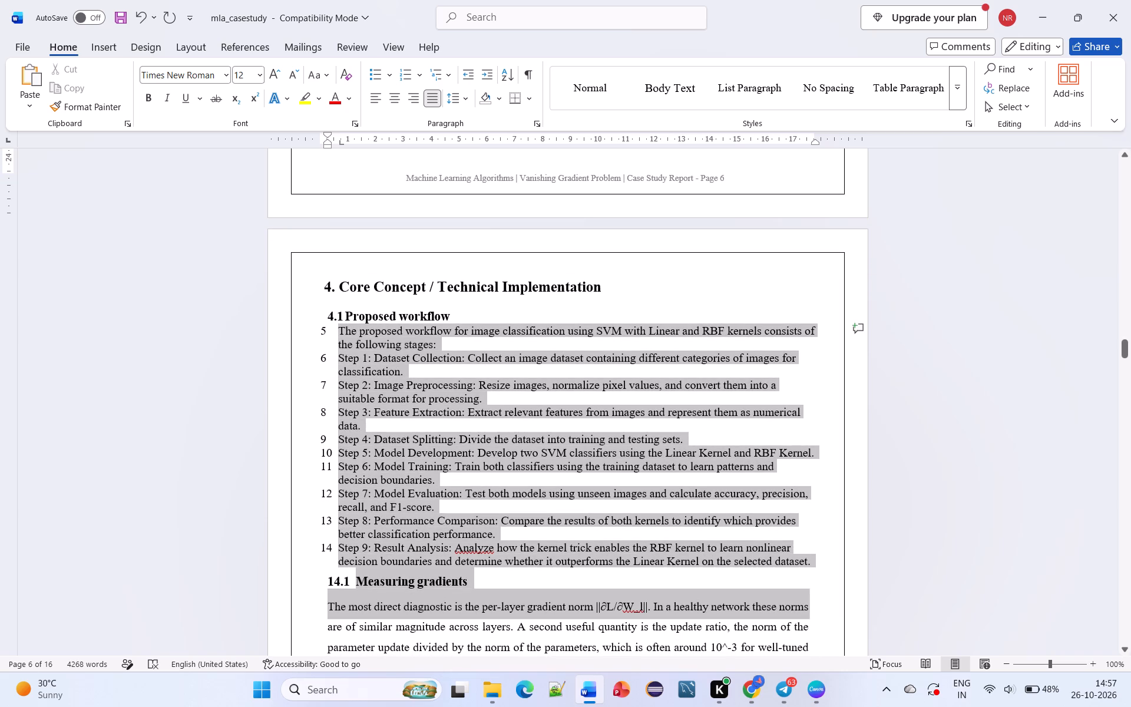
drag(785, 586, 833, 561)
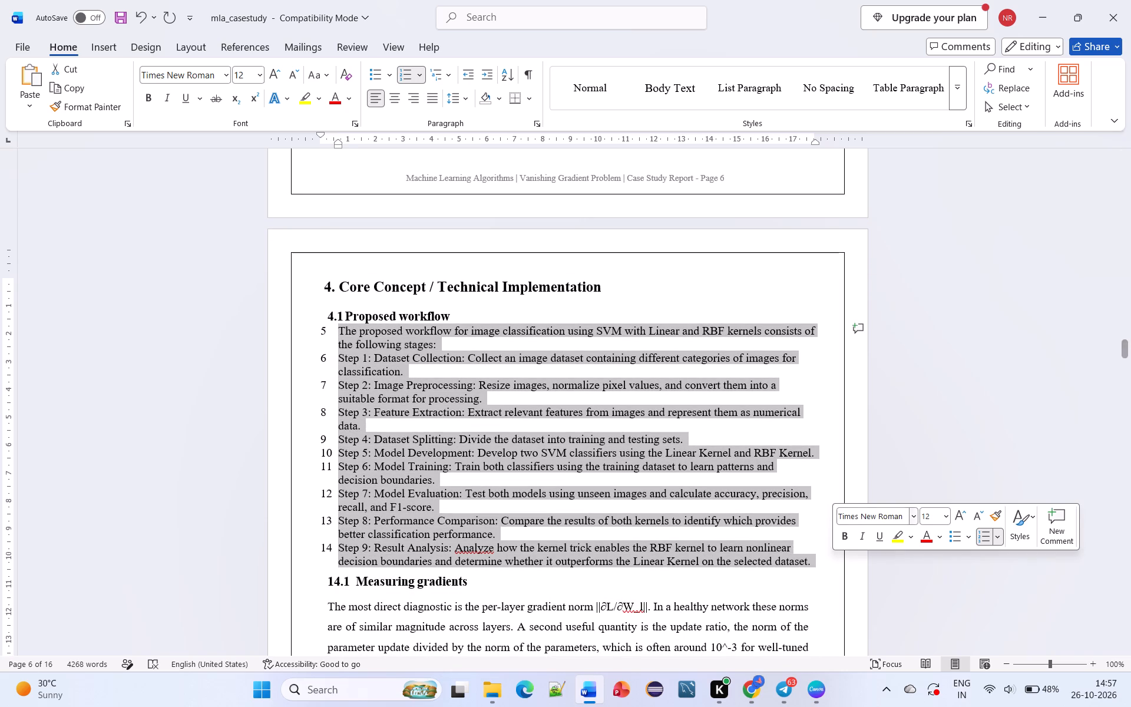
click(437, 97)
click(449, 100)
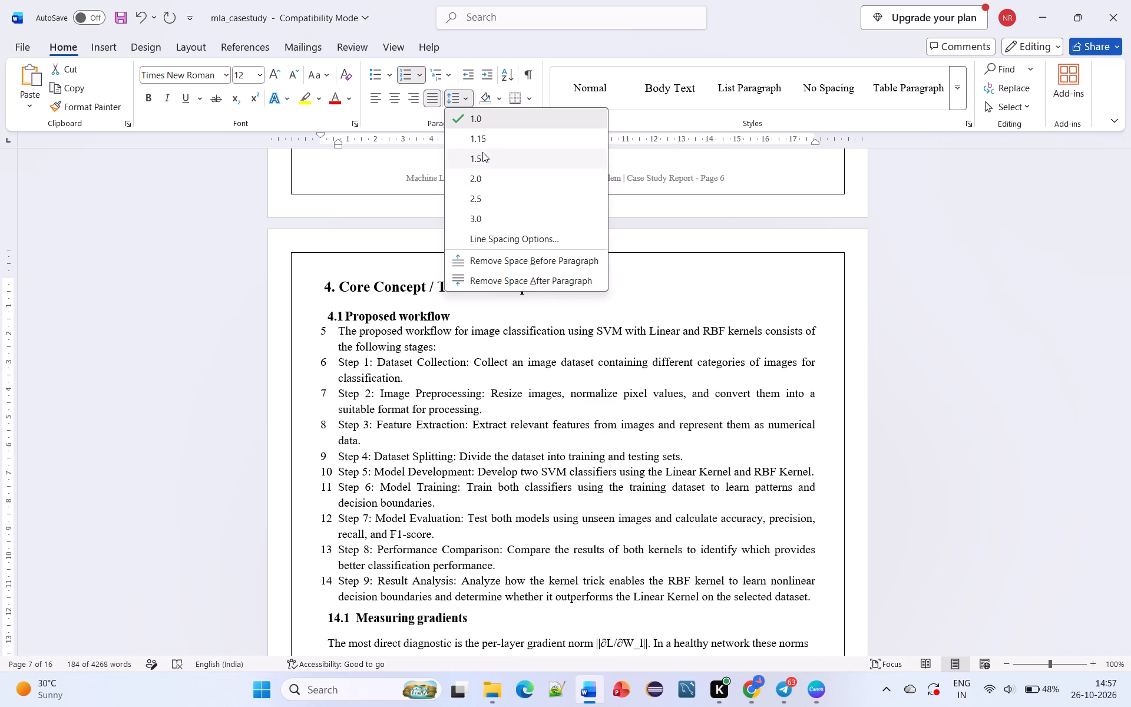
click(482, 152)
Remove the automatic numbers from the workflow's introductory sentence, Step 1 and Step 2, and take out Step 2's left indent.
click(329, 368)
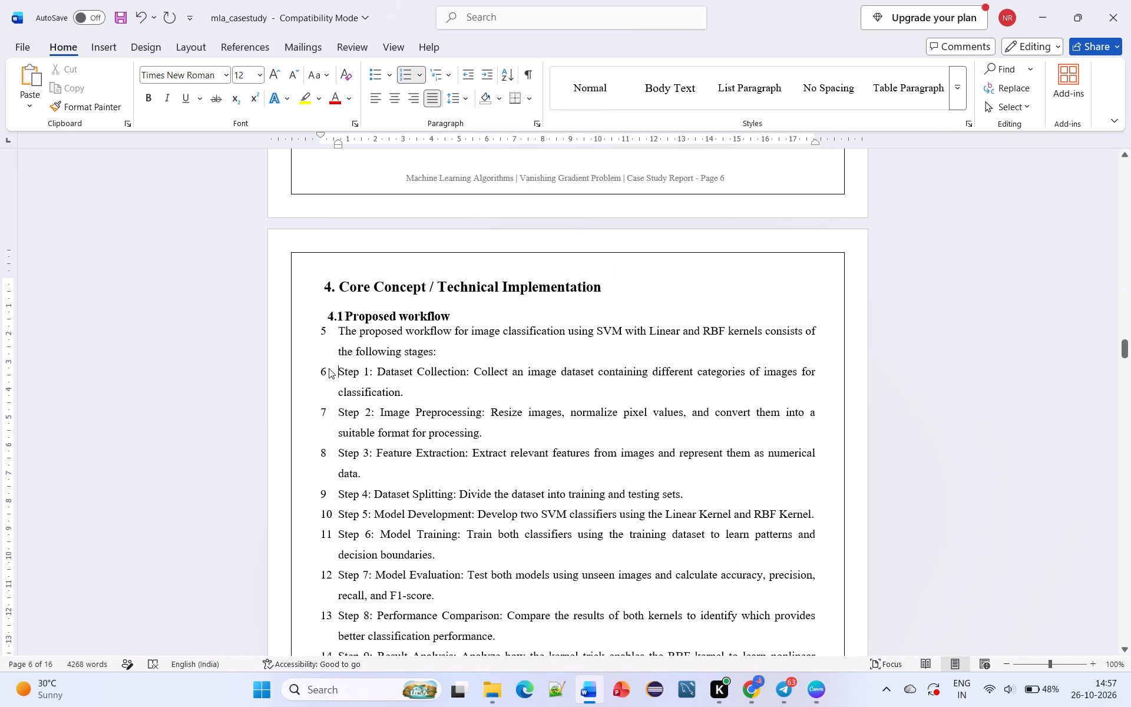
click(328, 337)
key(BackSpace)
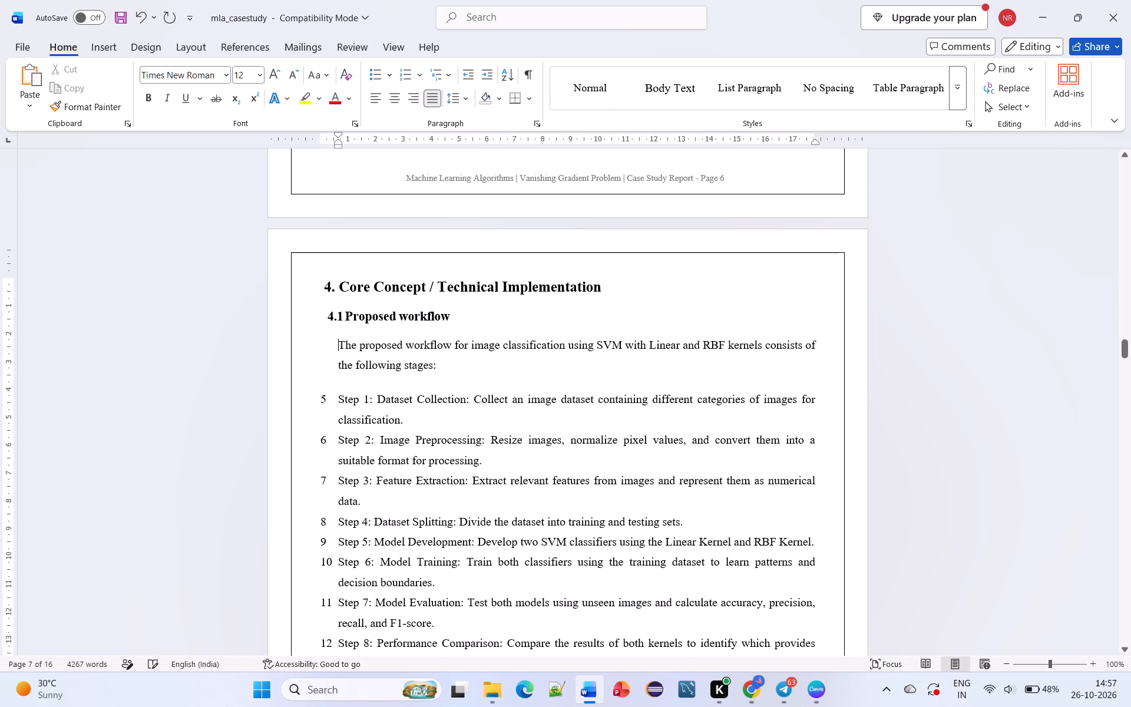
click(334, 399)
key(BackSpace)
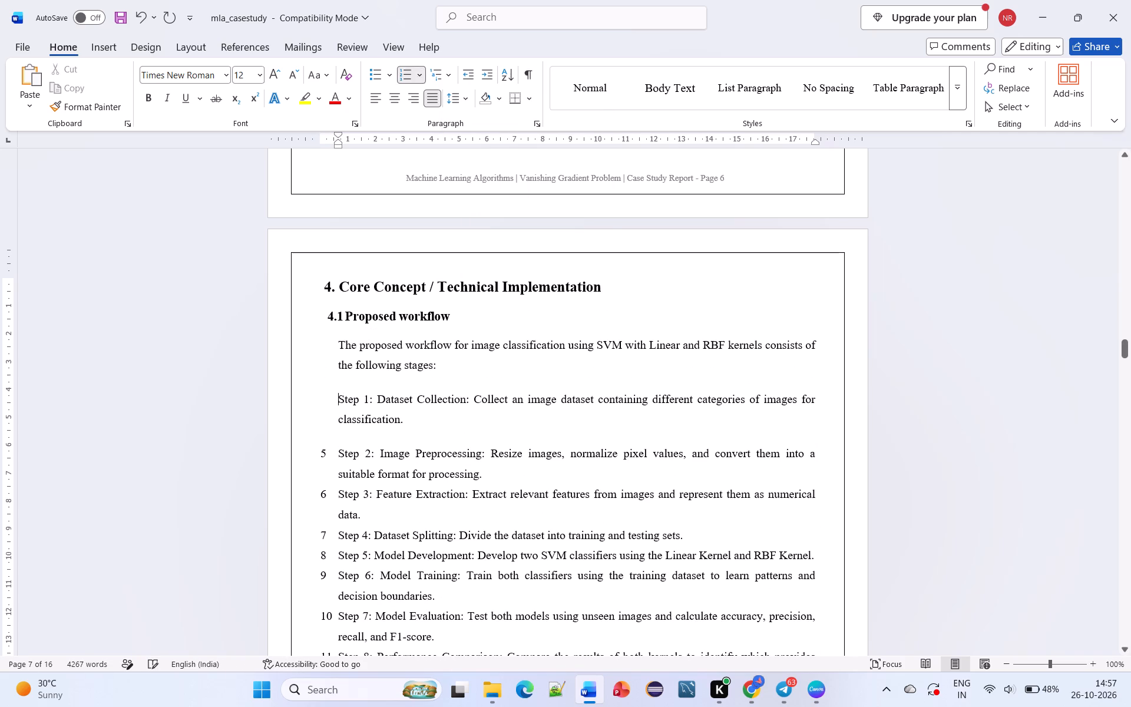
click(326, 461)
key(BackSpace)
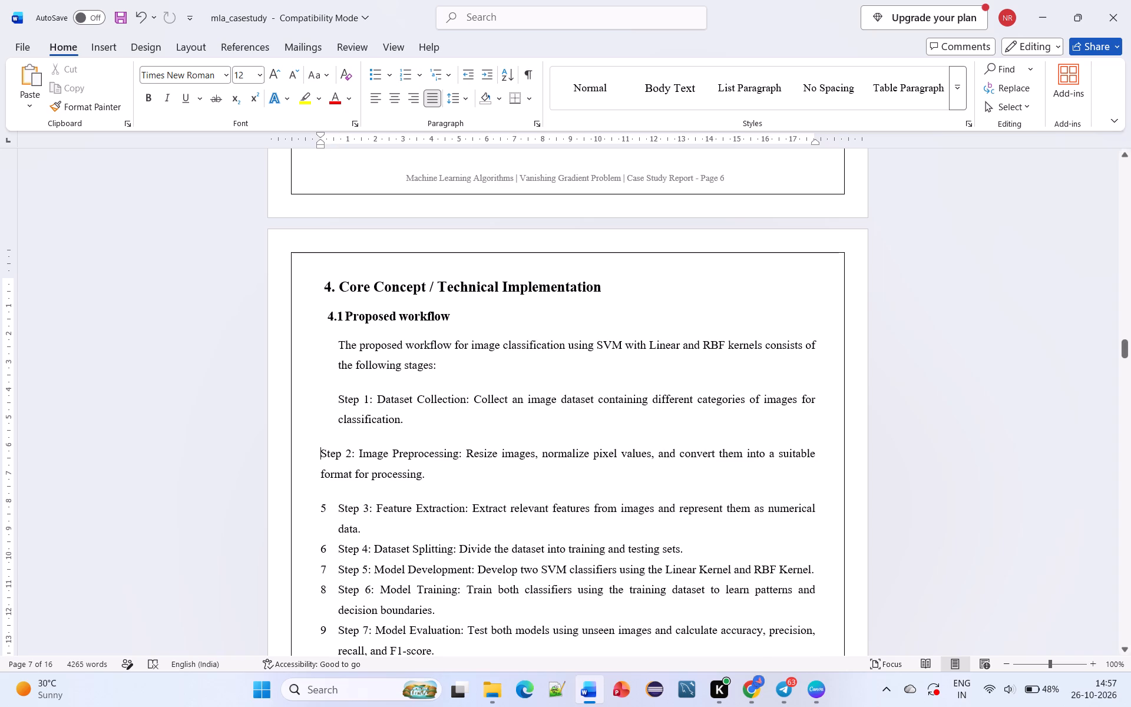
Switch to Chrome and bring up the Average Selling Price problem on LeetCode.
click(742, 688)
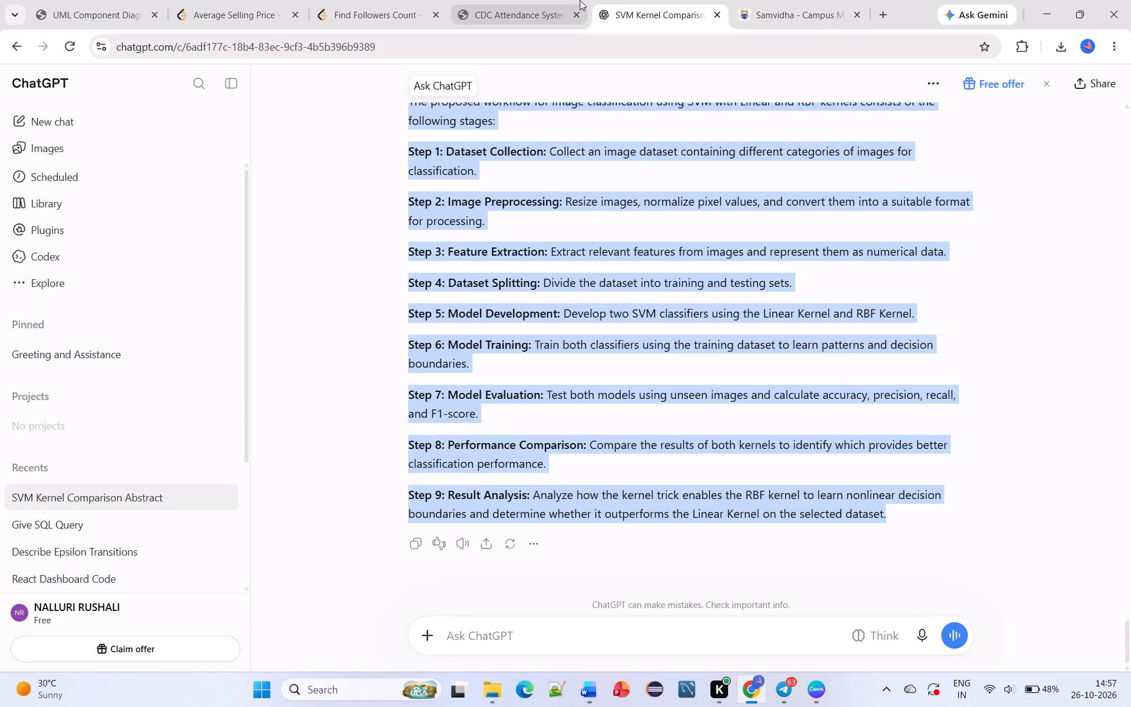
click(302, 14)
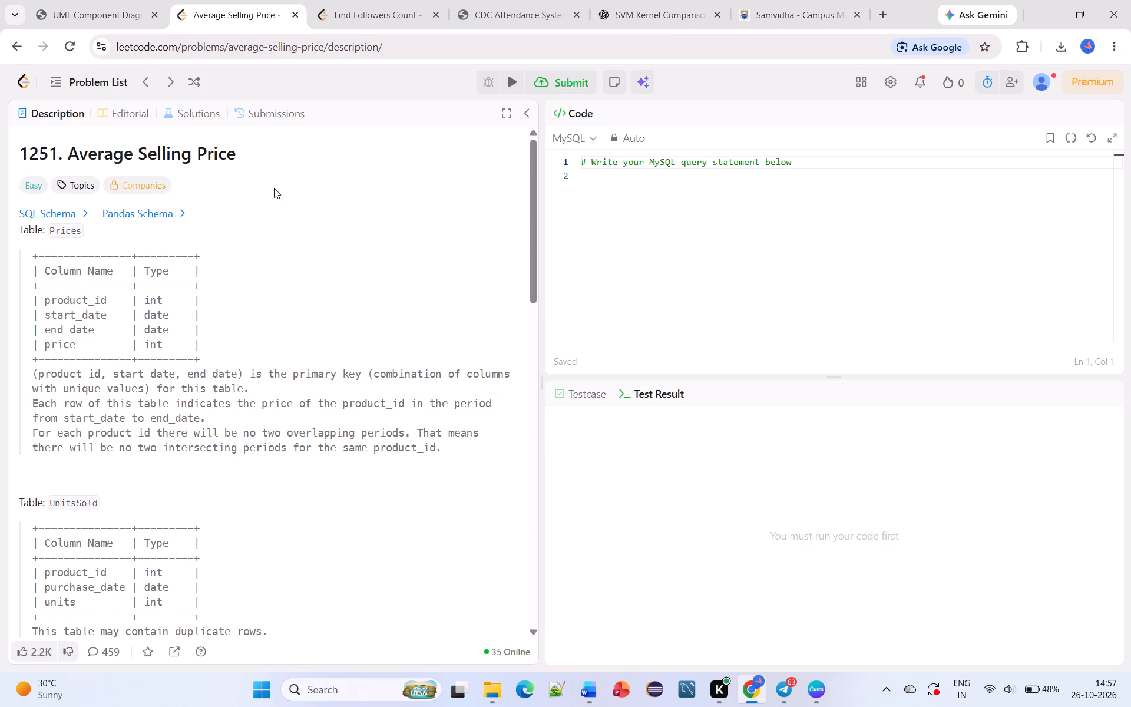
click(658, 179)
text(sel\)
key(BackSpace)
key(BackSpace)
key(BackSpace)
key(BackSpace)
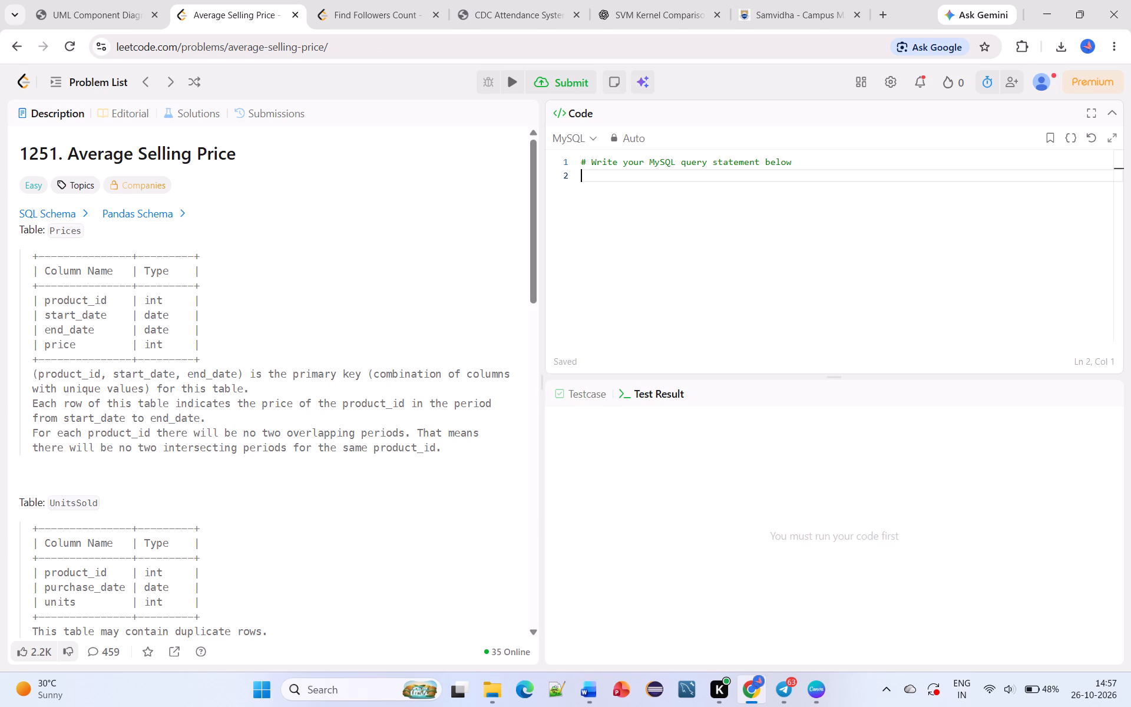
Capture a screen snip of the Average Selling Price problem description, covering the Prices and UnitsSold tables.
key(shift+super+s)
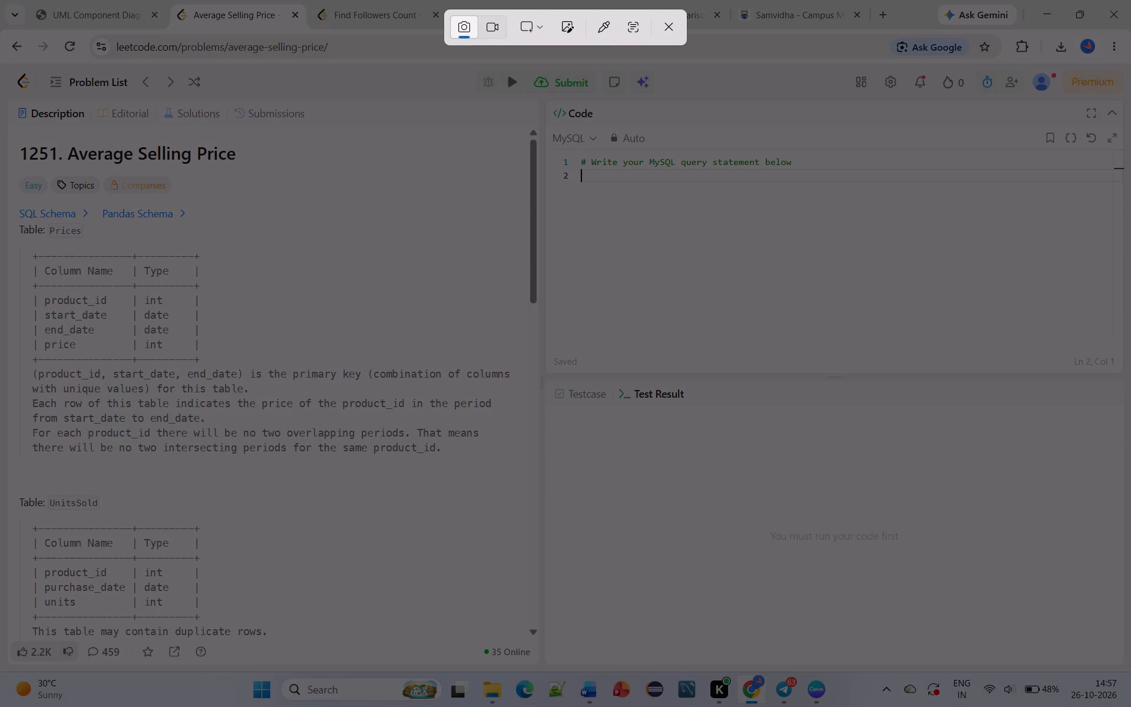
drag(0, 111, 562, 632)
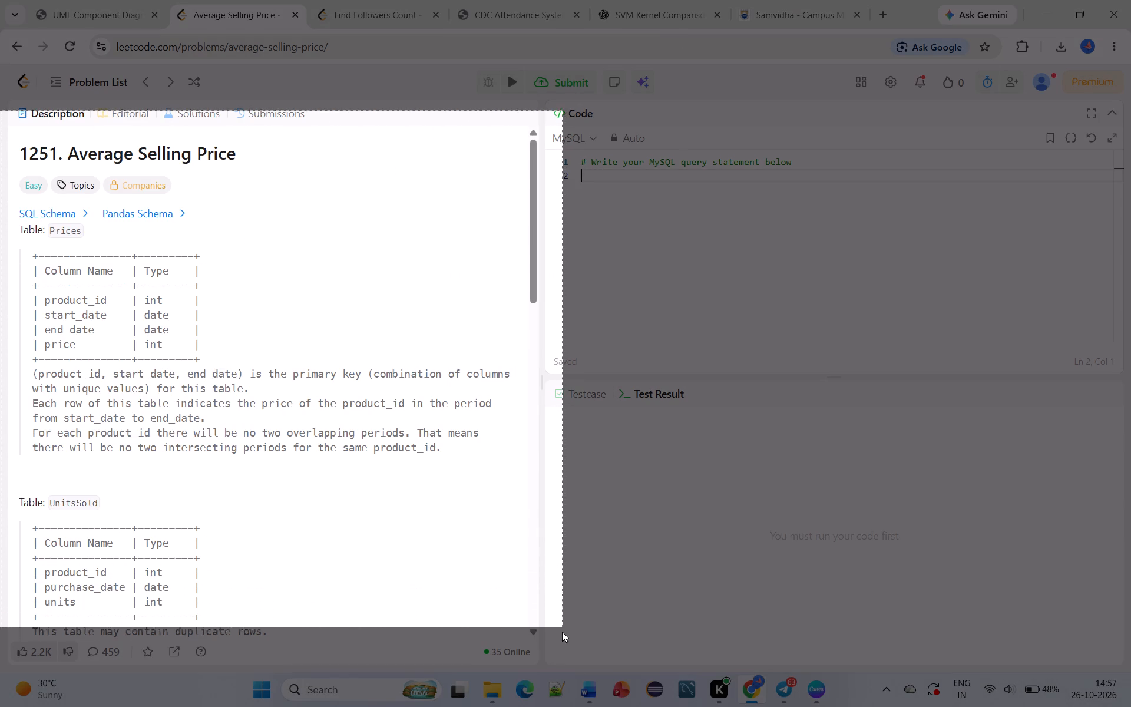
drag(562, 632, 561, 706)
click(662, 15)
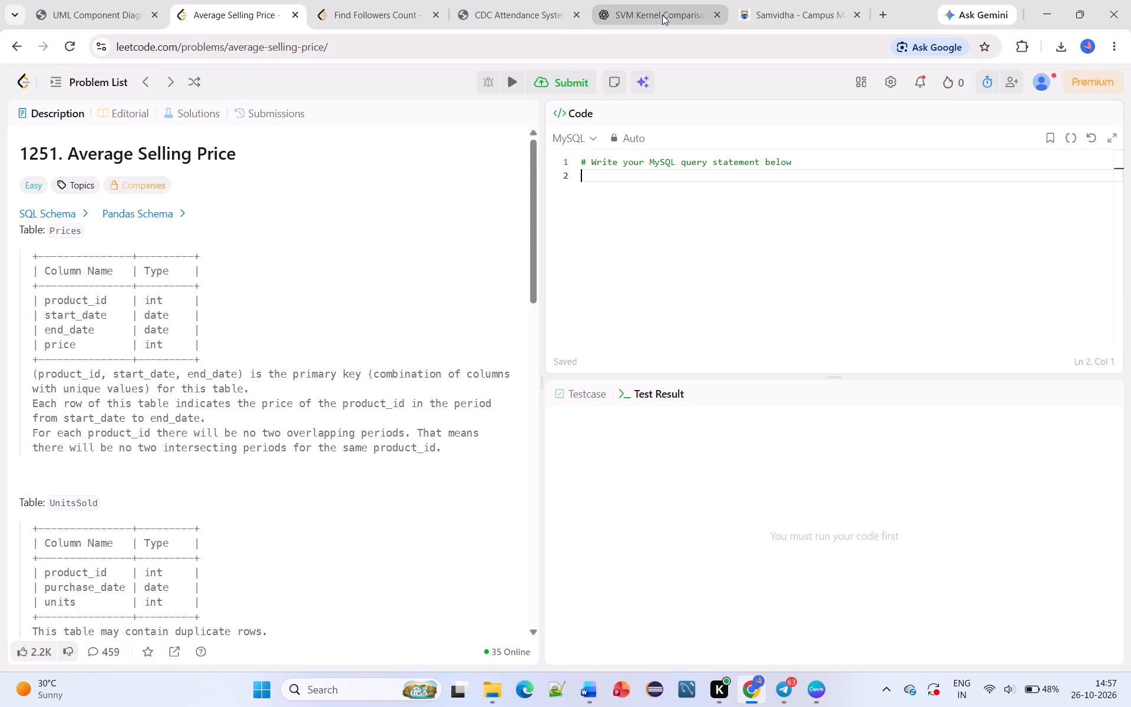
click(632, 650)
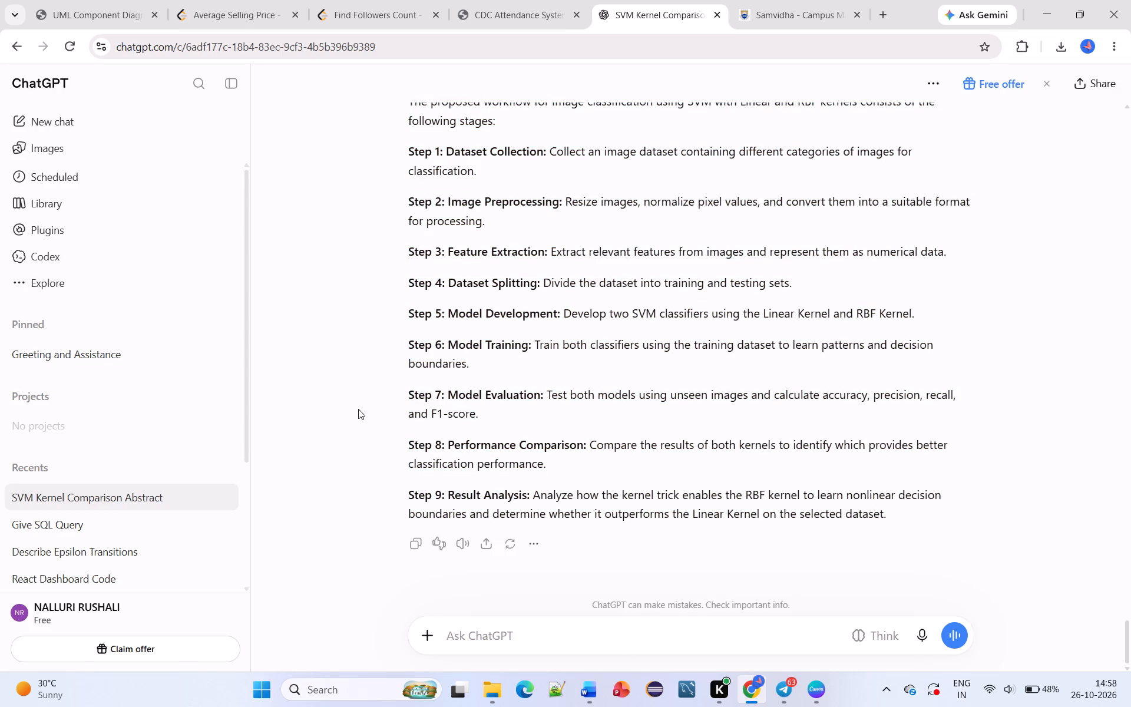
click(143, 521)
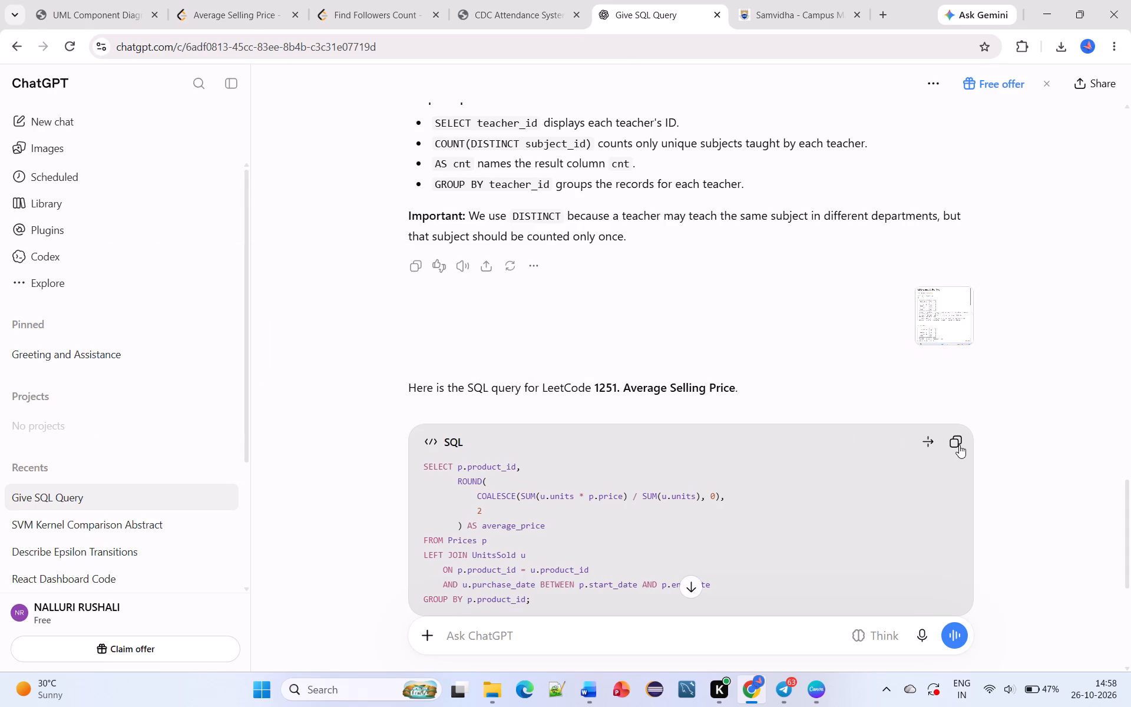
click(267, 0)
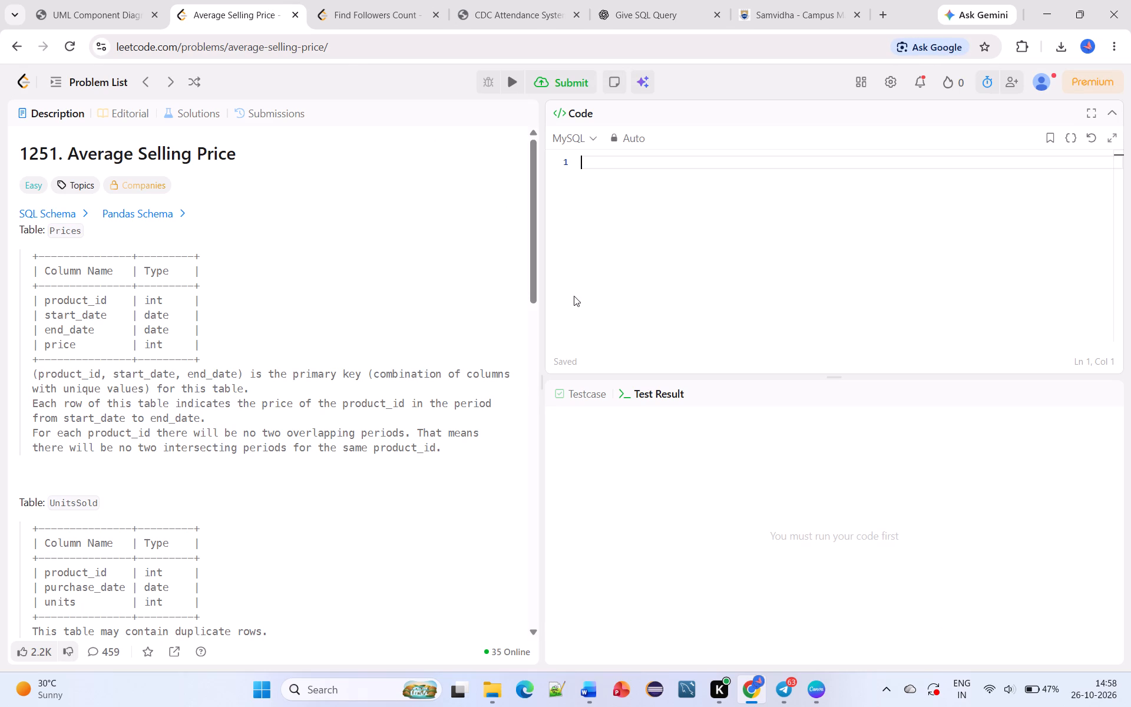
key(ctrl+v)
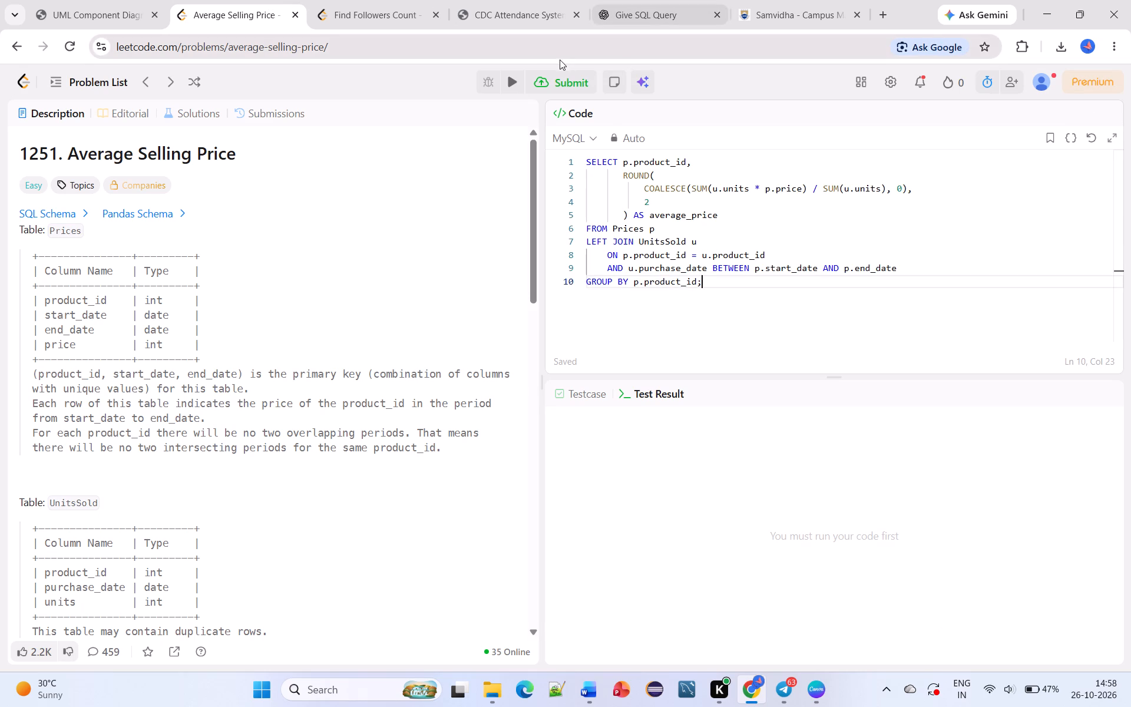
Run the pasted Average Selling Price query on LeetCode without submitting it.
click(519, 79)
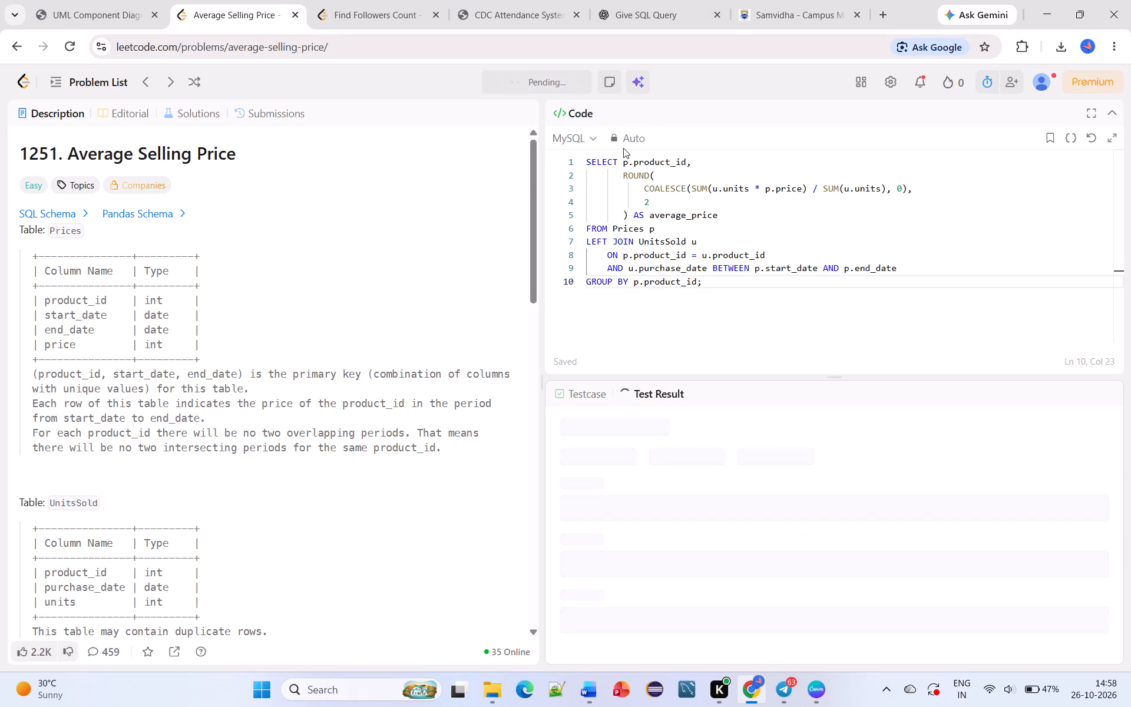